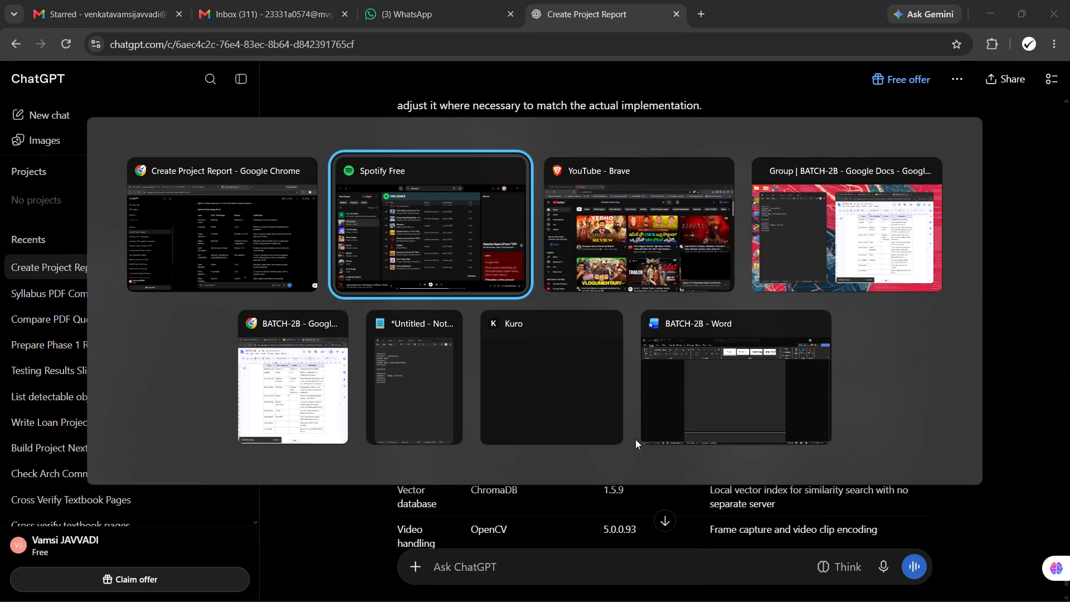
# Review the BATCH-2B report in Google Docs from the Chapter 3 technology table through the Chapter 4 module design section.
pyautogui.scroll(-9, 673, 396)
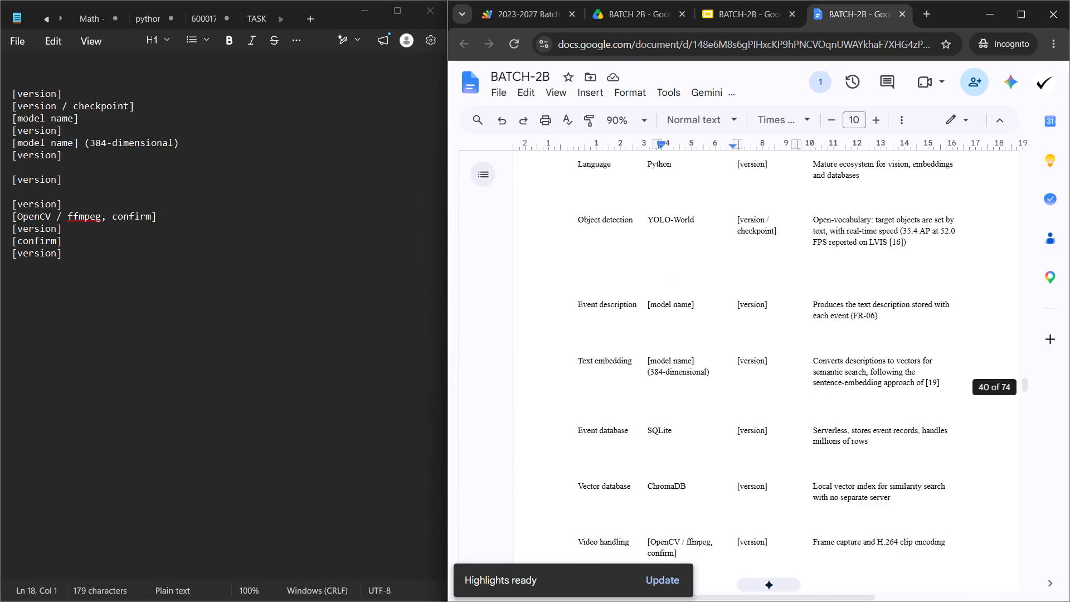
pyautogui.scroll(-11, 674, 394)
pyautogui.scroll(2, 674, 394)
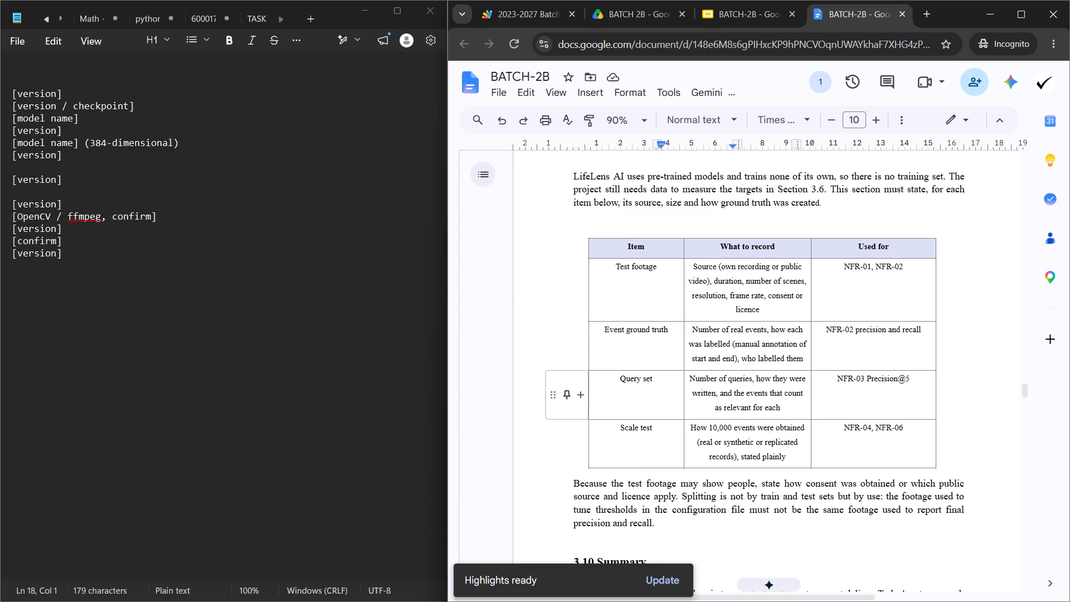
pyautogui.scroll(2, 672, 391)
pyautogui.scroll(-19, 672, 391)
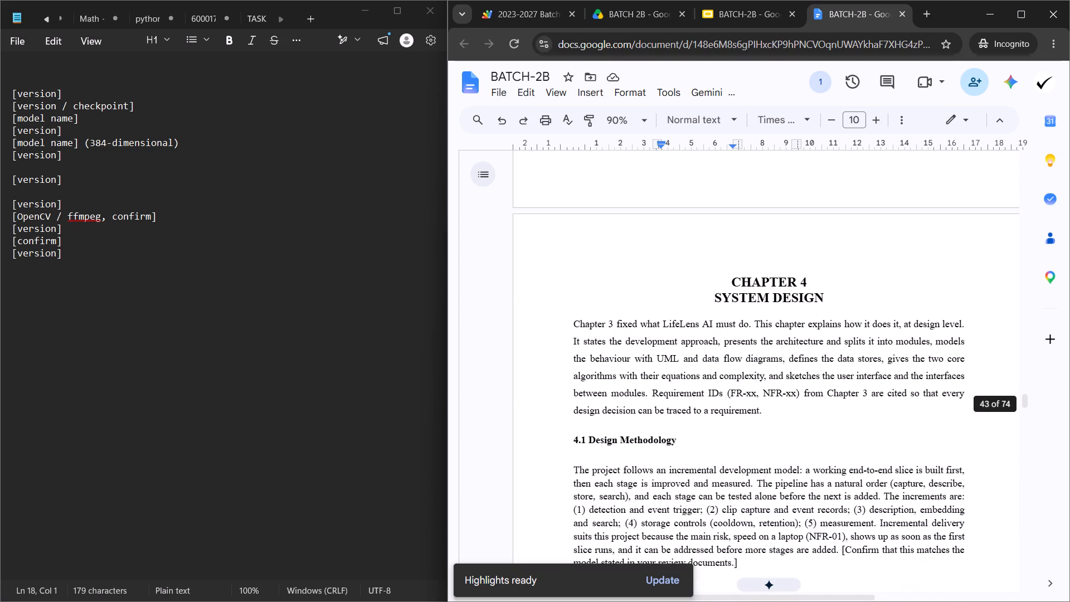
pyautogui.scroll(-19, 669, 390)
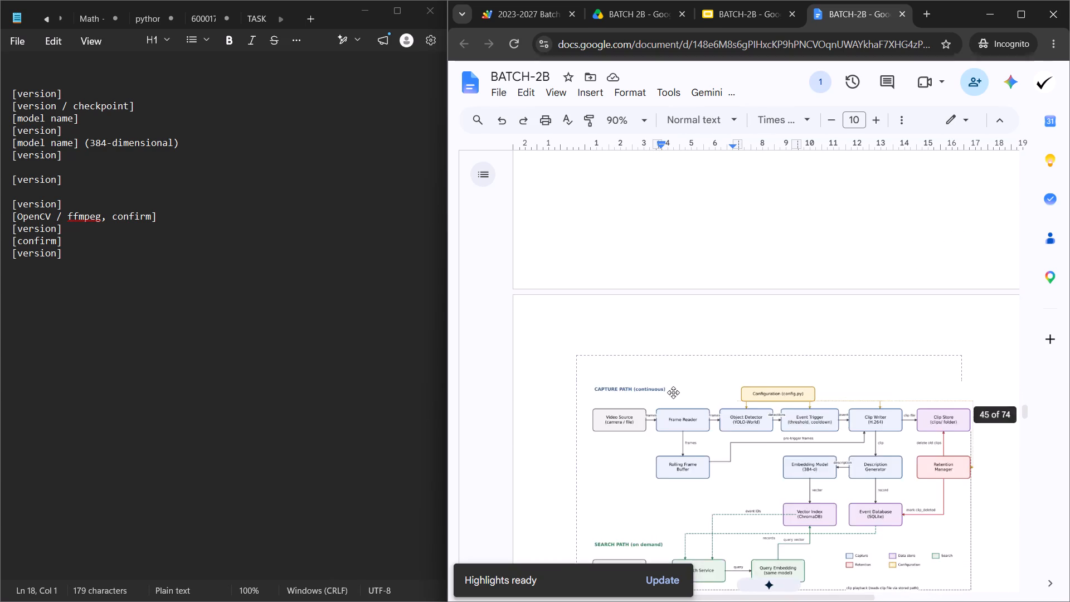
pyautogui.scroll(-6, 673, 392)
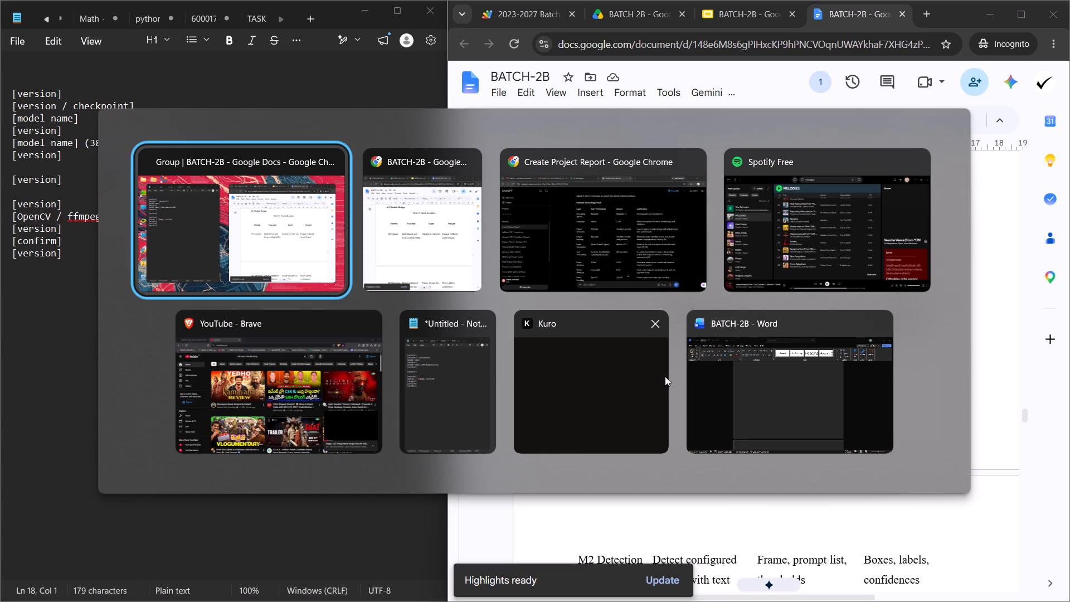
# Switch to the BATCH-2B template in Word and copy the whole Table 4.1 Module Description table under 4.3 Module Design.
pyautogui.scroll(-13, 672, 360)
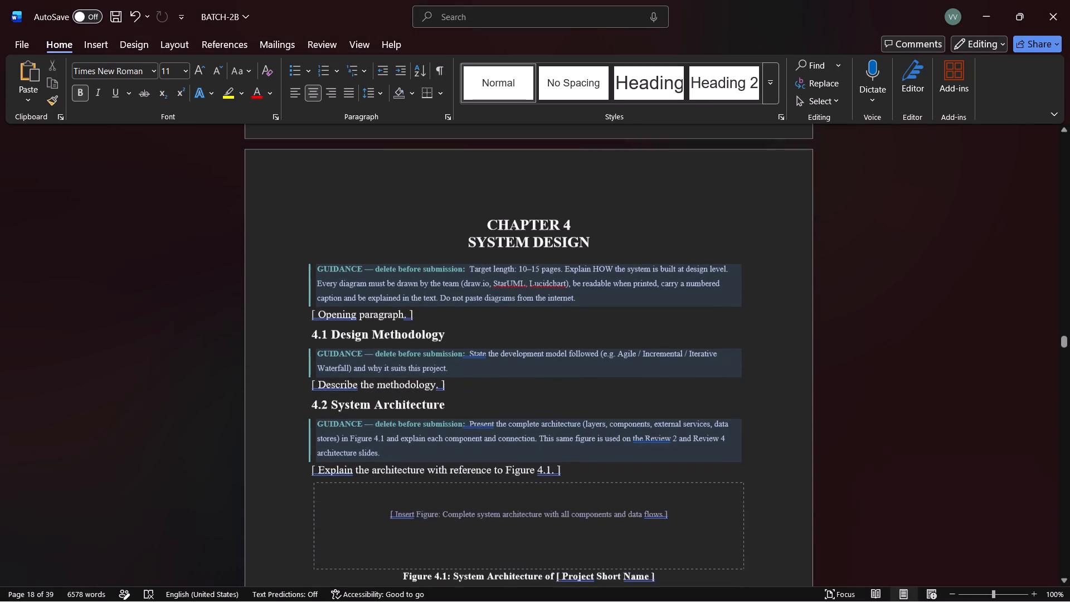
pyautogui.scroll(-9, 665, 354)
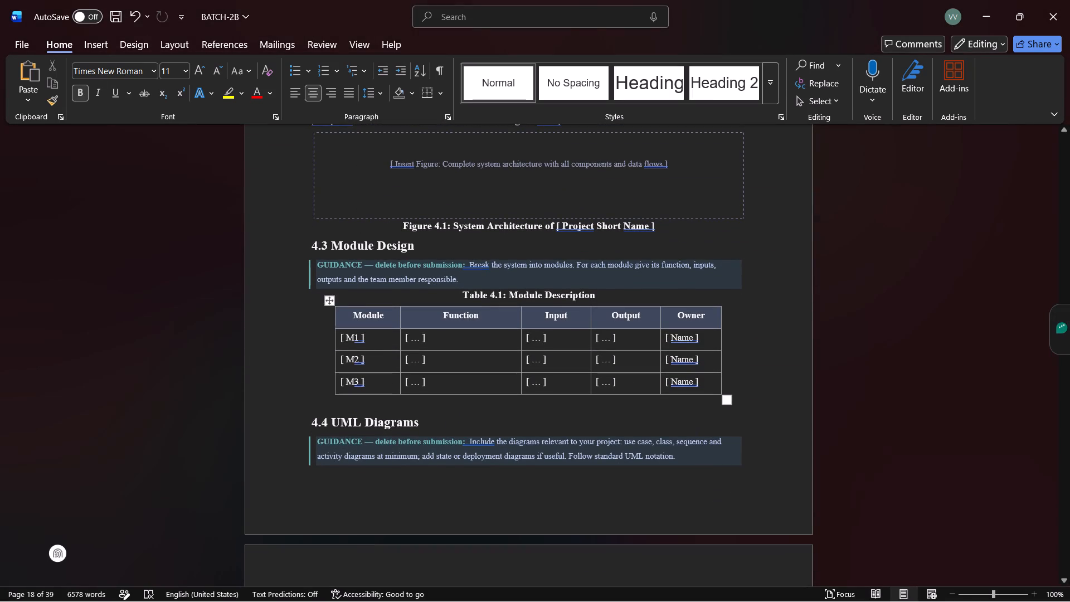
pyautogui.moveTo(348, 311); pyautogui.dragTo(634, 386)
pyautogui.moveTo(701, 386); pyautogui.dragTo(410, 324)
pyautogui.tripleClick(400, 324)
pyautogui.click(409, 332)
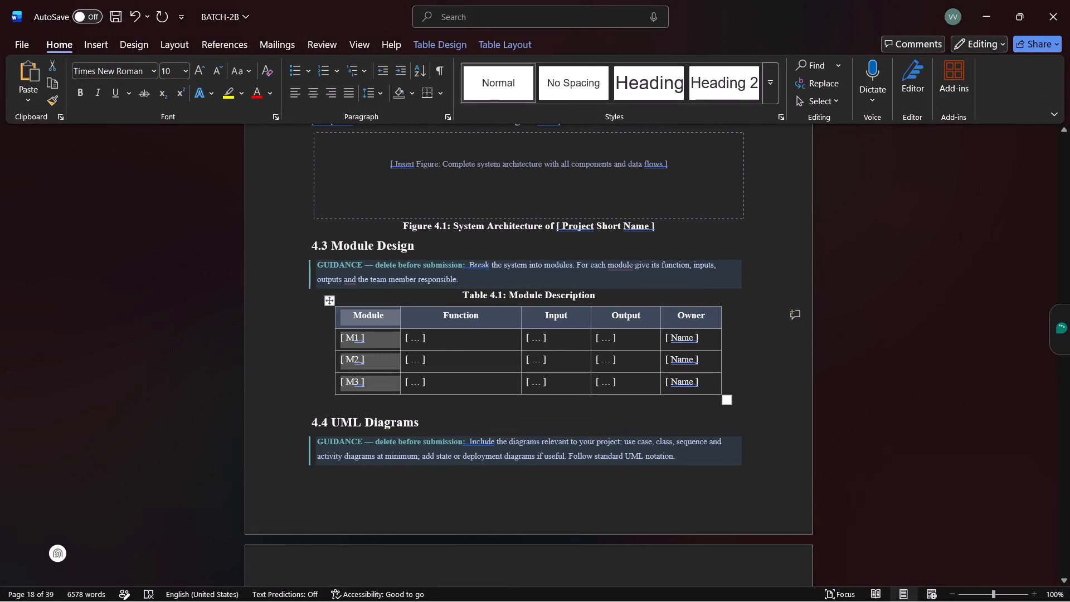
pyautogui.moveTo(351, 311); pyautogui.dragTo(688, 371)
pyautogui.hotkey('ctrl', 'c')
pyautogui.click(870, 341)
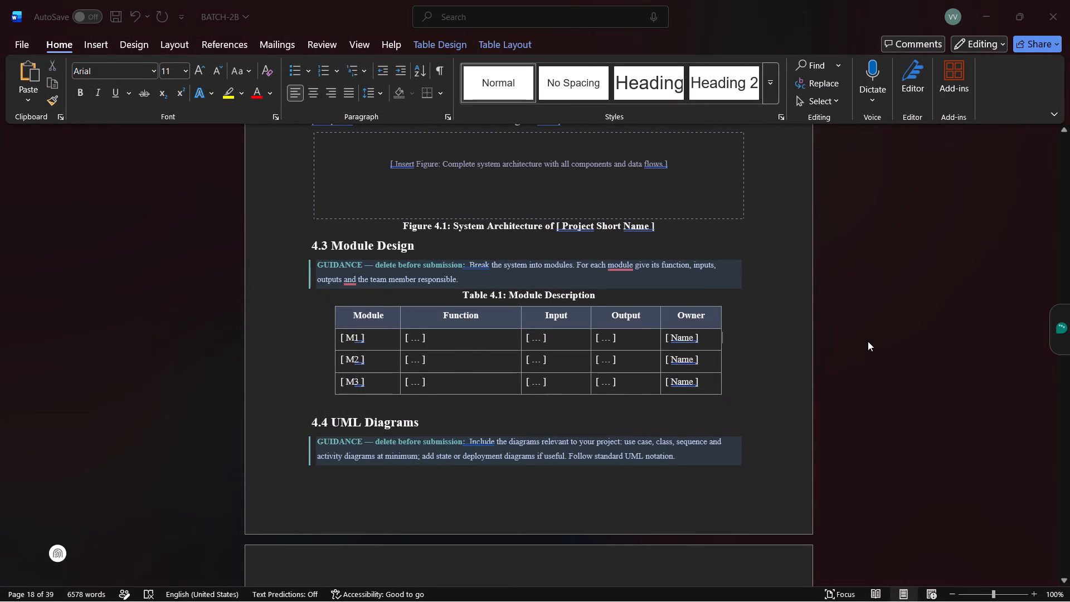
# Switch to the BATCH-2B Google Docs report and paste the copied table on the empty line below the Table 4.1: Module Description caption.
pyautogui.scroll(-3, 765, 361)
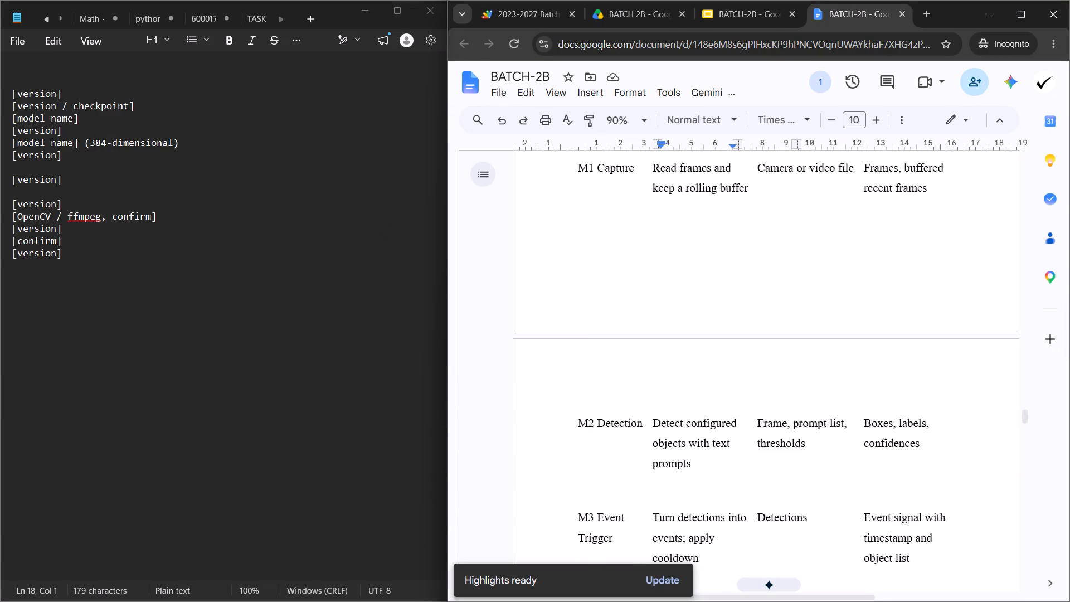
pyautogui.scroll(5, 750, 375)
pyautogui.click(810, 348)
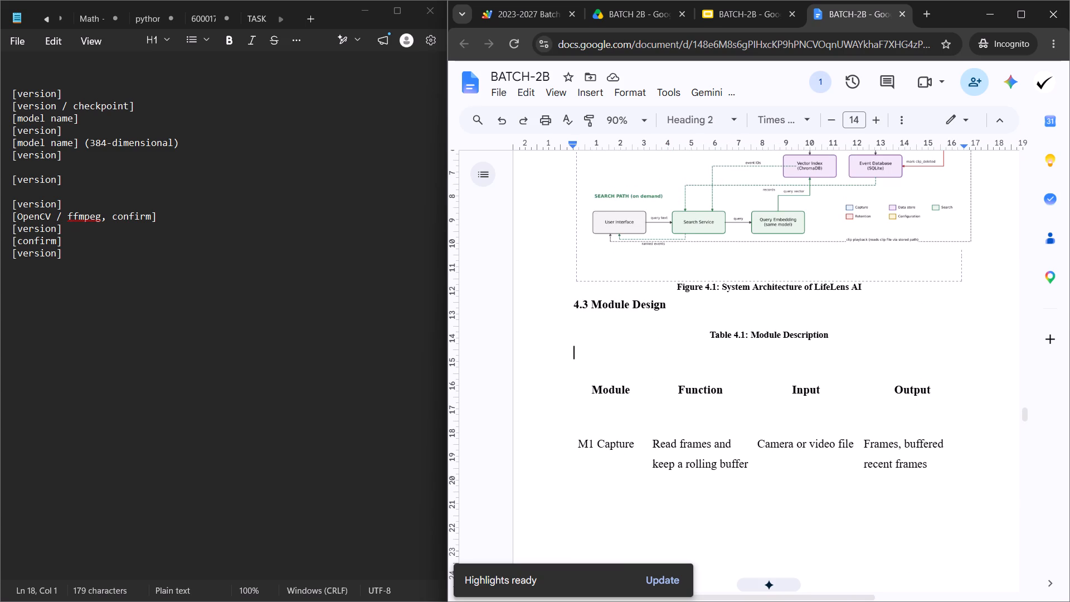
pyautogui.hotkey('ctrl', 'v')
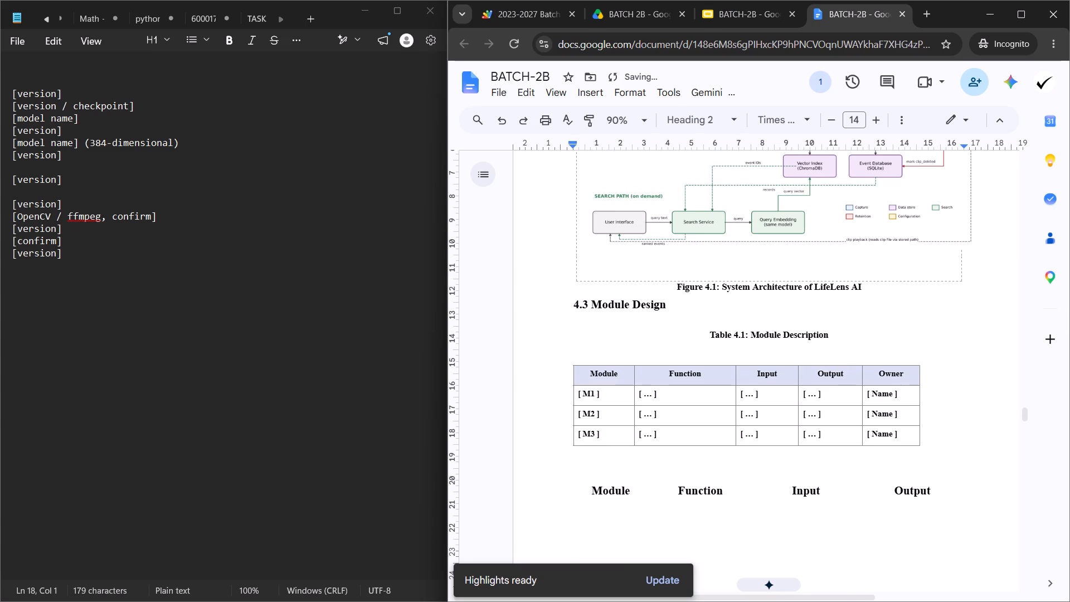
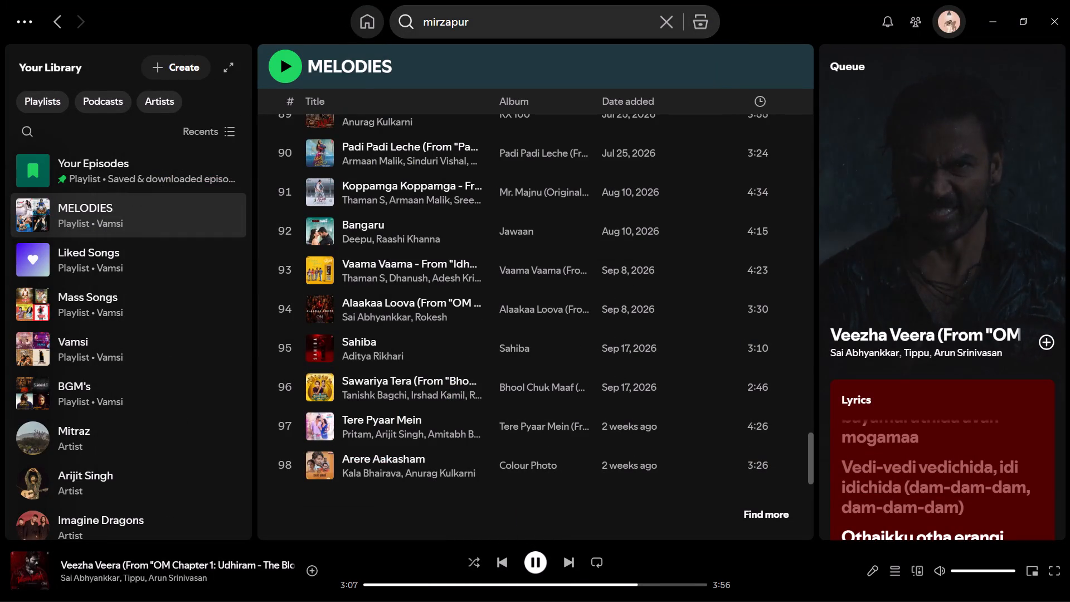
# Switch to Spotify, add Vaaroon Forever from the mirzapur search suggestions to the play queue, and clear the search.
pyautogui.click(679, 241)
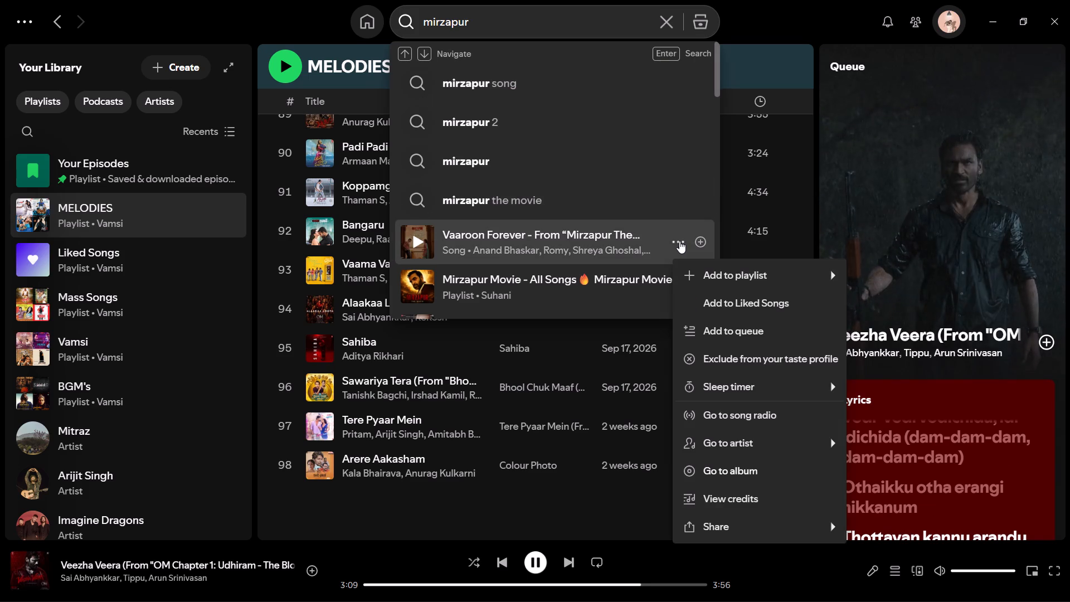
pyautogui.click(716, 337)
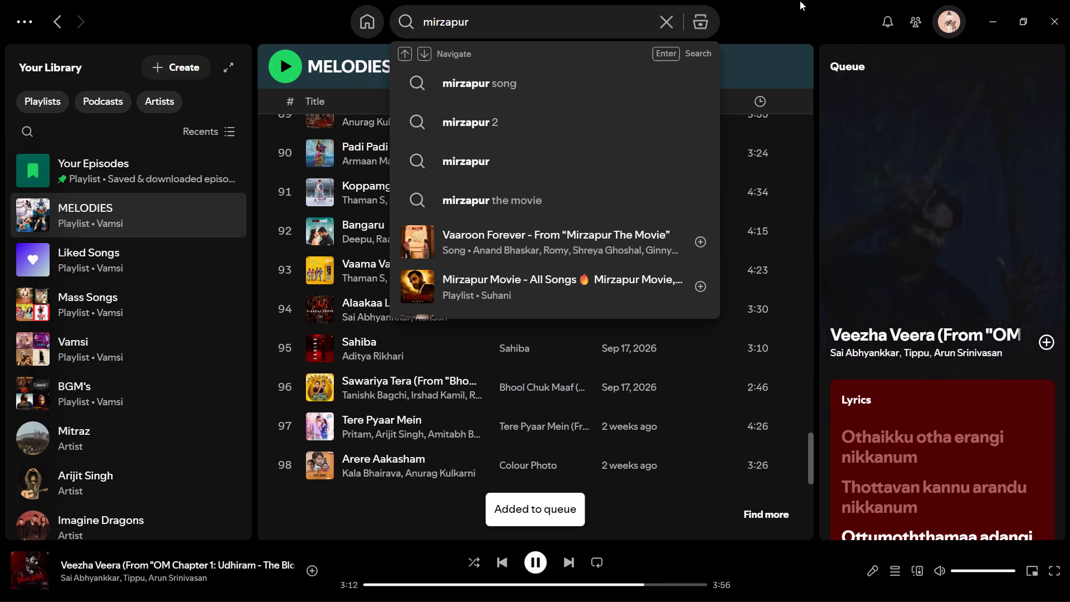
pyautogui.click(793, 25)
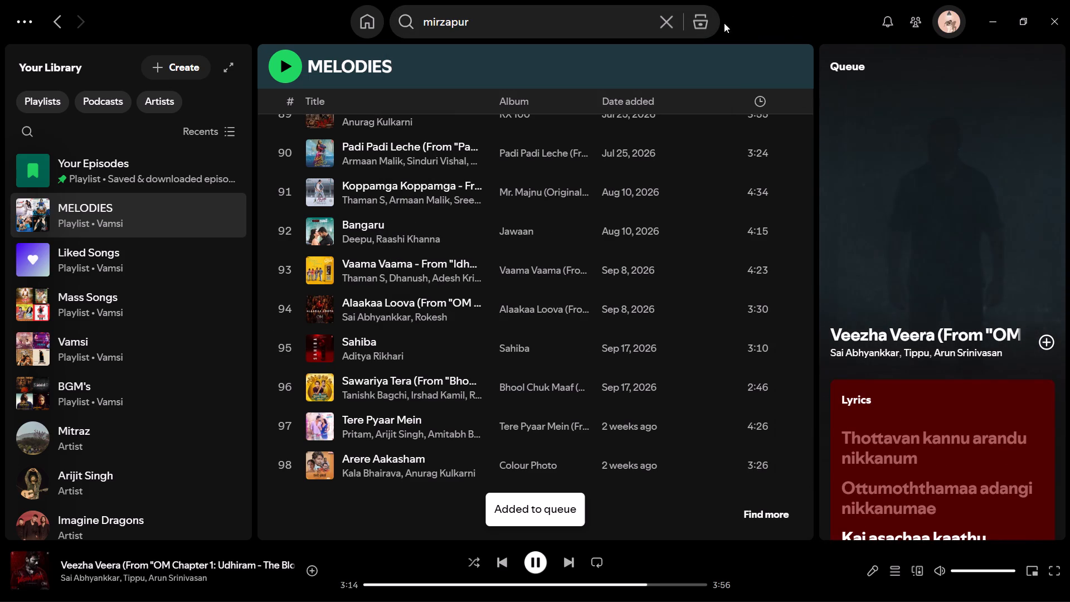
pyautogui.click(666, 21)
pyautogui.click(774, 22)
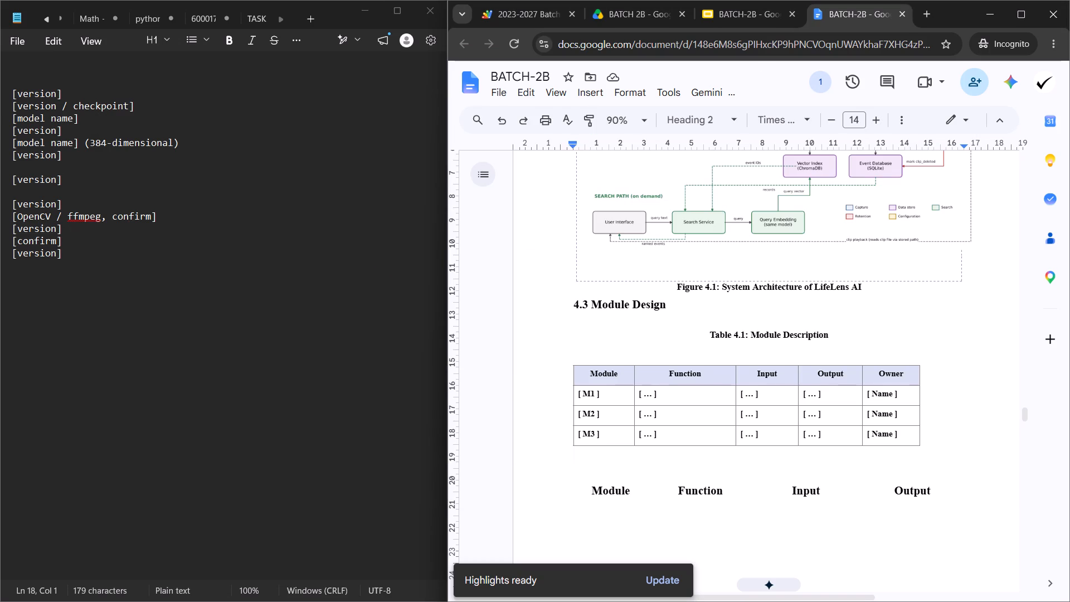
# Switch back to the BATCH-2B Google Docs report and review backwards from 4.3 Module Design to the Chapter 3 tables around 3.9 Dataset Description.
pyautogui.scroll(16, 705, 303)
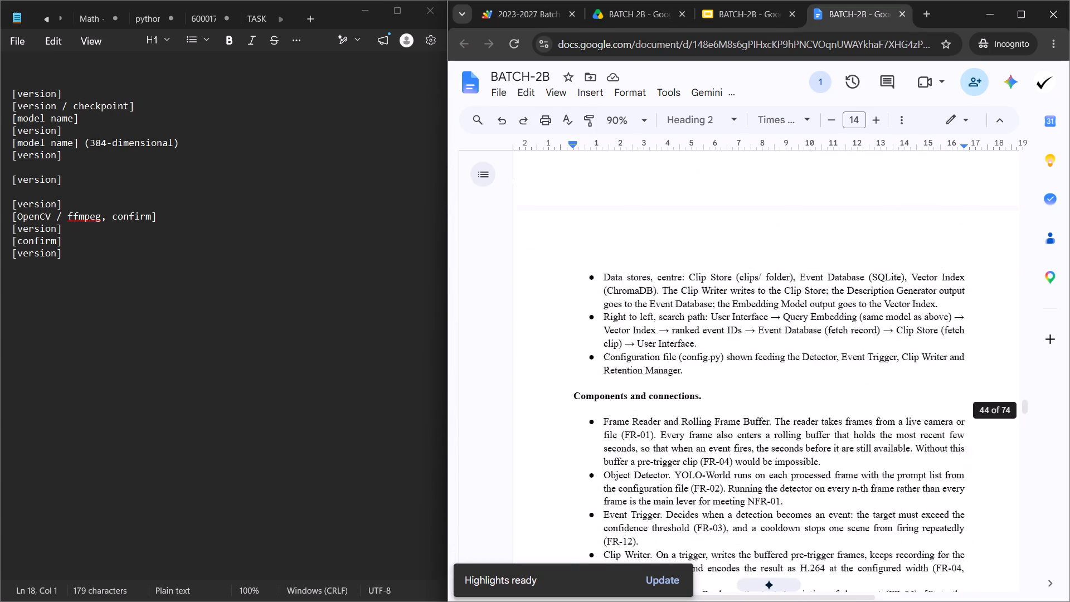
pyautogui.scroll(20, 694, 321)
pyautogui.scroll(8, 694, 321)
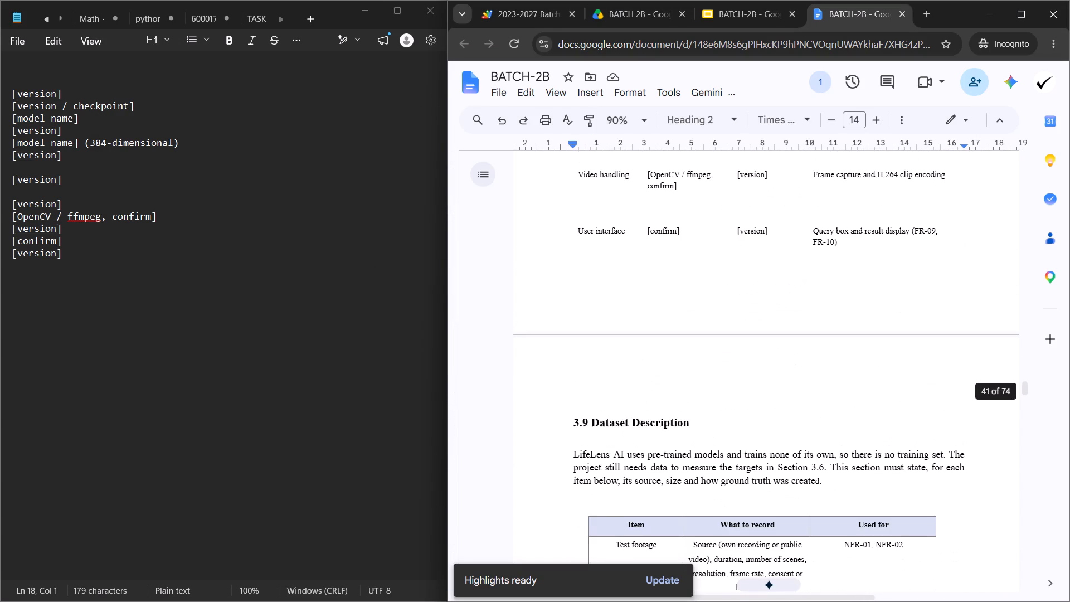
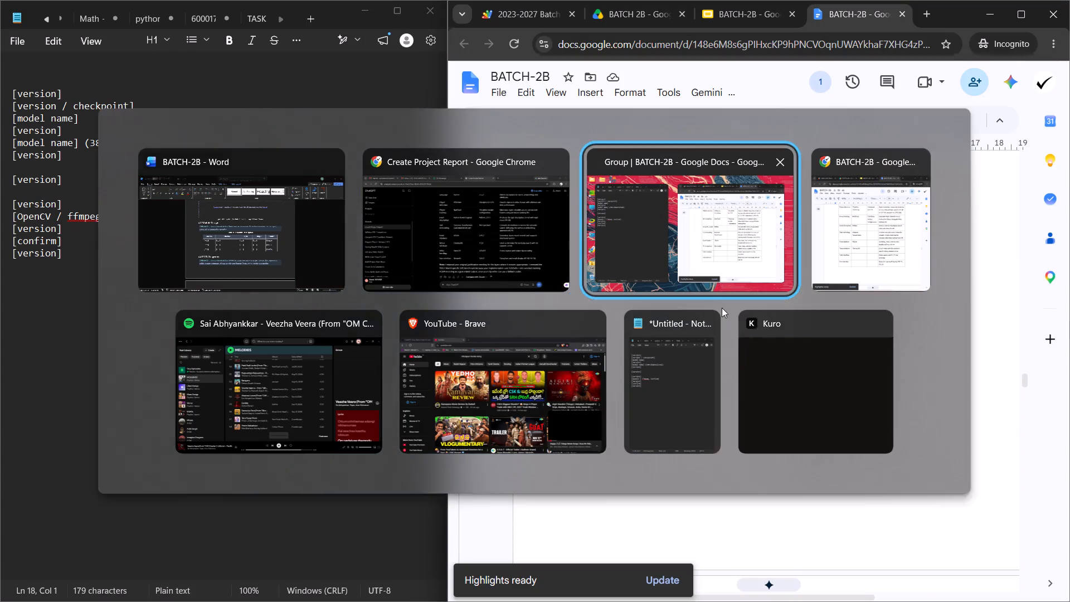
pyautogui.click(751, 356)
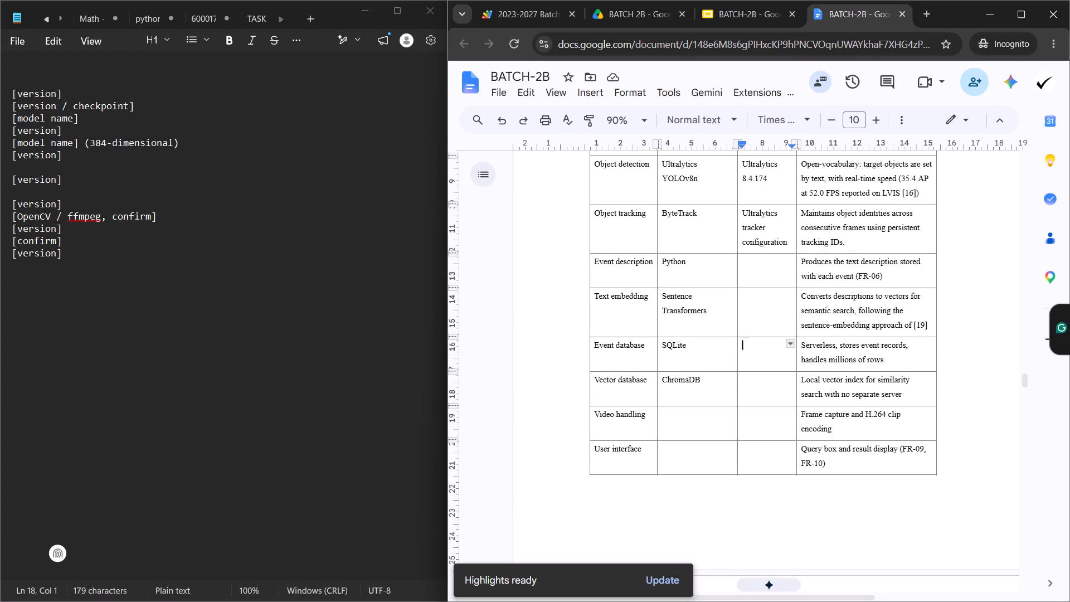
pyautogui.hotkey('ctrl', 'v')
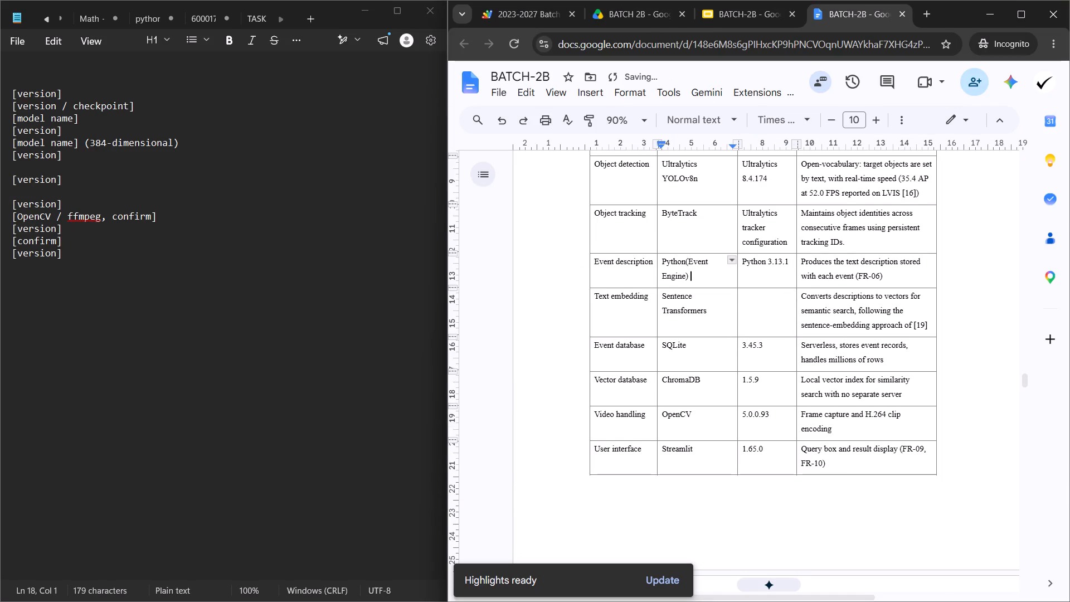
pyautogui.click(686, 261)
pyautogui.press('space')
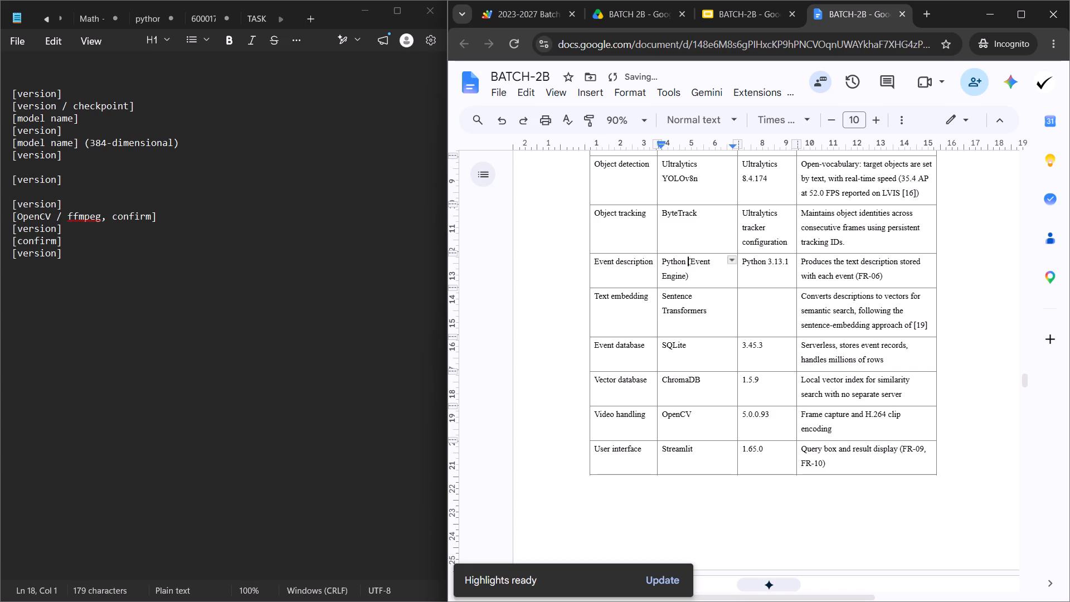
# Remove the trailing space after "Python (Event Engine)" in the Event description row's Tool / Technology cell.
pyautogui.click(699, 273)
pyautogui.press('BackSpace')
# Narrow Table 3.4's Tool / Technology column so "Ultralytics 8.4.174" fits on one line in the Version column.
pyautogui.scroll(1, 735, 372)
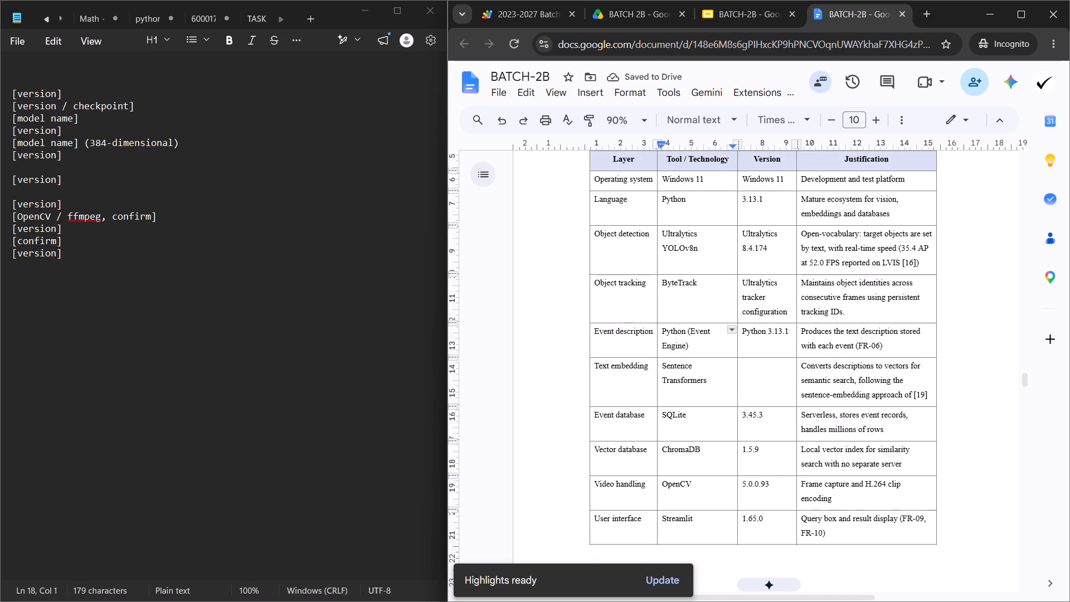
pyautogui.moveTo(739, 297); pyautogui.dragTo(722, 297)
pyautogui.moveTo(722, 297); pyautogui.dragTo(726, 298)
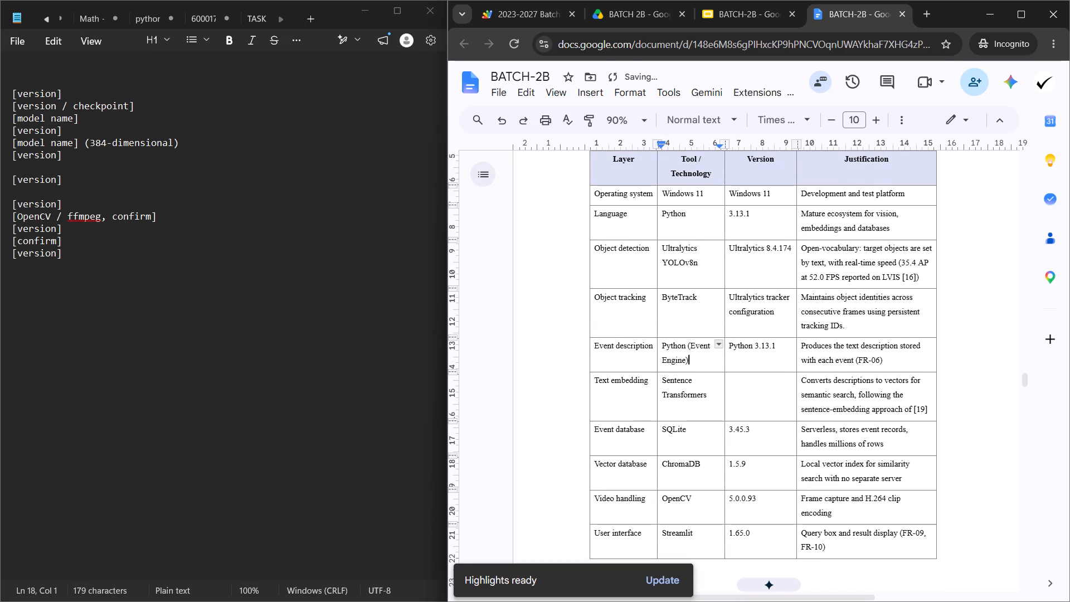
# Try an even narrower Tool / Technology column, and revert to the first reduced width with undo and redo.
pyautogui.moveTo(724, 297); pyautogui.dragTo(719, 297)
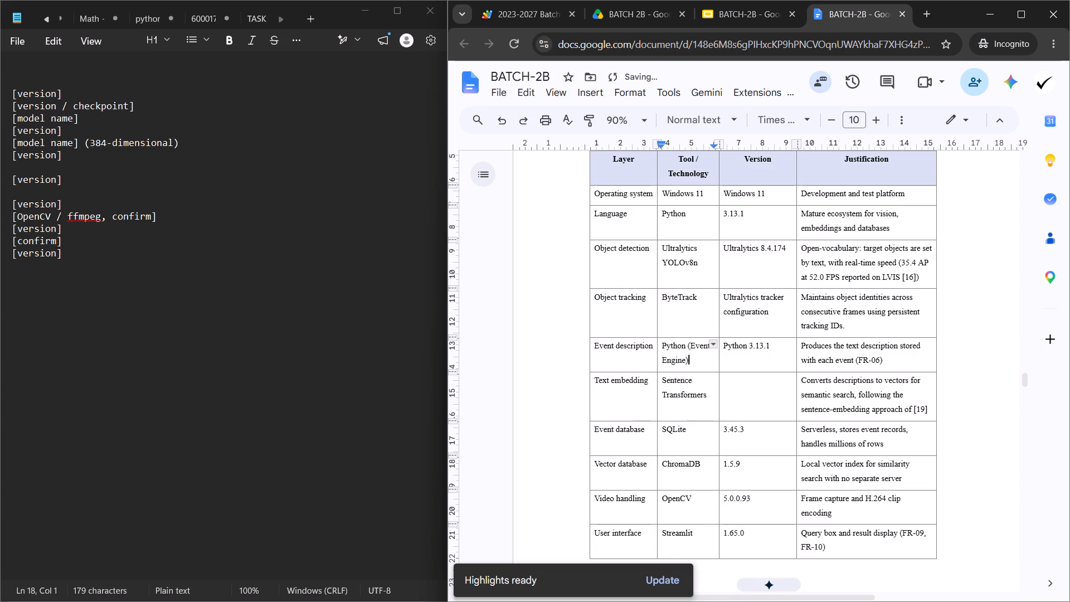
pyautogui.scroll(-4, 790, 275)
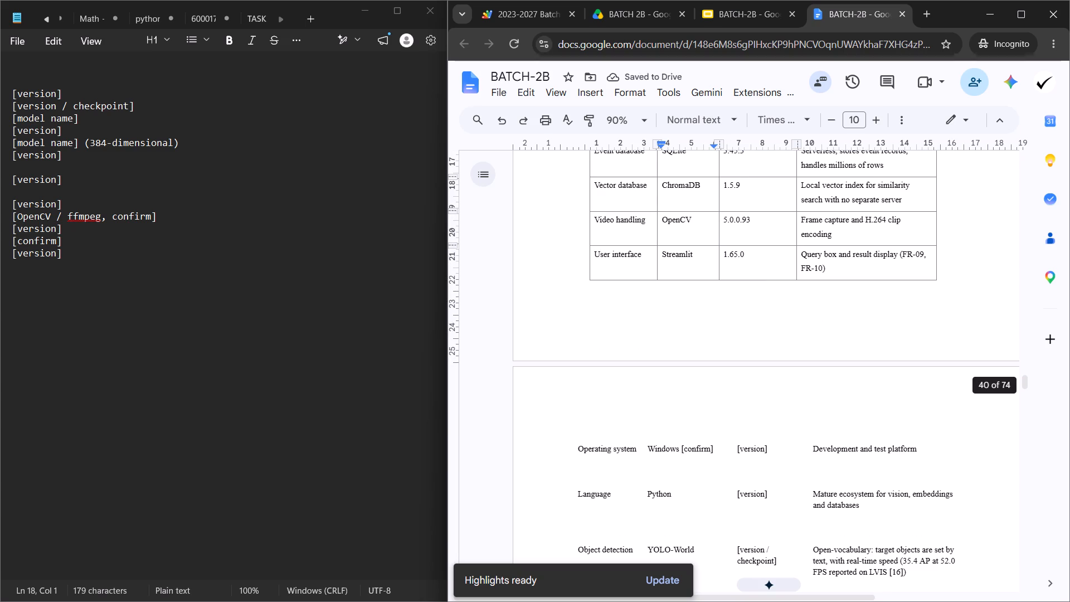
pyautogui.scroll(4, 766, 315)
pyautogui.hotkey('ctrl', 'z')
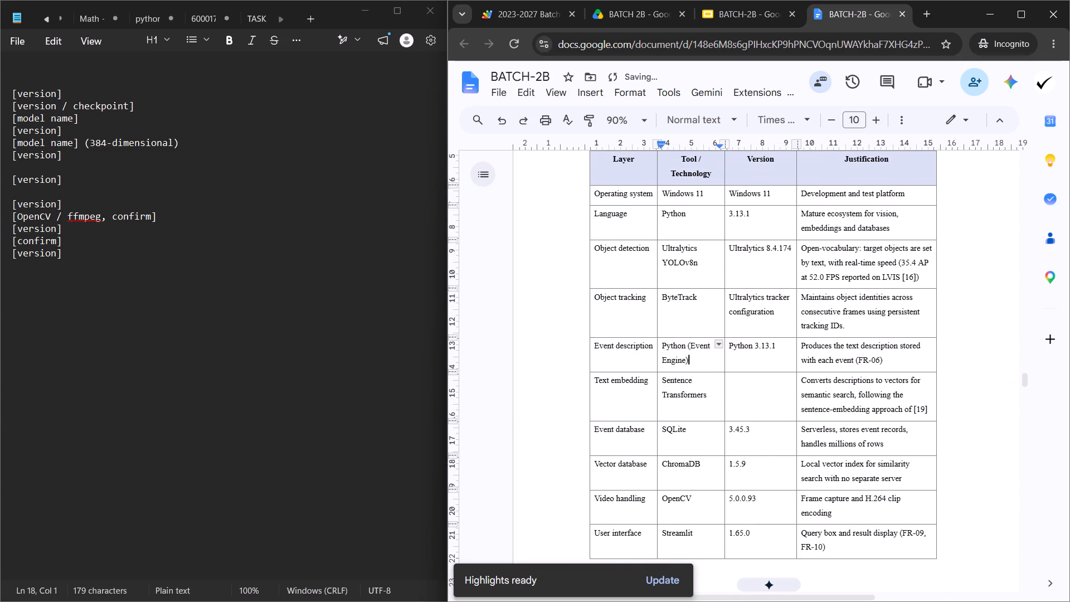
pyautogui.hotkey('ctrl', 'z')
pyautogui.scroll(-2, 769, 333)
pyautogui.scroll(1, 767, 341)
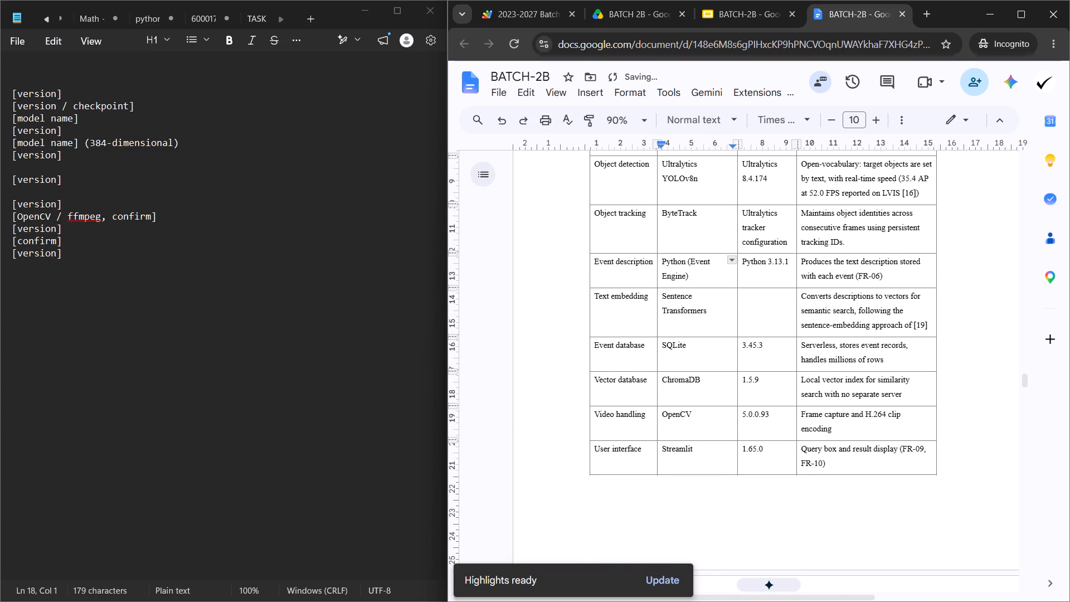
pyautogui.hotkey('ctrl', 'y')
# Narrow the Version column to widen Justification, fitting the Video handling justification on one line.
pyautogui.scroll(1, 776, 376)
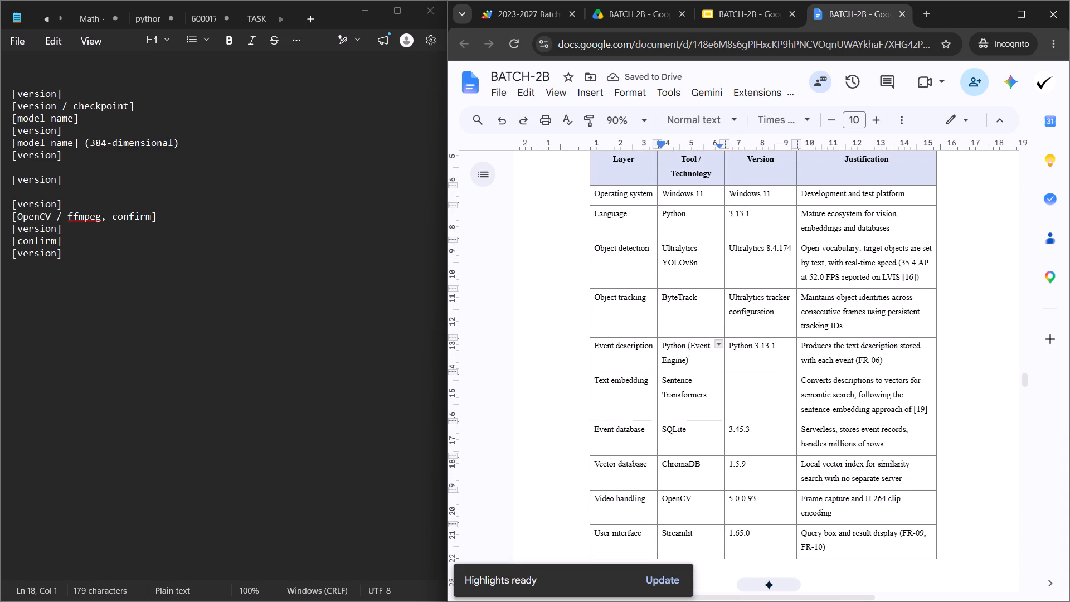
pyautogui.moveTo(797, 295); pyautogui.dragTo(789, 295)
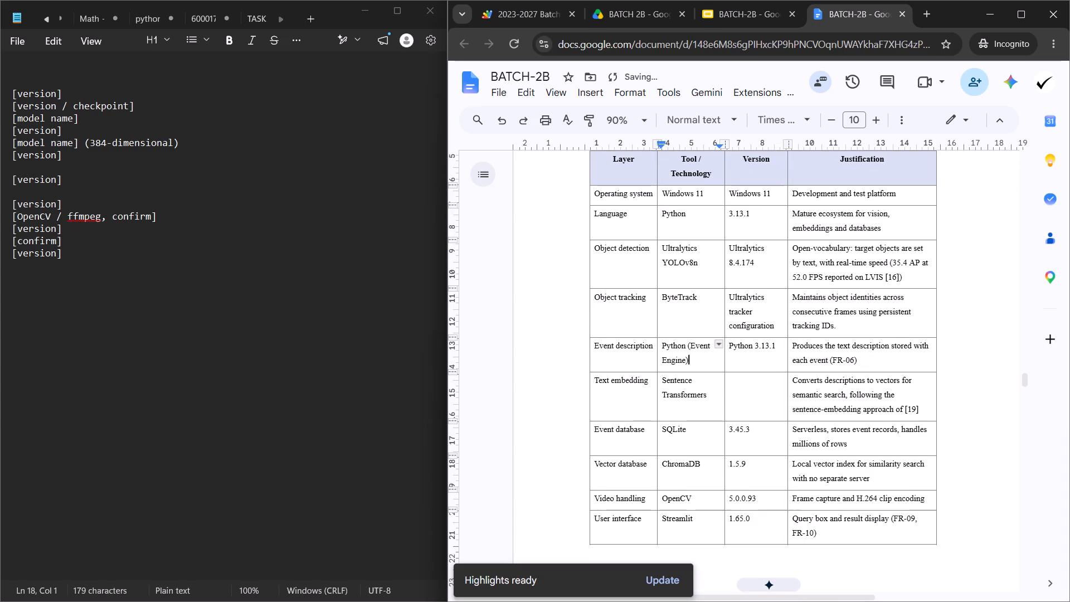
pyautogui.moveTo(789, 295); pyautogui.dragTo(784, 295)
pyautogui.moveTo(784, 295); pyautogui.dragTo(784, 296)
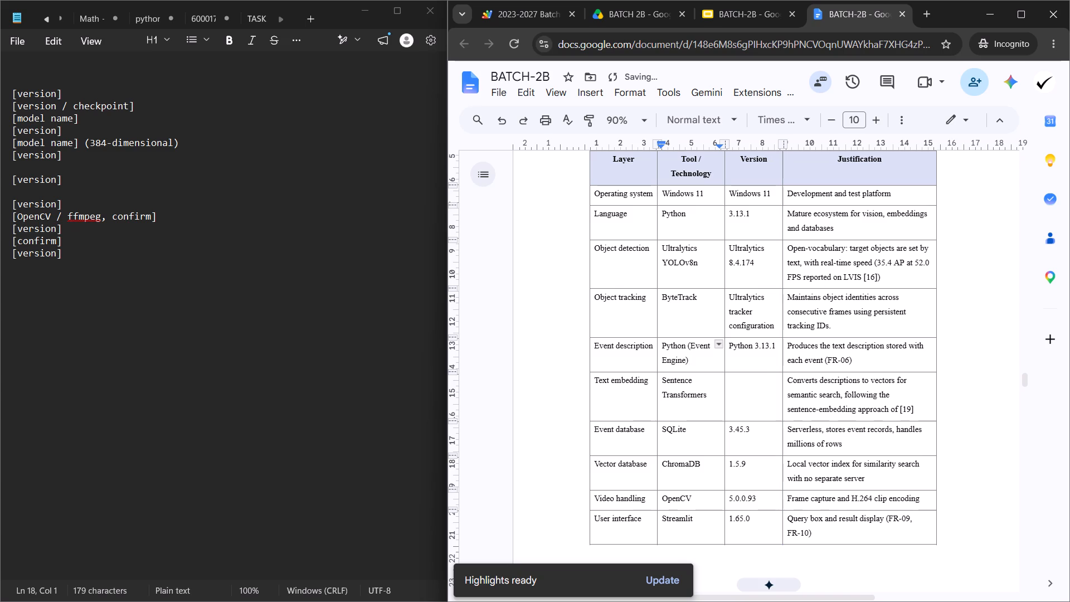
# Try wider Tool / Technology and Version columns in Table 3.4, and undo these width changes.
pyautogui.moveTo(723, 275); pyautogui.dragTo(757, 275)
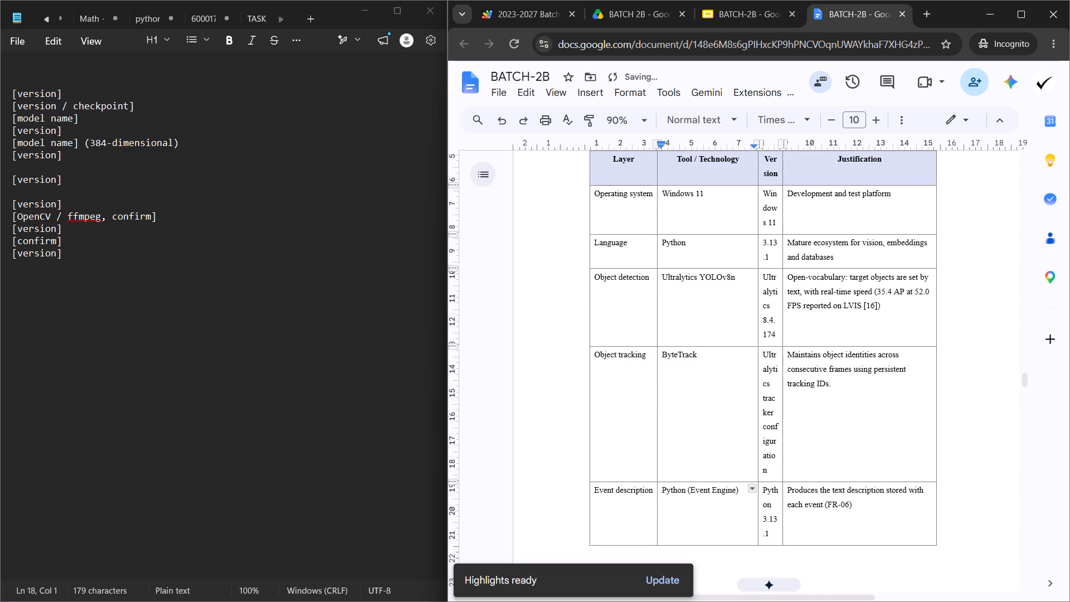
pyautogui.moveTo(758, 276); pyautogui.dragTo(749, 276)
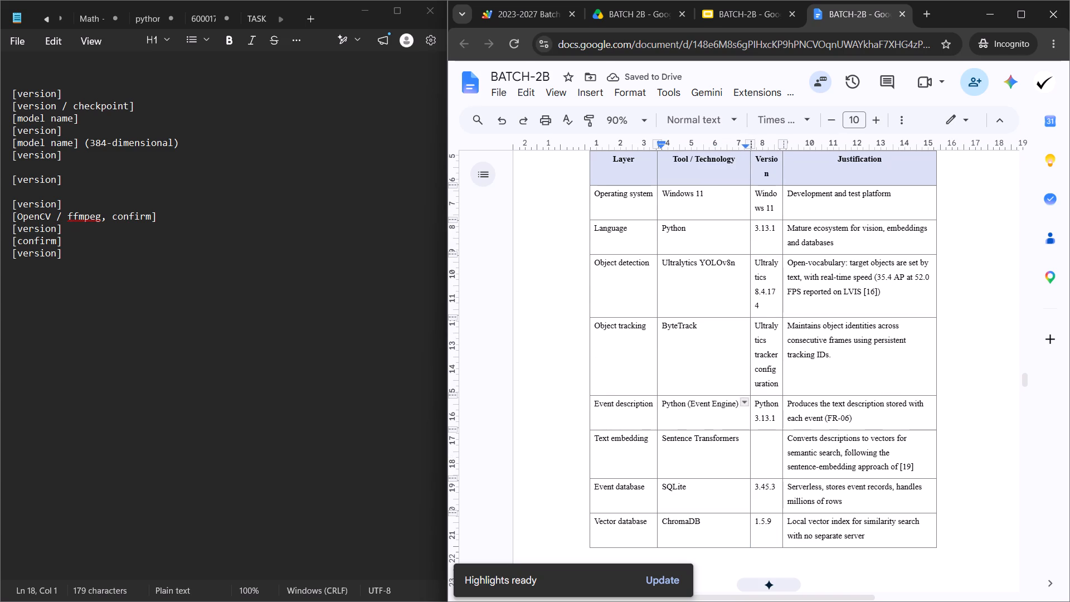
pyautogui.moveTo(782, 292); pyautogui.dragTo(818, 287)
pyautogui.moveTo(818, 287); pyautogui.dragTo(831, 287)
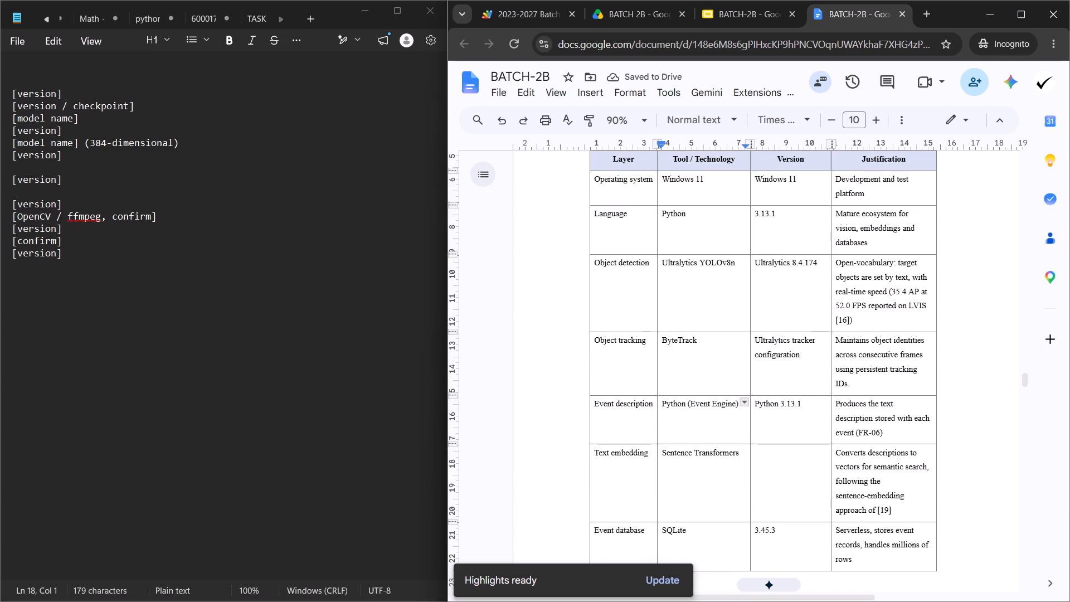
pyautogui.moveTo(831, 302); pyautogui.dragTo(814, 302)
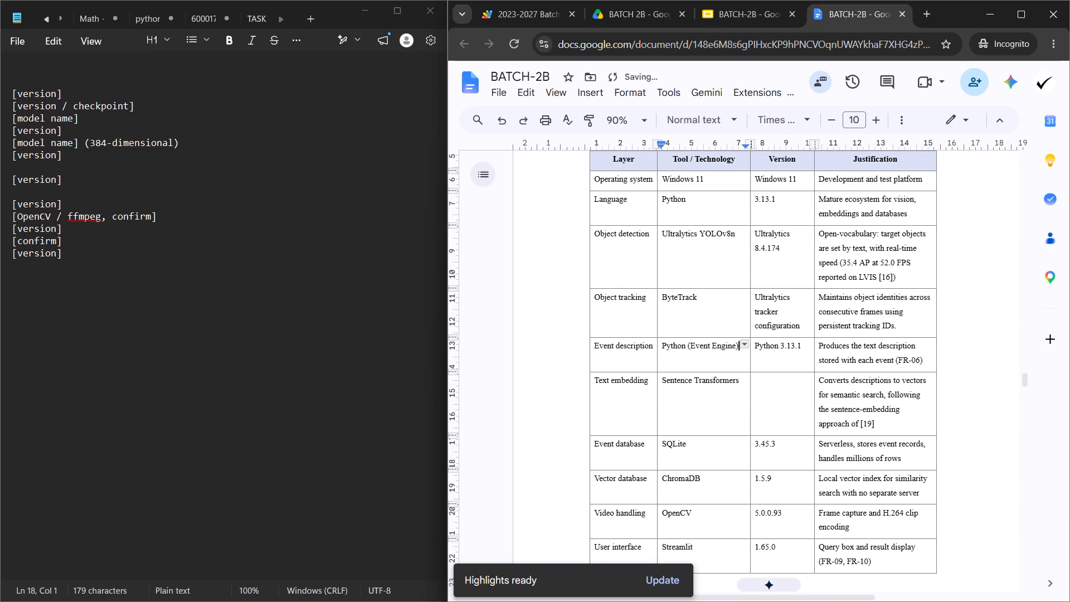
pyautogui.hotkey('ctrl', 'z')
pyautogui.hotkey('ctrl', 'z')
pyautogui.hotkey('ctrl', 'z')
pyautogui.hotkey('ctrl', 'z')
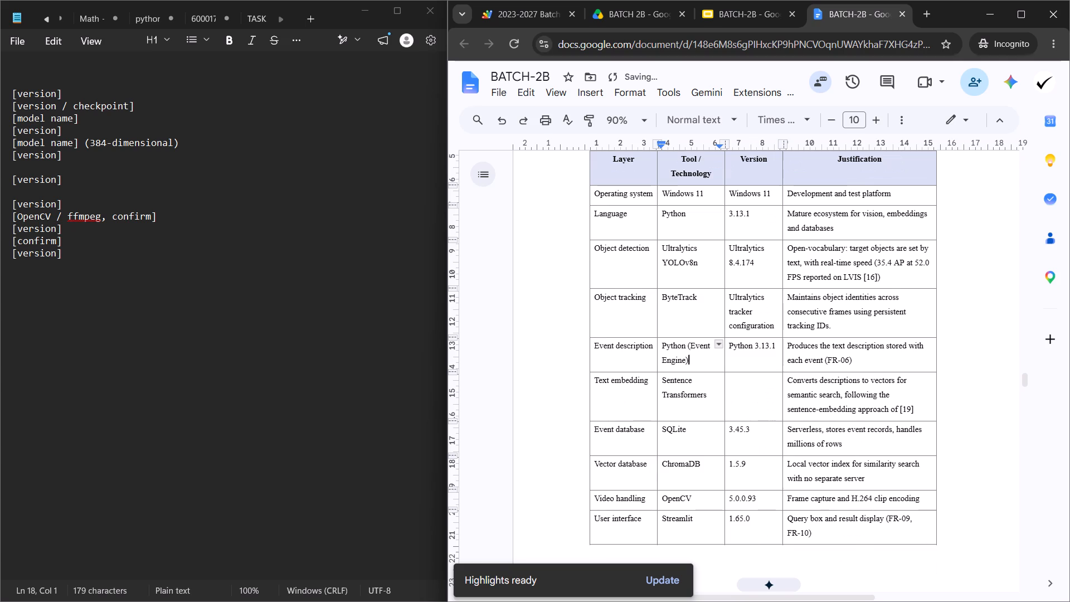
# Delete the Text embedding row from Table 3.4.
pyautogui.click(753, 396)
pyautogui.moveTo(601, 388); pyautogui.dragTo(856, 405)
pyautogui.click(857, 400)
pyautogui.click(857, 400)
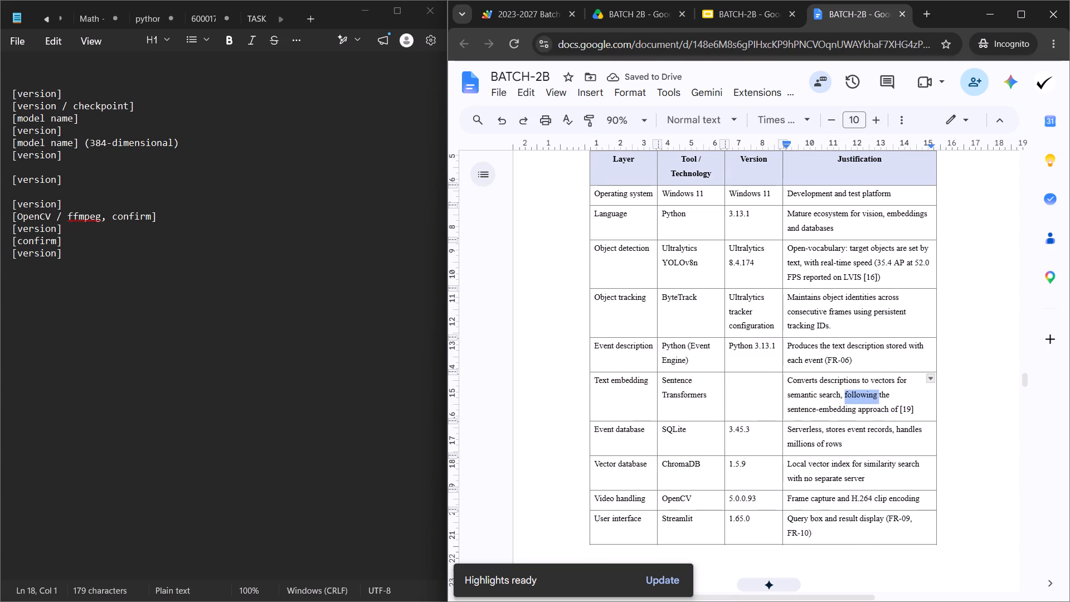
pyautogui.click(771, 396)
pyautogui.rightClick(770, 396)
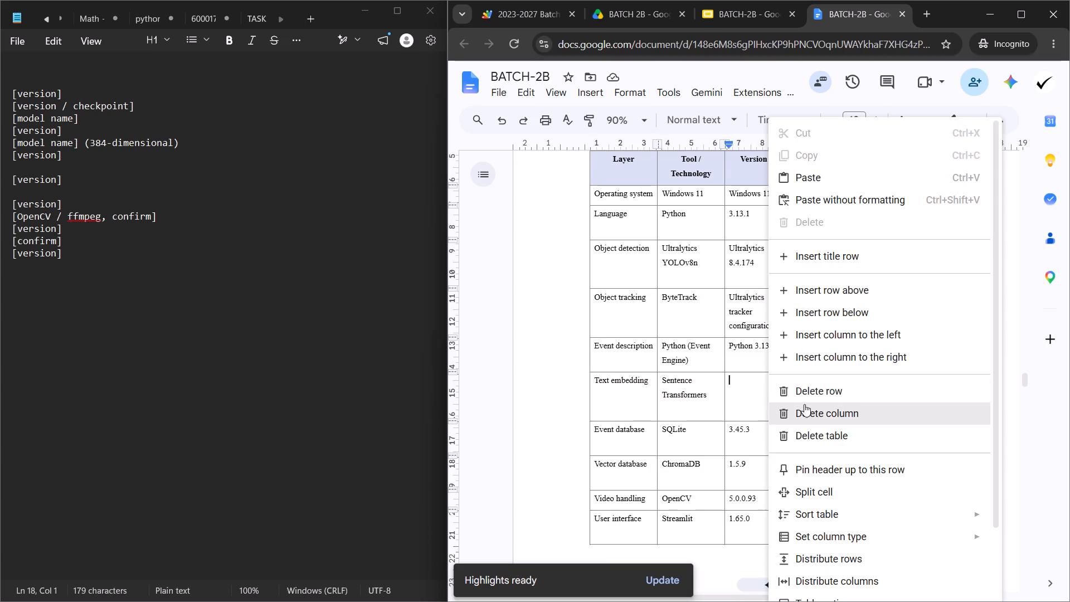
pyautogui.click(804, 391)
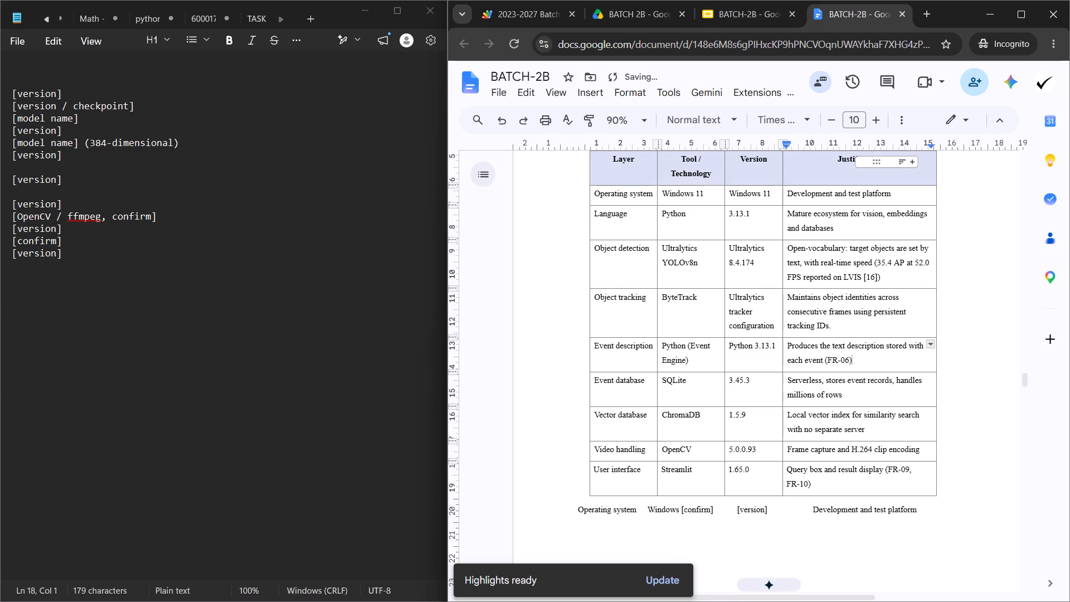
# Delete the old borderless placeholder table below Table 3.4, spanning the Operating system through User interface rows.
pyautogui.scroll(-5, 788, 513)
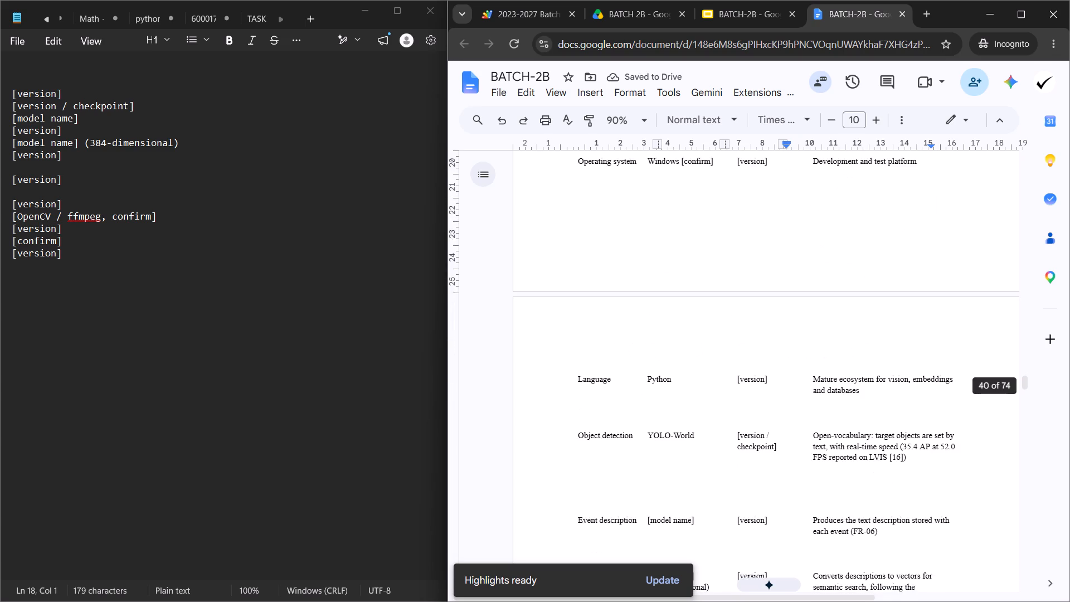
pyautogui.scroll(-2, 788, 498)
pyautogui.scroll(4, 785, 513)
pyautogui.moveTo(544, 309); pyautogui.dragTo(732, 375)
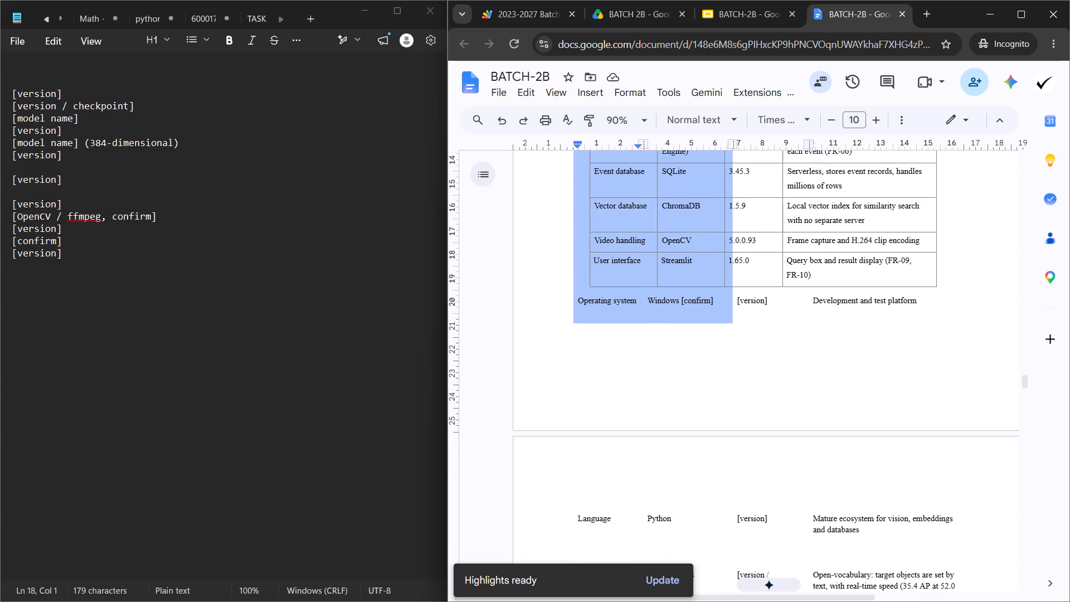
pyautogui.moveTo(732, 375); pyautogui.dragTo(896, 479)
pyautogui.scroll(-2, 938, 424)
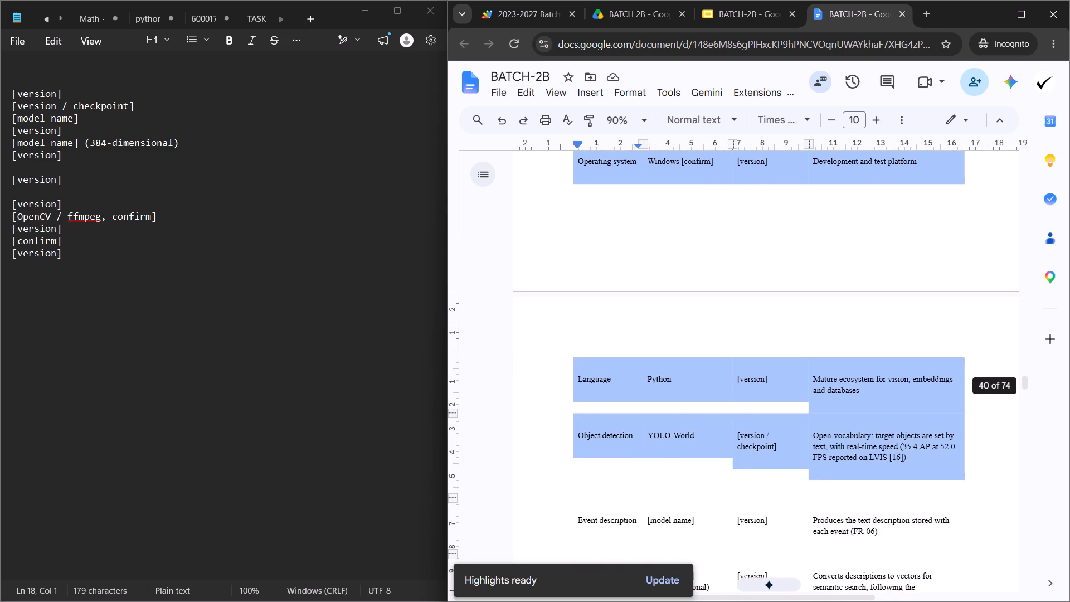
pyautogui.moveTo(896, 479); pyautogui.dragTo(824, 374)
pyautogui.scroll(-7, 896, 479)
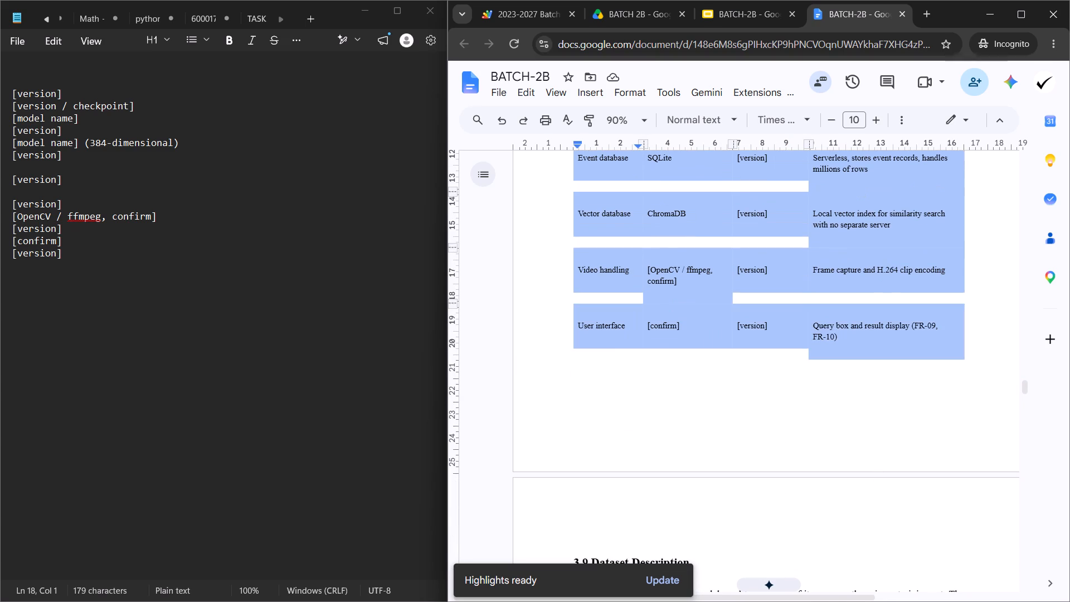
pyautogui.moveTo(824, 374); pyautogui.dragTo(863, 328)
pyautogui.rightClick(867, 331)
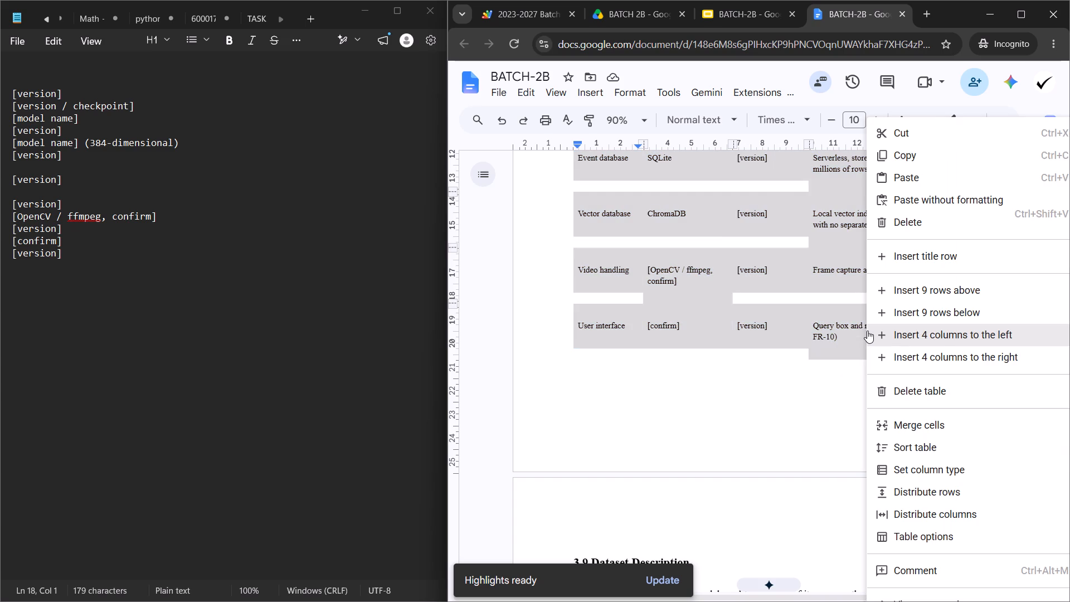
pyautogui.click(904, 397)
# Delete the empty line left beside Table 3.4 by the old table.
pyautogui.scroll(3, 752, 429)
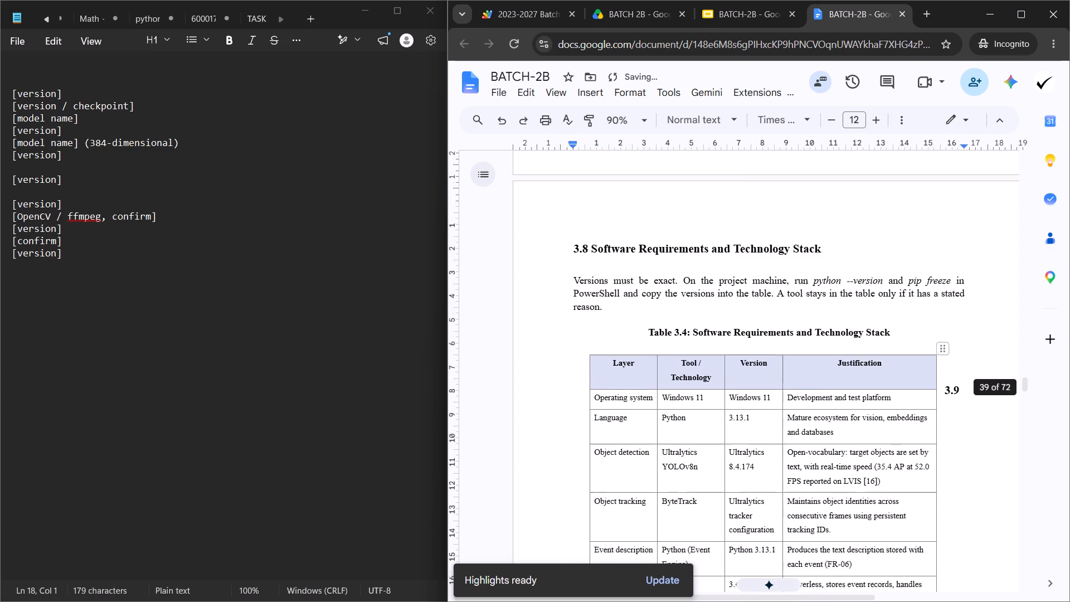
pyautogui.press('BackSpace')
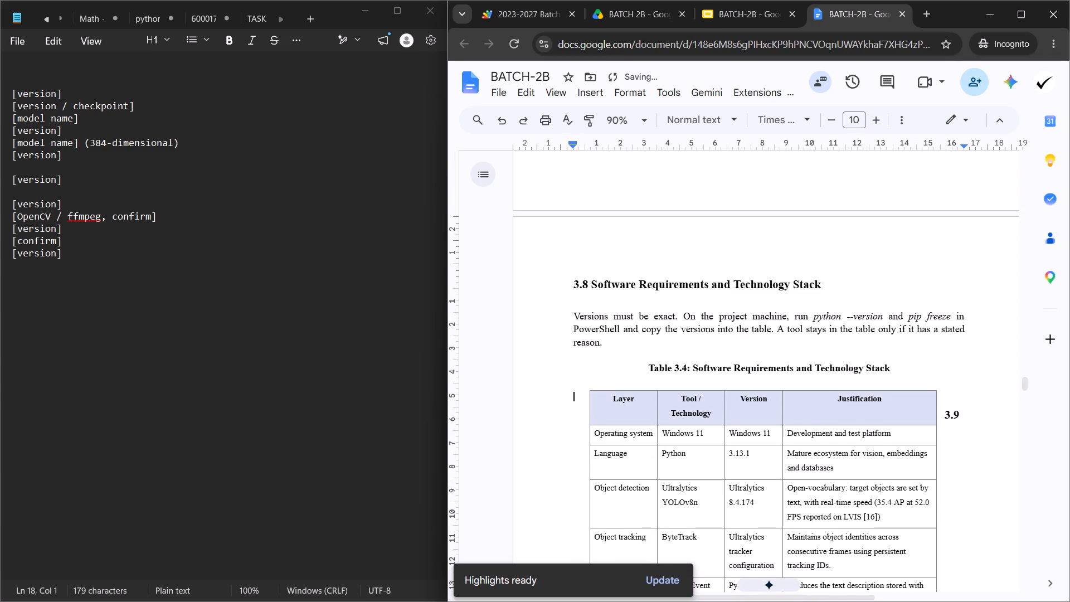
pyautogui.press('BackSpace')
# Insert blank lines before the "3.9 Dataset Description" heading to move it from beside Table 3.4 onto the next page.
pyautogui.click(778, 378)
pyautogui.click(682, 359)
pyautogui.click(681, 360)
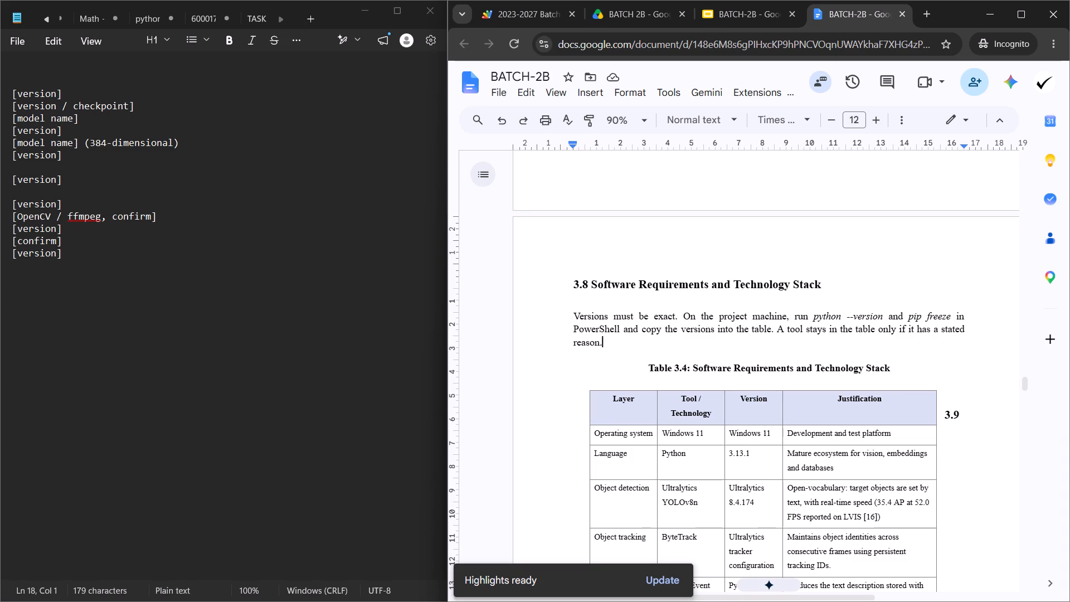
pyautogui.click(946, 416)
pyautogui.press('Return')
pyautogui.press('Return')
pyautogui.scroll(-5, 957, 413)
pyautogui.press('Return')
pyautogui.press('Return')
pyautogui.press('Return')
pyautogui.press('Return')
pyautogui.press('Return')
pyautogui.press('Return')
pyautogui.press('Return')
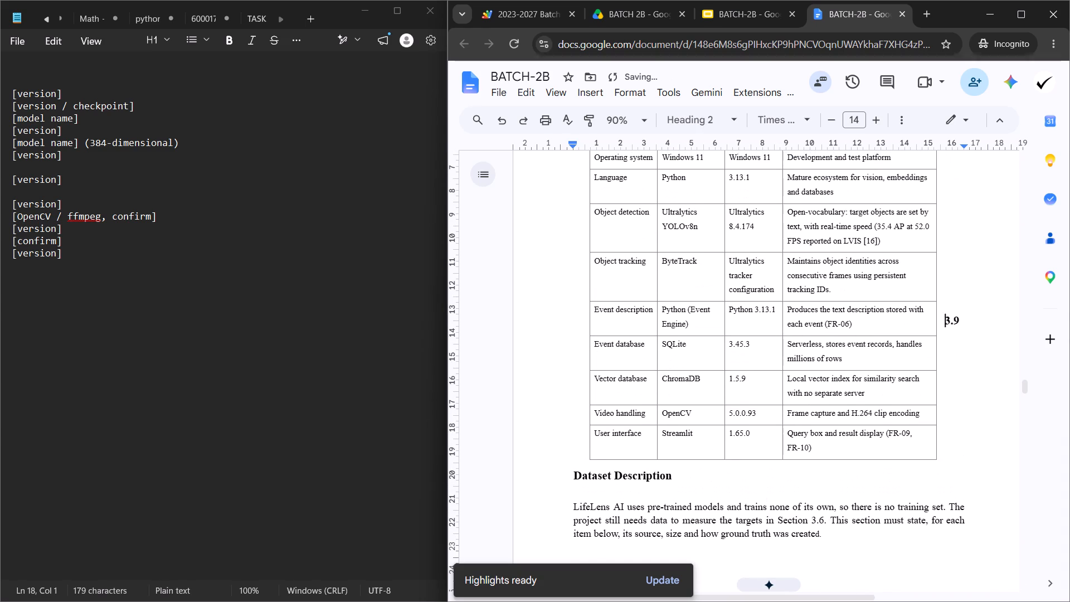
pyautogui.press('Return')
pyautogui.press('Return')
pyautogui.press('Return')
pyautogui.press('Return')
pyautogui.press('Return')
pyautogui.press('Return')
pyautogui.press('Return')
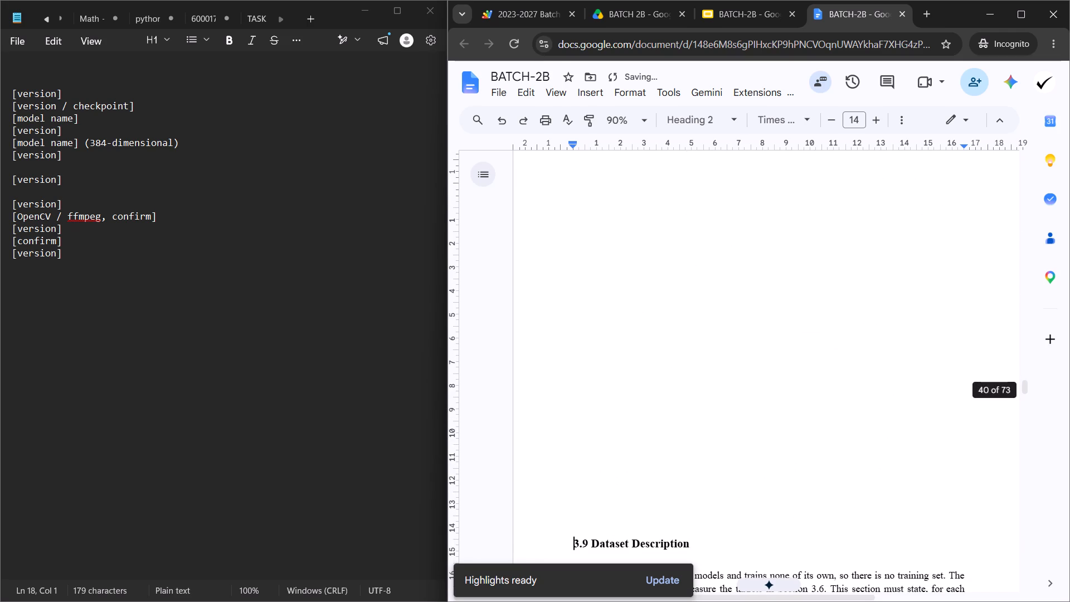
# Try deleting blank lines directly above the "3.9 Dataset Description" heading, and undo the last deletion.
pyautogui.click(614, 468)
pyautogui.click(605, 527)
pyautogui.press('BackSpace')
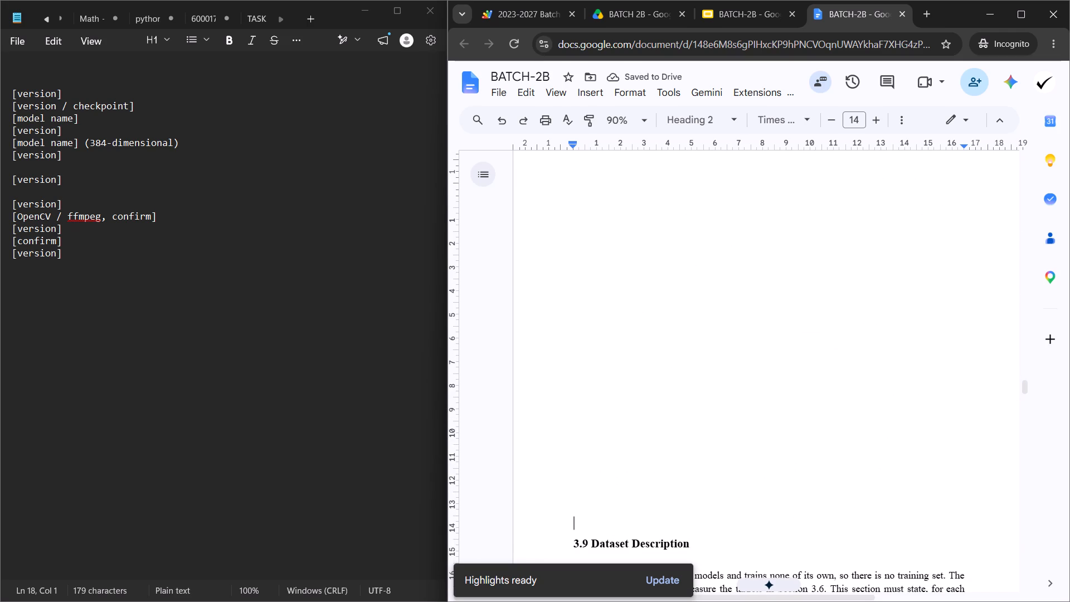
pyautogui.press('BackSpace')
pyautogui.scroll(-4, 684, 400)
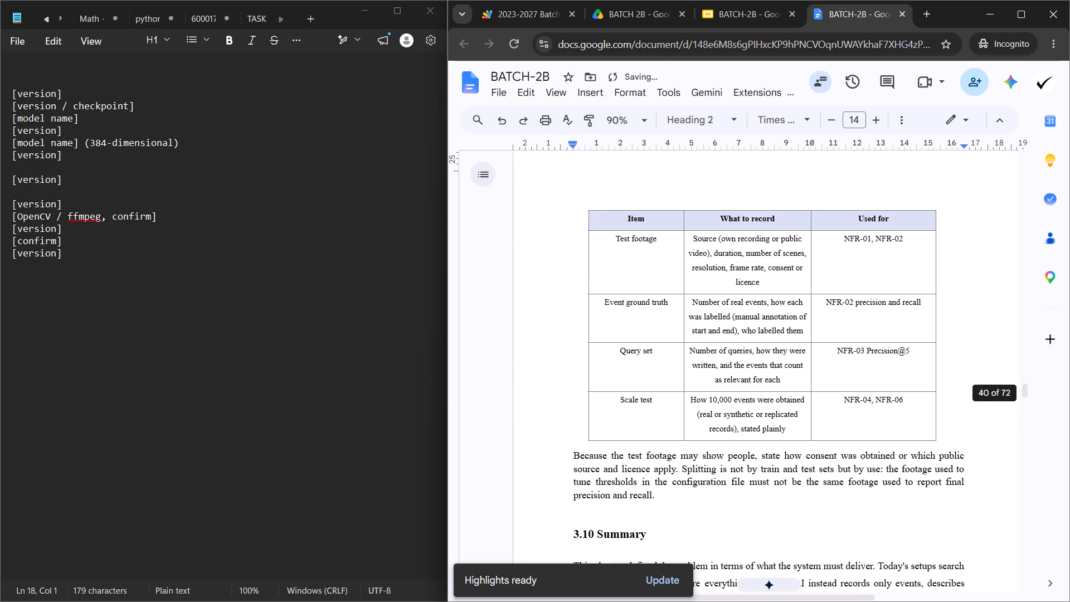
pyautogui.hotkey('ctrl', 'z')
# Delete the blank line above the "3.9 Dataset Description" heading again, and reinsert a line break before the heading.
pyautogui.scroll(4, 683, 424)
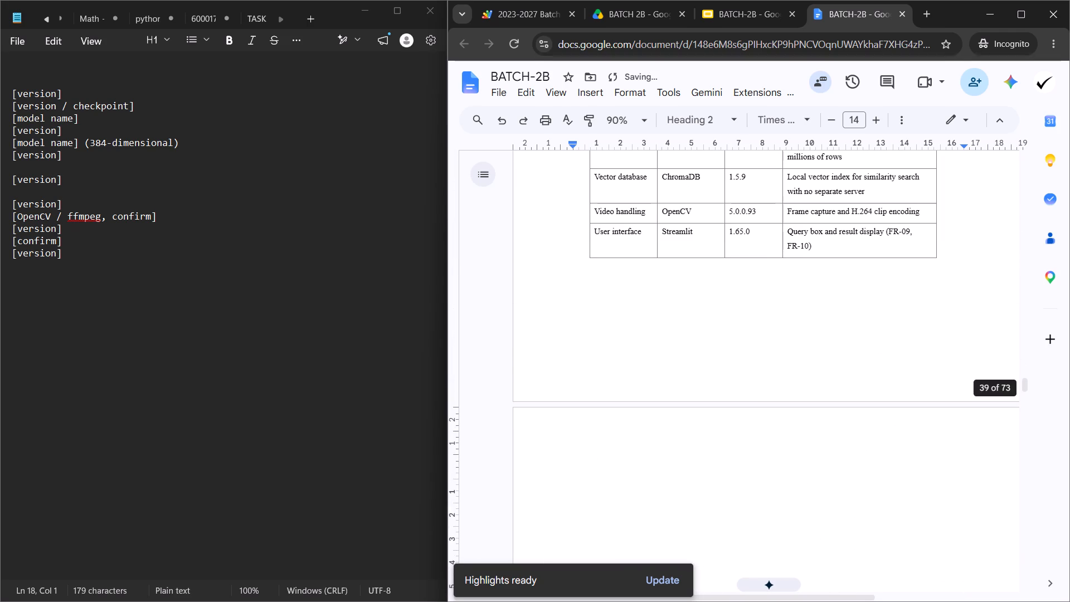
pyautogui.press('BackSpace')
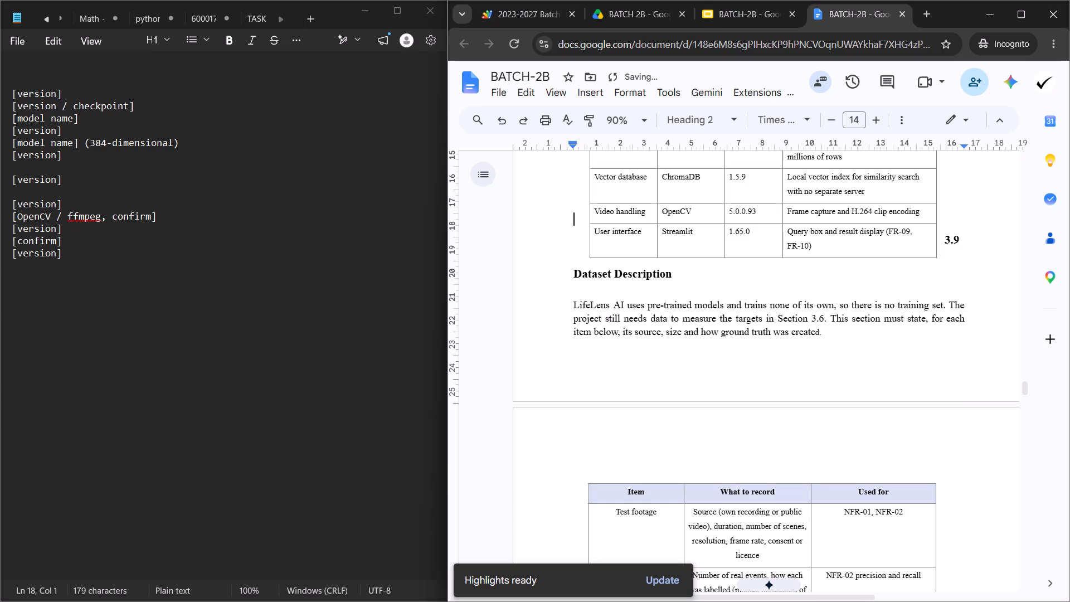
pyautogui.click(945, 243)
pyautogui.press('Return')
# Delete the block of blank lines at the top of the page above the "3.9 Dataset Description" heading.
pyautogui.moveTo(910, 443); pyautogui.dragTo(644, 417)
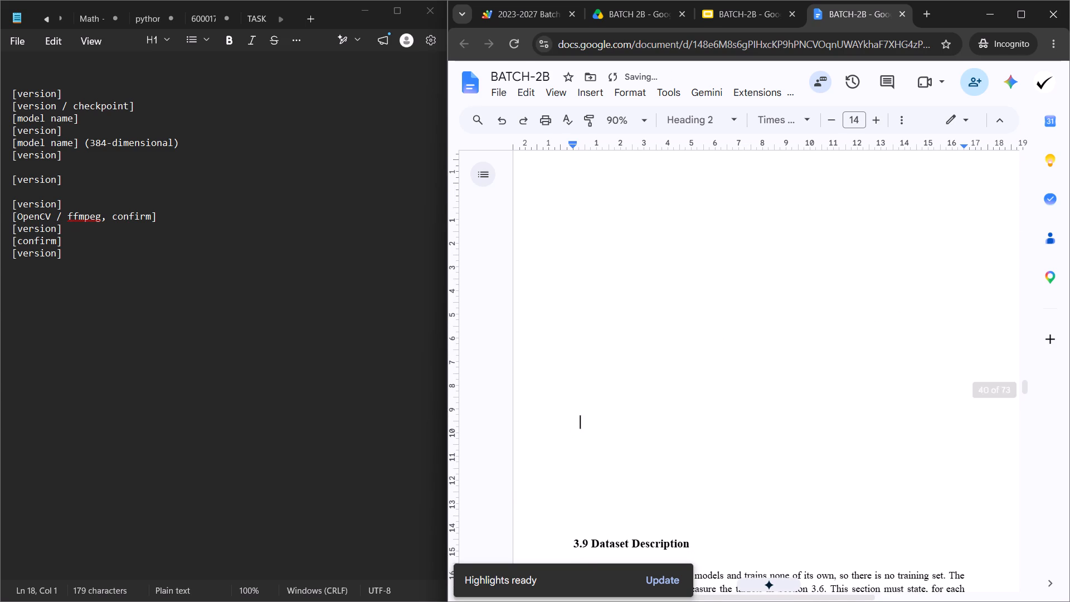
pyautogui.moveTo(644, 417); pyautogui.dragTo(743, 249)
pyautogui.press('BackSpace')
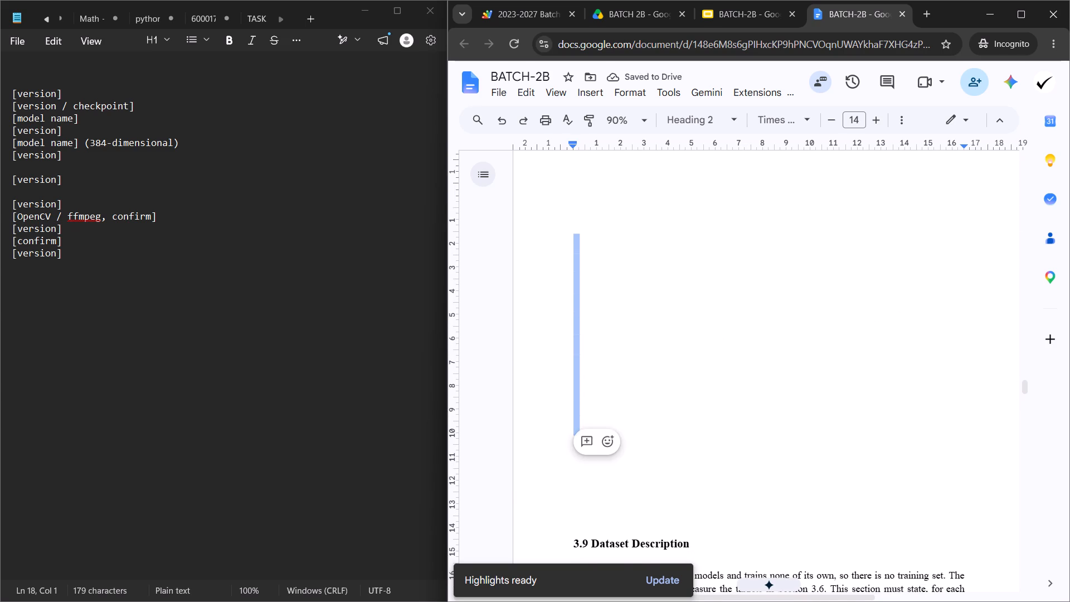
pyautogui.scroll(-1, 735, 273)
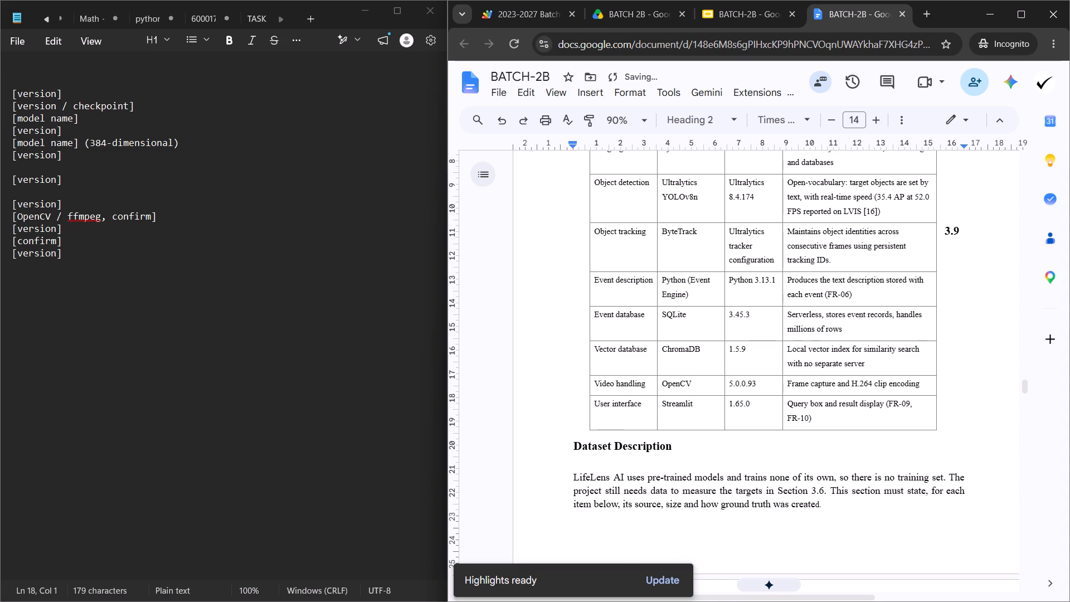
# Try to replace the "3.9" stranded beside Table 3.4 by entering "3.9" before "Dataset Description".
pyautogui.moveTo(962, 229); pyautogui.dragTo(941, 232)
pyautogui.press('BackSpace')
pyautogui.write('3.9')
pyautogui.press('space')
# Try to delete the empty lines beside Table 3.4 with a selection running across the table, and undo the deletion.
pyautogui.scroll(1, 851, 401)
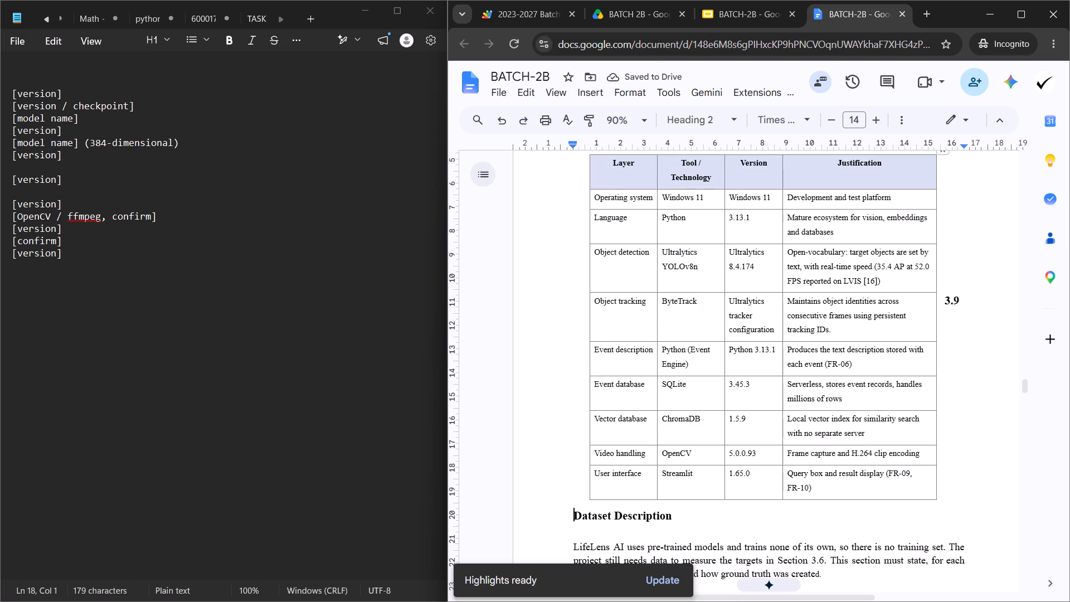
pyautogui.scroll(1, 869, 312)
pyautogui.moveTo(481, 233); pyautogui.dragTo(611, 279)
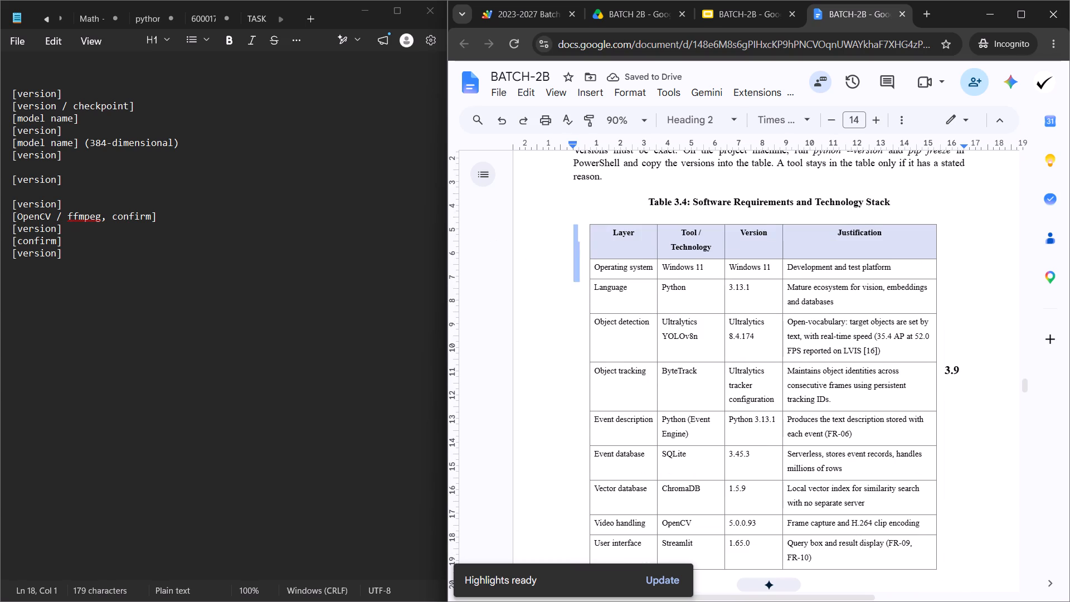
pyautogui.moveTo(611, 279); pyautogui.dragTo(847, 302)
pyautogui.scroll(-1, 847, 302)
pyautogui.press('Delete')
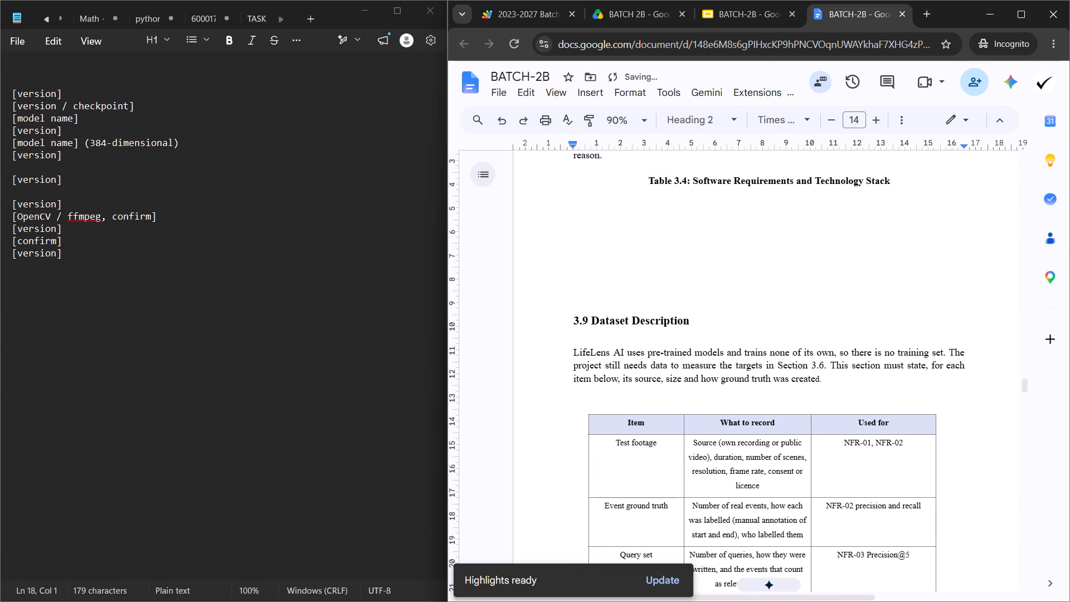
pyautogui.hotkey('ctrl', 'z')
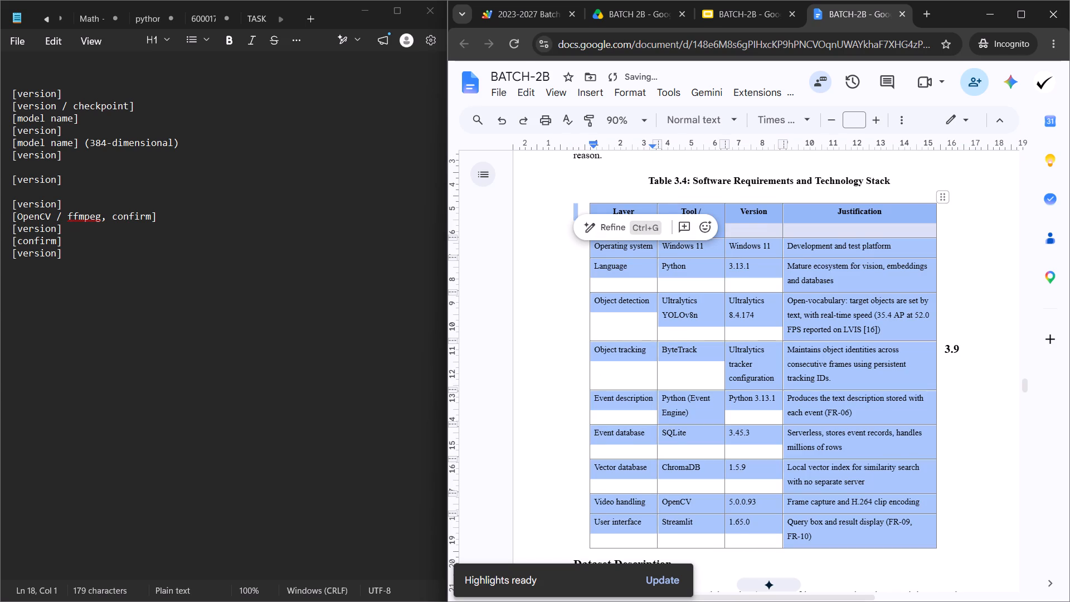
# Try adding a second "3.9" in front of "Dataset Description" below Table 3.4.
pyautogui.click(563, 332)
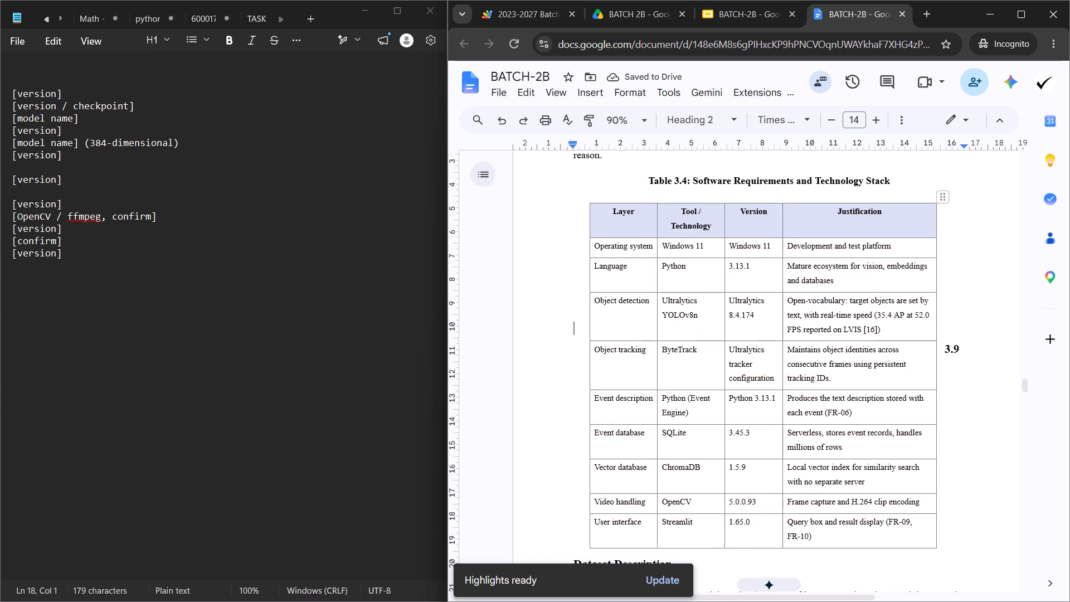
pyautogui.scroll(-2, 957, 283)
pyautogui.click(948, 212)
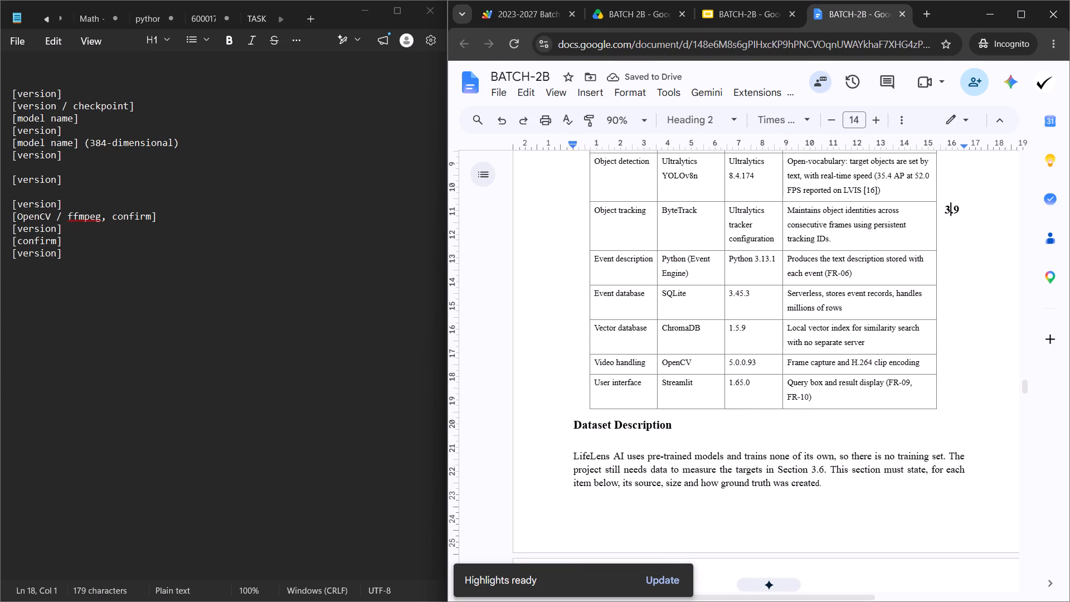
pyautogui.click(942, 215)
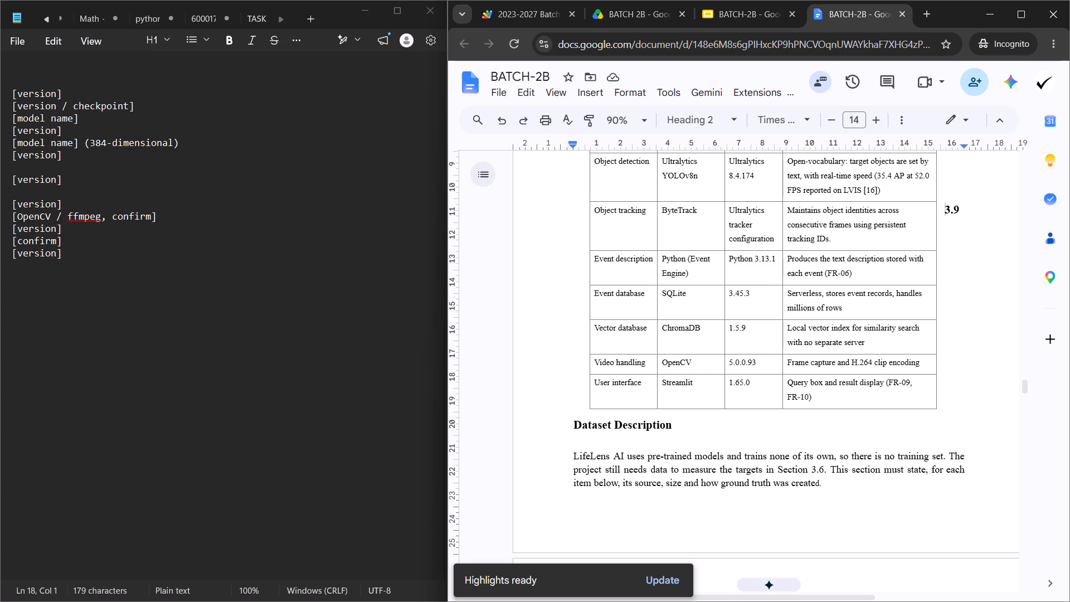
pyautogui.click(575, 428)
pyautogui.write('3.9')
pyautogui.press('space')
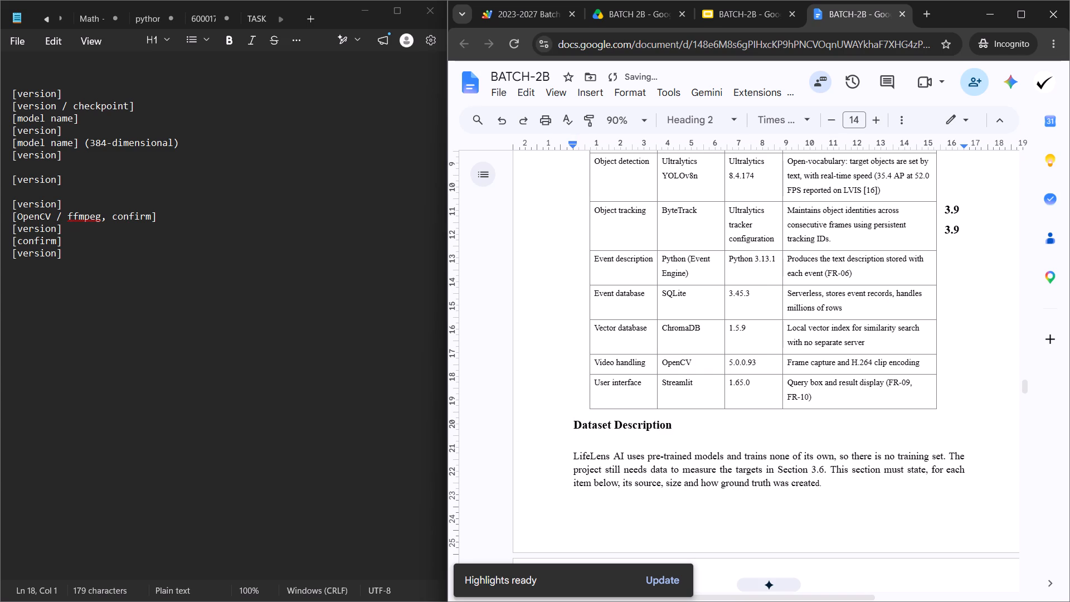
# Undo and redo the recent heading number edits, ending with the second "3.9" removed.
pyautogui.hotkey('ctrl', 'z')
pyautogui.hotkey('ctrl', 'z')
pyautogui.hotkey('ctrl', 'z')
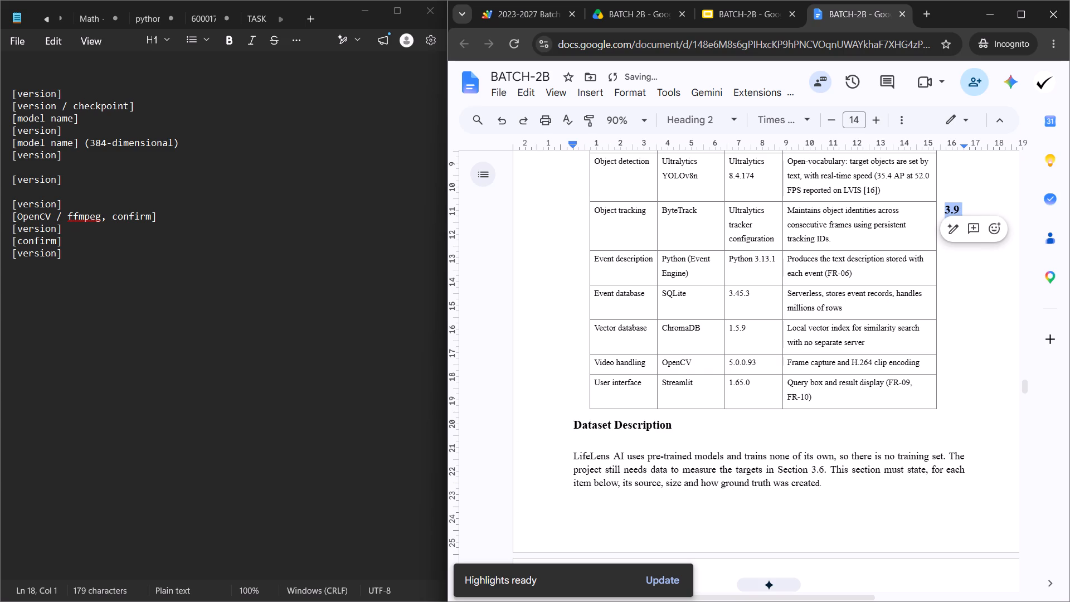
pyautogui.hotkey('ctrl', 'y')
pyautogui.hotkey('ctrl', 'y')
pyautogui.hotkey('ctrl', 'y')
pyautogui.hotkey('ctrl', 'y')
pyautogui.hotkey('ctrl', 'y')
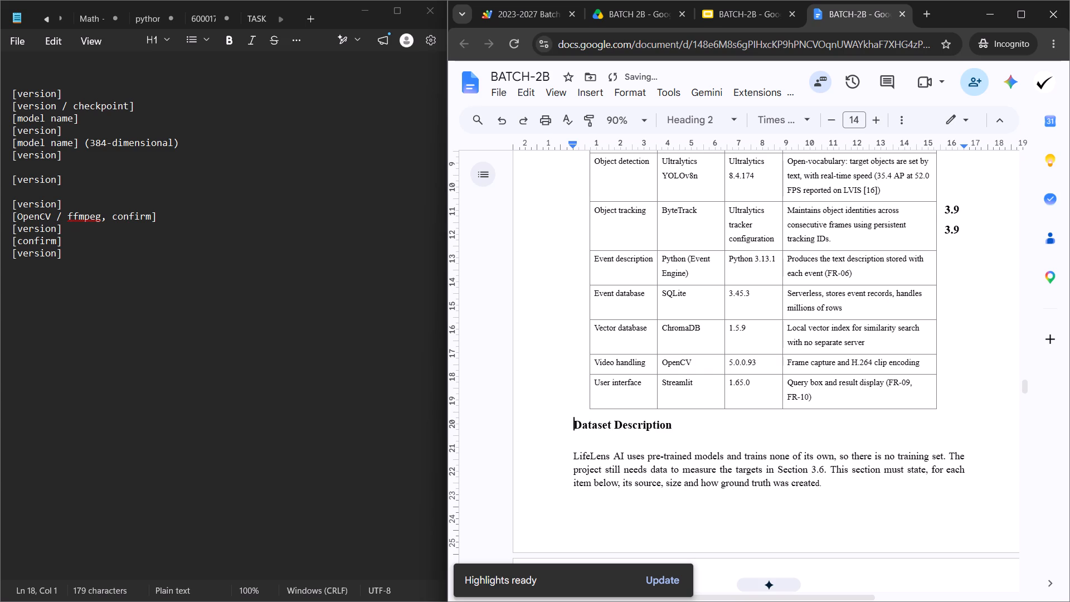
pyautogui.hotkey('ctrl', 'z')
# Enter "3.9" directly before "Dataset Description" in the heading below Table 3.4.
pyautogui.write('3.9')
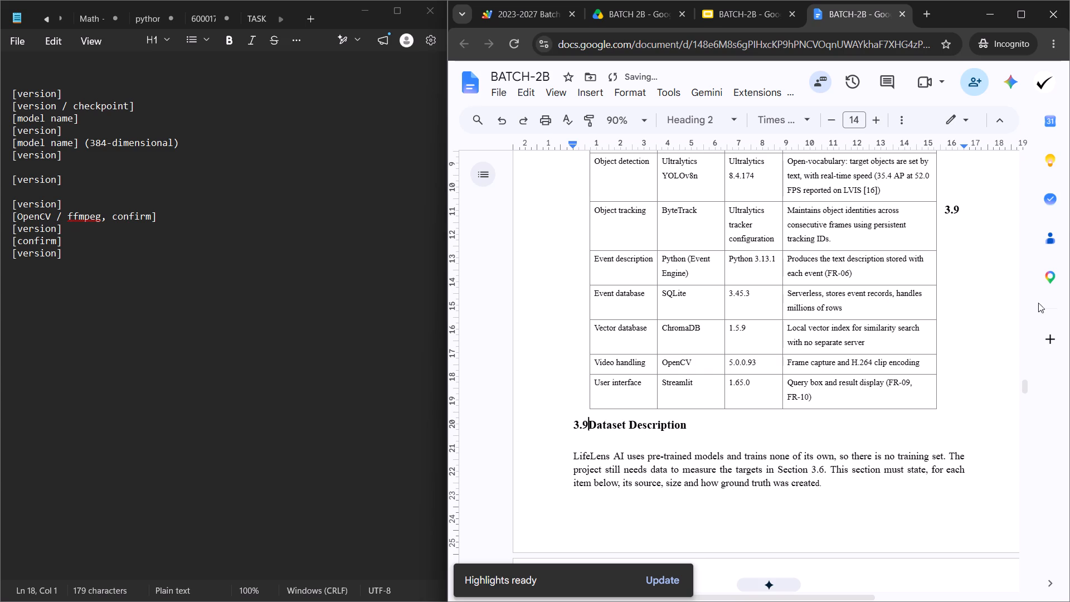
# Delete the stray "3.9" beside Table 3.4, leaving only the number in the Dataset Description heading.
pyautogui.click(968, 215)
pyautogui.press('BackSpace')
pyautogui.press('BackSpace')
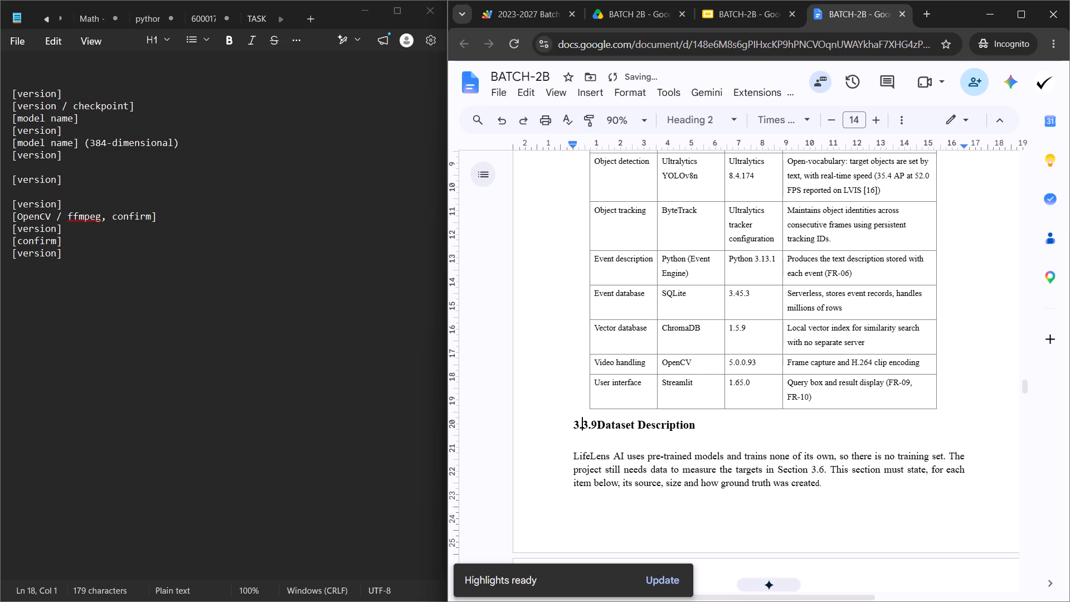
pyautogui.hotkey('ctrl', 'z')
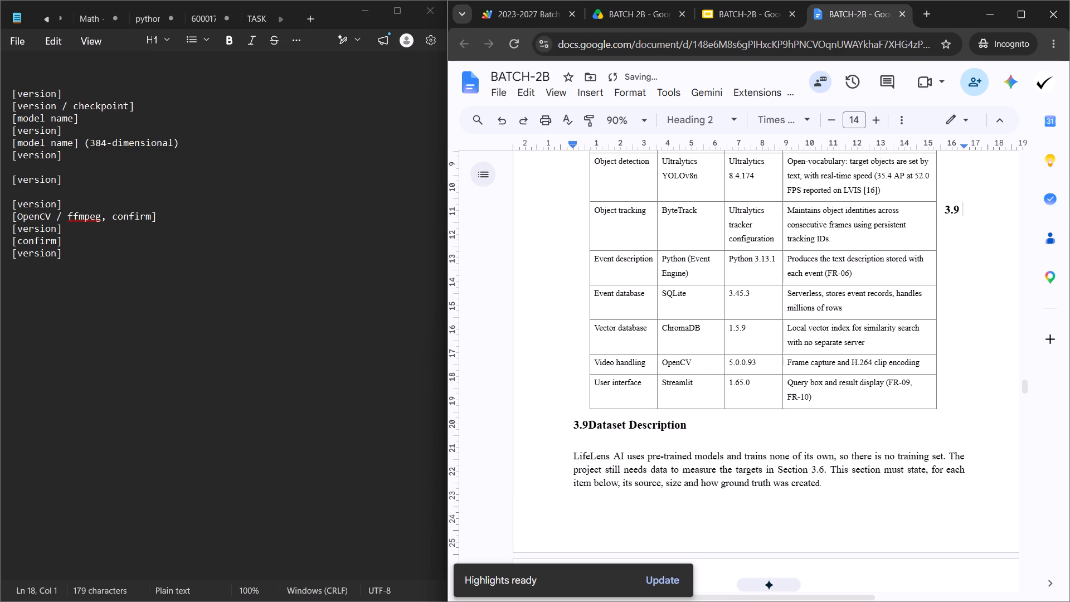
pyautogui.press('BackSpace')
pyautogui.press('space')
pyautogui.press('BackSpace')
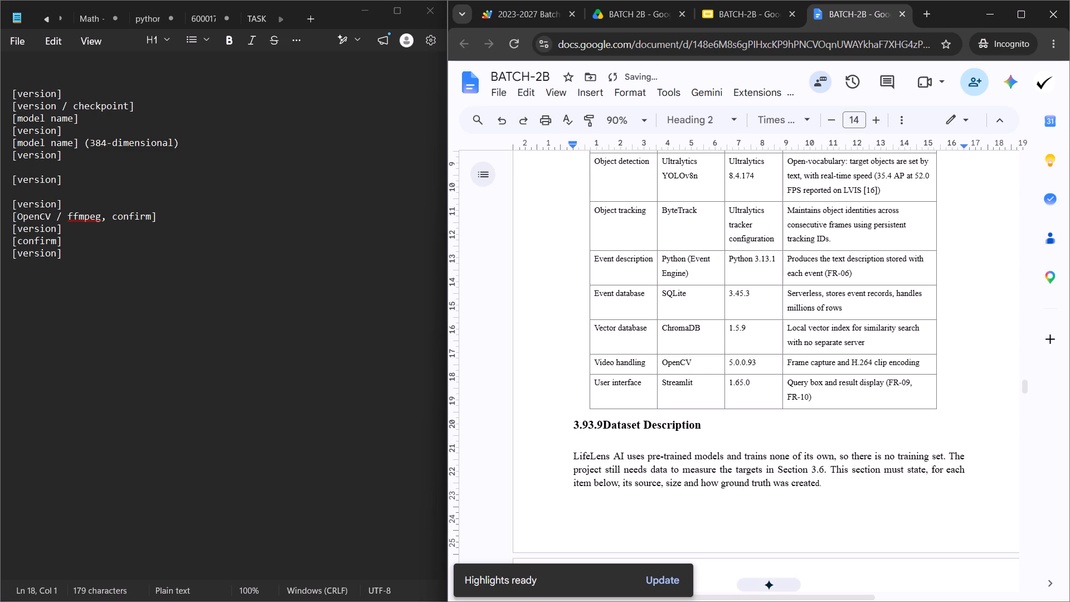
pyautogui.press('BackSpace')
pyautogui.press('BackSpace')
pyautogui.press('BackSpace')
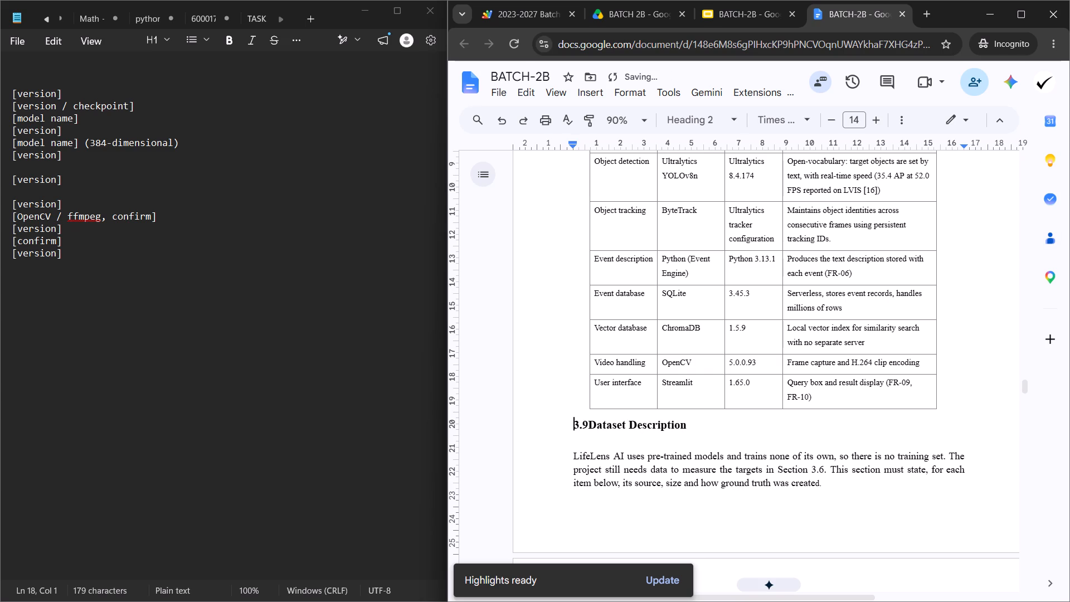
pyautogui.click(670, 443)
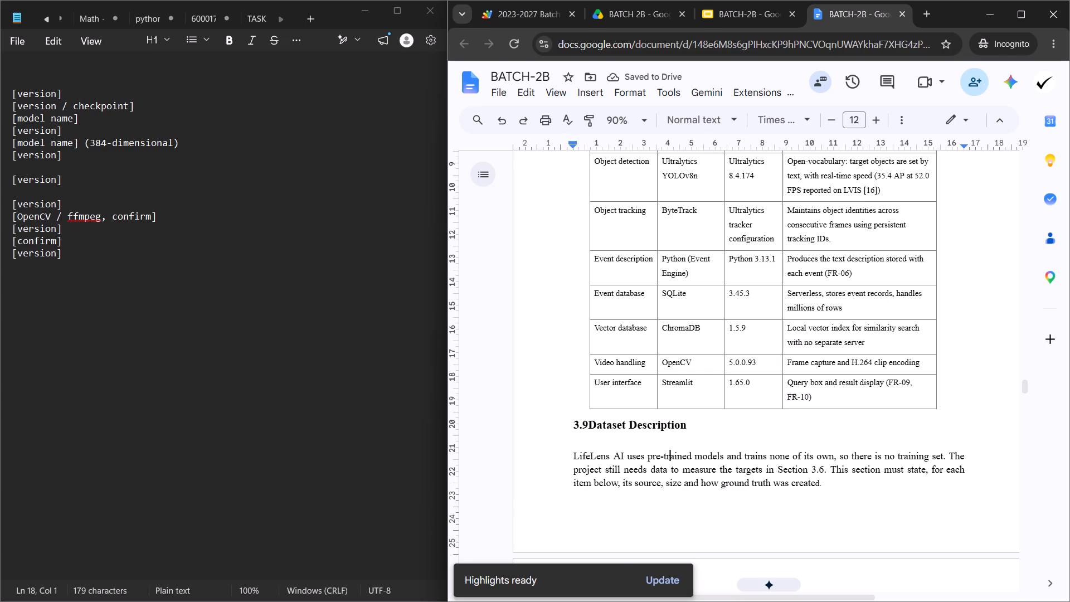
# Review the layout of sections 3.7 through 3.10, including the hardware, software and dataset tables.
pyautogui.scroll(2, 749, 408)
pyautogui.scroll(2, 856, 406)
pyautogui.scroll(4, 804, 377)
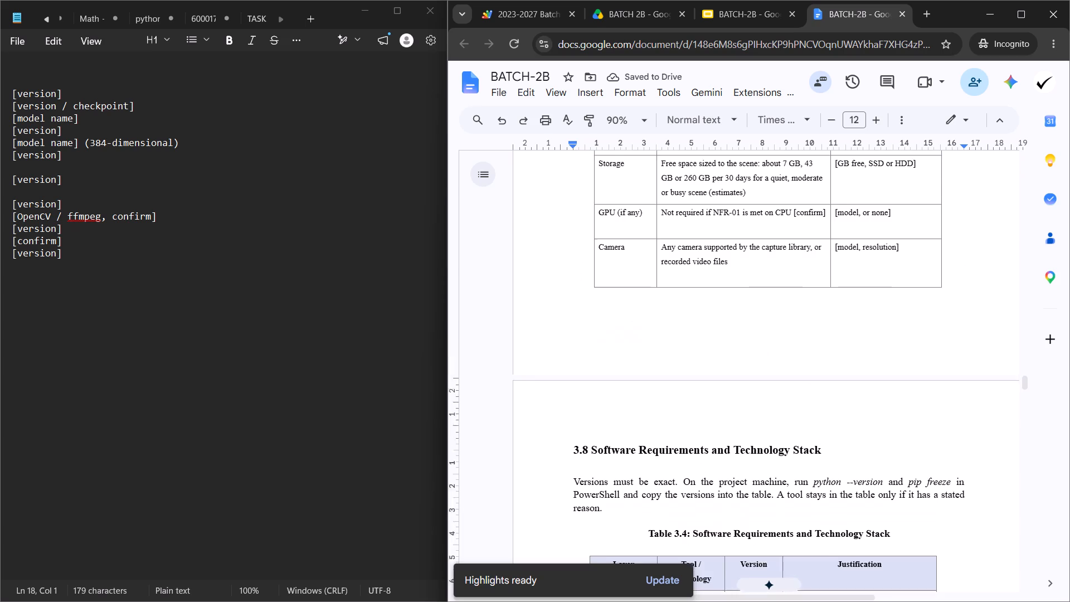
pyautogui.scroll(3, 822, 356)
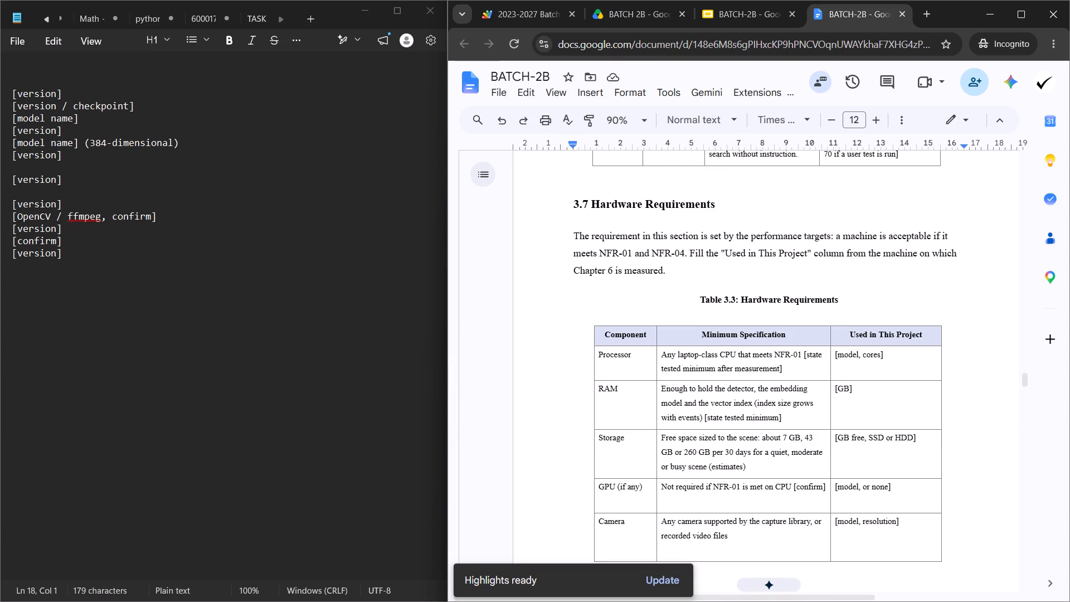
pyautogui.scroll(2, 788, 274)
pyautogui.scroll(-9, 788, 275)
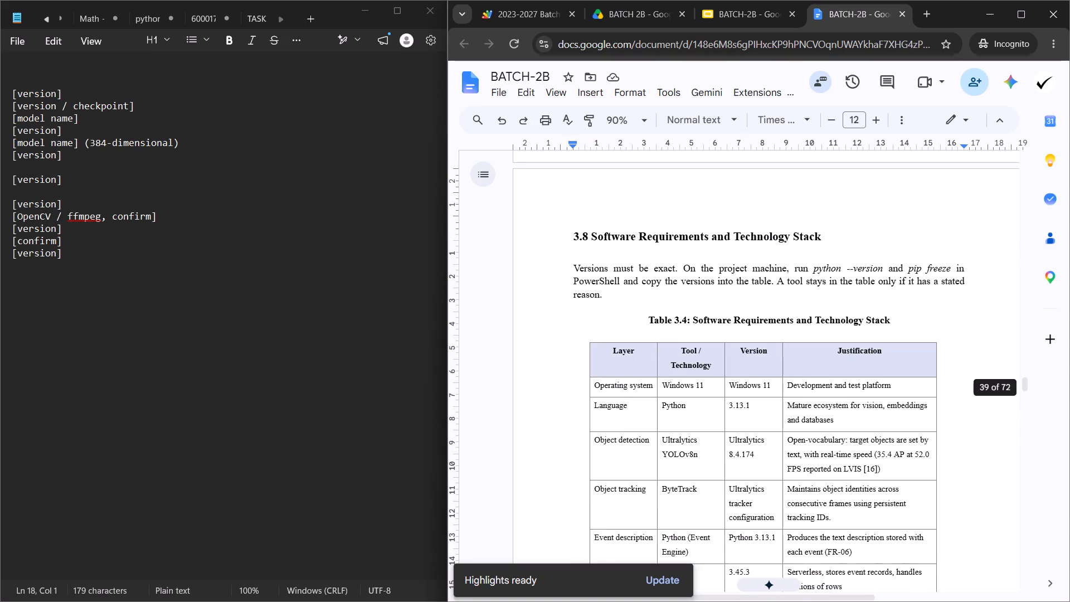
pyautogui.scroll(-6, 779, 281)
pyautogui.scroll(-2, 732, 313)
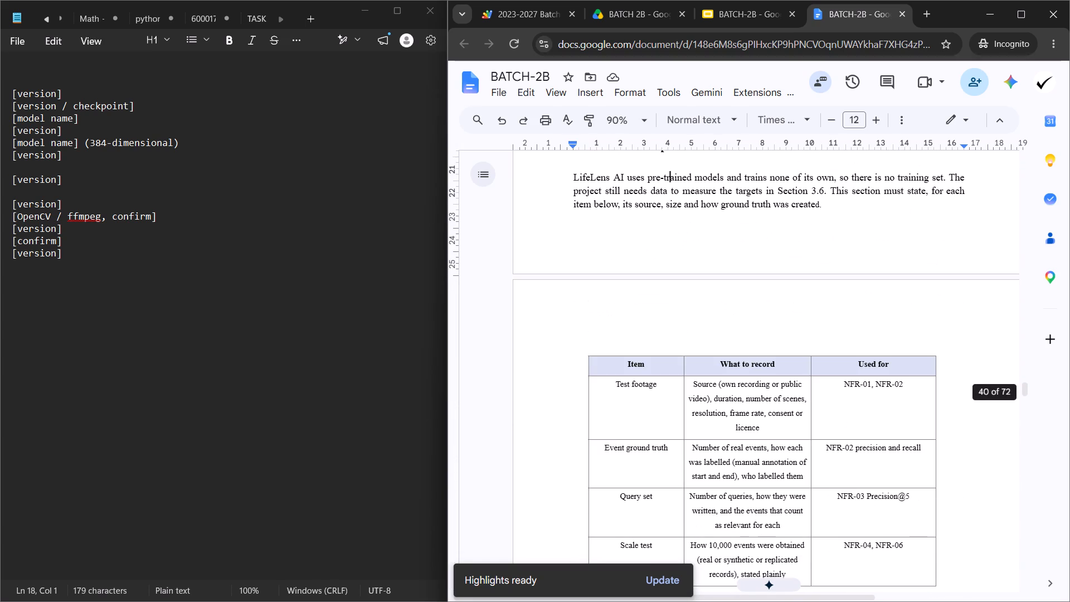
pyautogui.scroll(-1, 719, 289)
pyautogui.scroll(3, 719, 289)
pyautogui.scroll(-6, 717, 289)
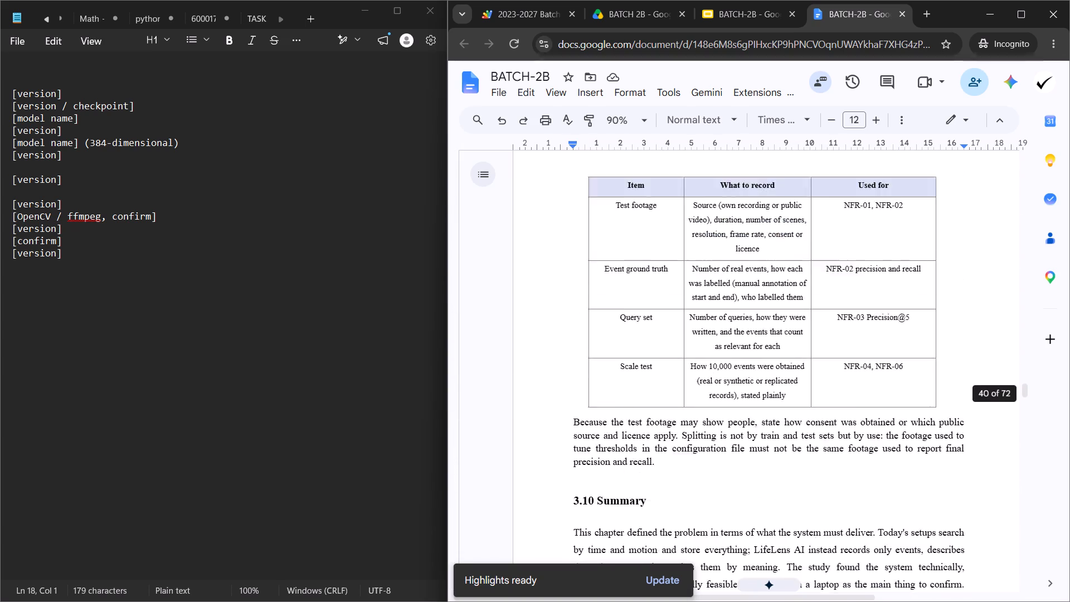
pyautogui.scroll(-1, 715, 287)
pyautogui.scroll(-3, 651, 384)
pyautogui.scroll(9, 653, 372)
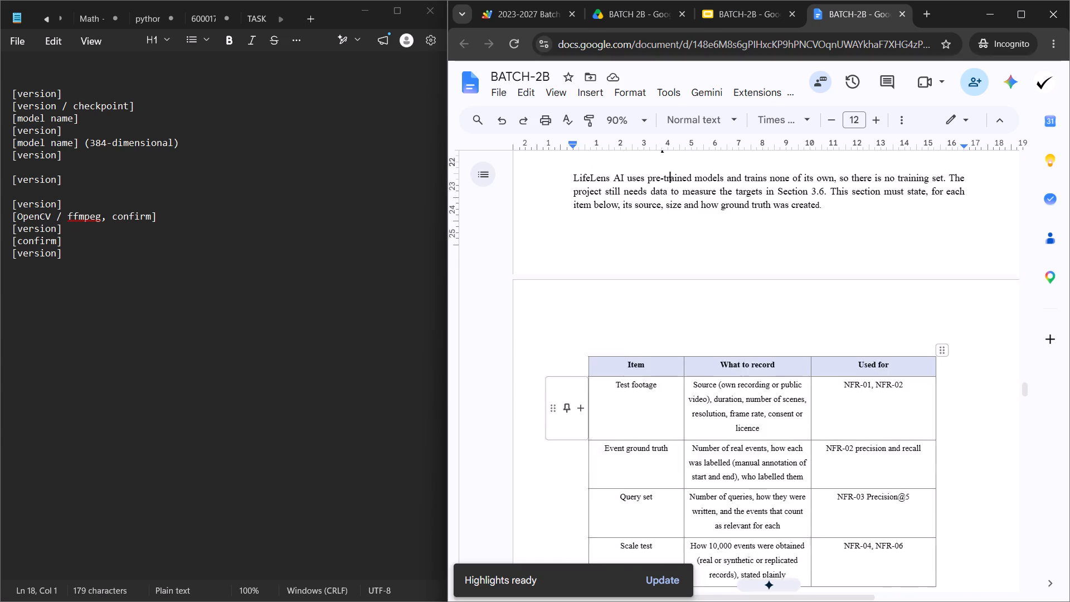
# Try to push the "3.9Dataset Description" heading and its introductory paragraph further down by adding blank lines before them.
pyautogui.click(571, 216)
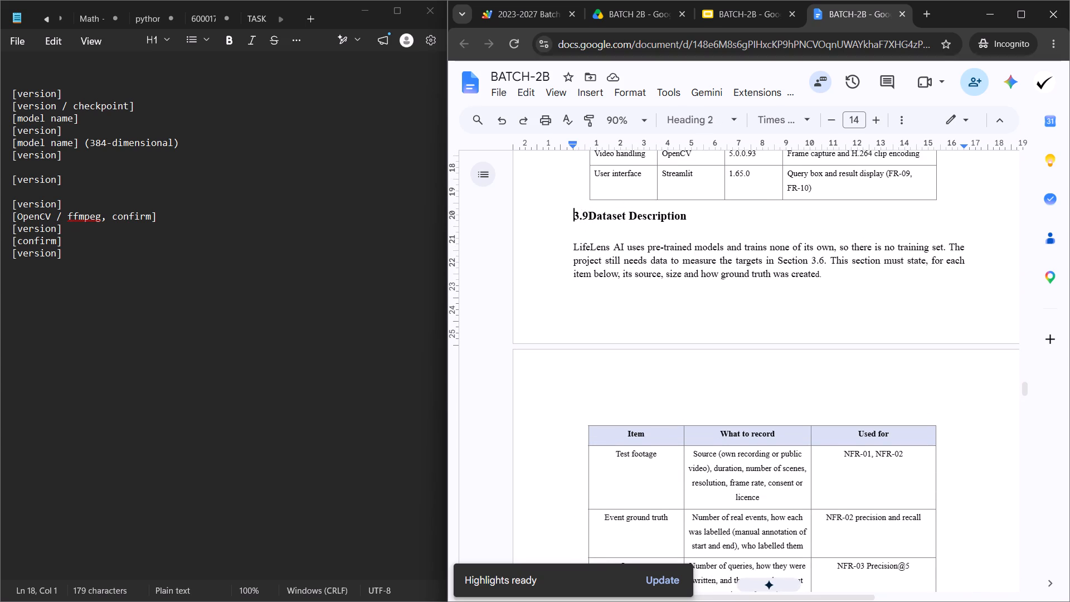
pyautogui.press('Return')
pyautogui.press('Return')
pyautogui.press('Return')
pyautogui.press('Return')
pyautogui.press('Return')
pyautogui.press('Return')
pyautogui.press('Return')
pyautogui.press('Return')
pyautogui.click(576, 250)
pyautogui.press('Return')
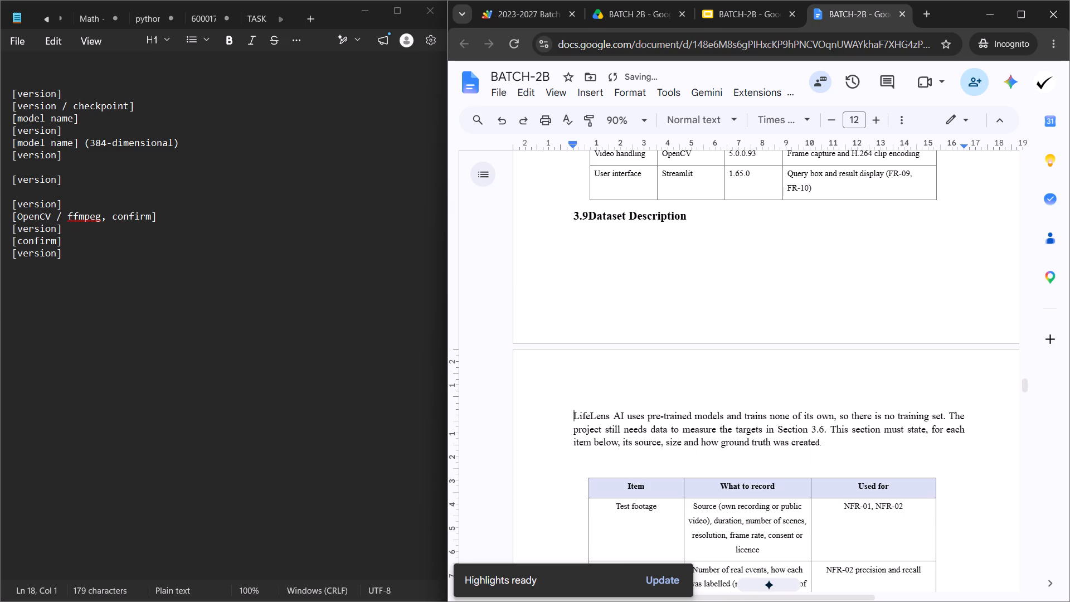
# Cut the whole "3.9Dataset Description" heading from below Table 3.4.
pyautogui.moveTo(697, 219); pyautogui.dragTo(580, 224)
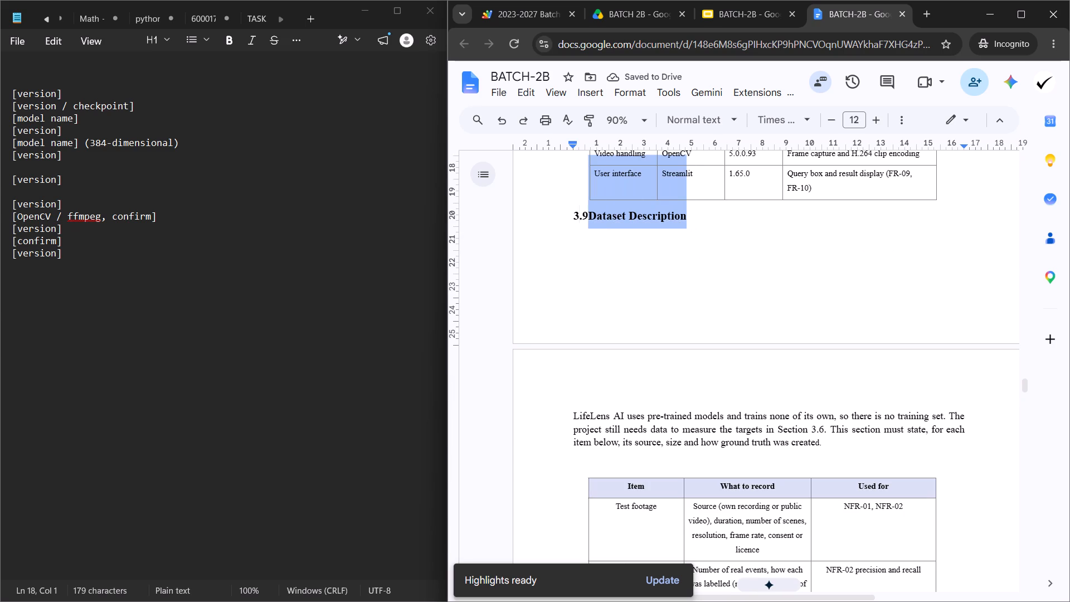
pyautogui.moveTo(580, 224); pyautogui.dragTo(568, 224)
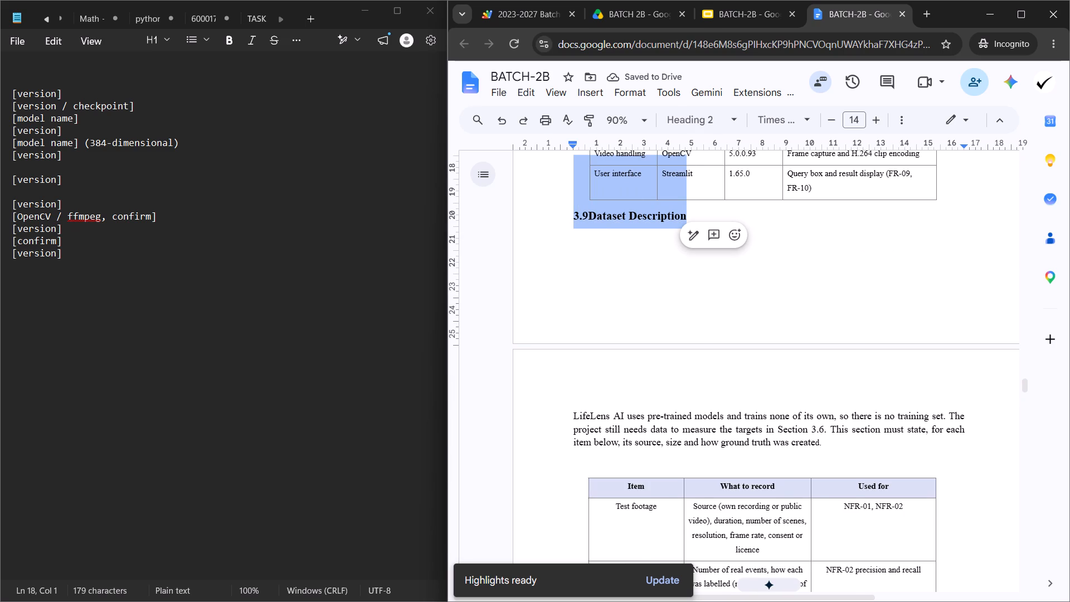
pyautogui.rightClick(618, 201)
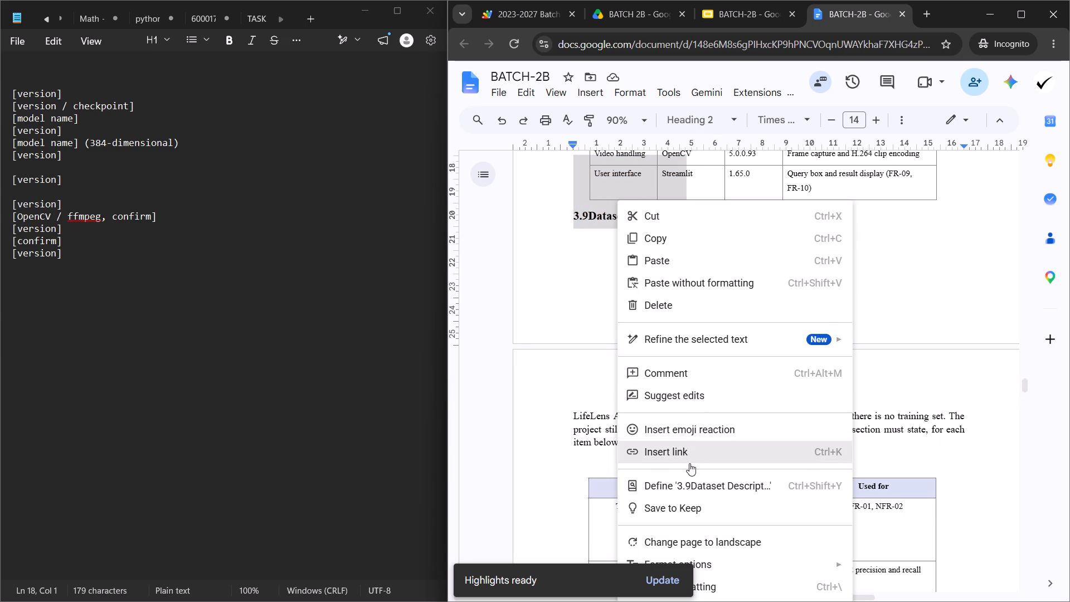
pyautogui.click(594, 208)
pyautogui.click(616, 212)
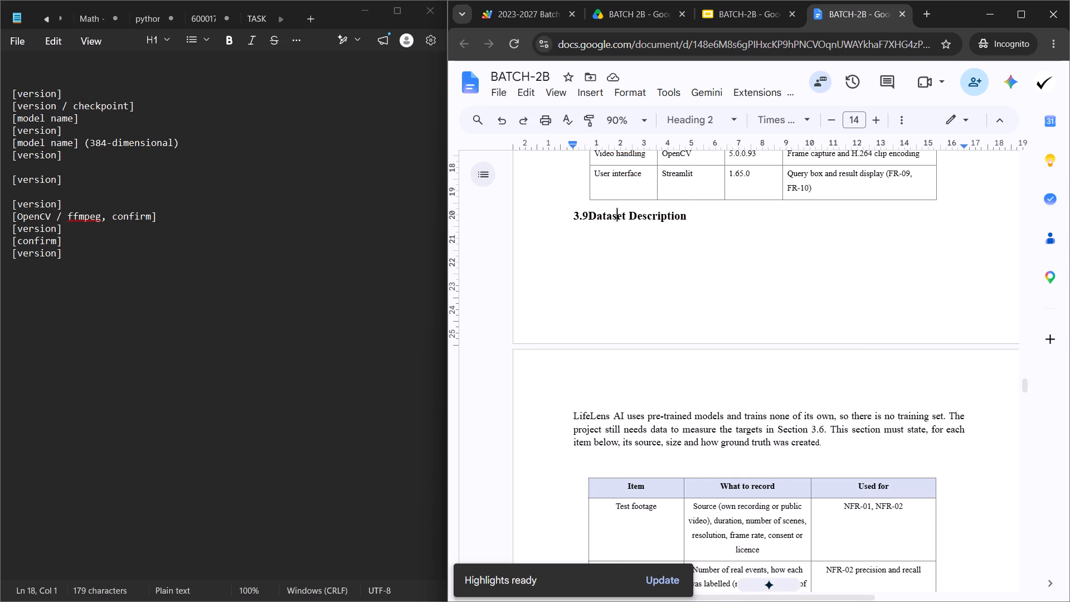
pyautogui.moveTo(729, 221); pyautogui.dragTo(571, 221)
pyautogui.hotkey('ctrl', 'x')
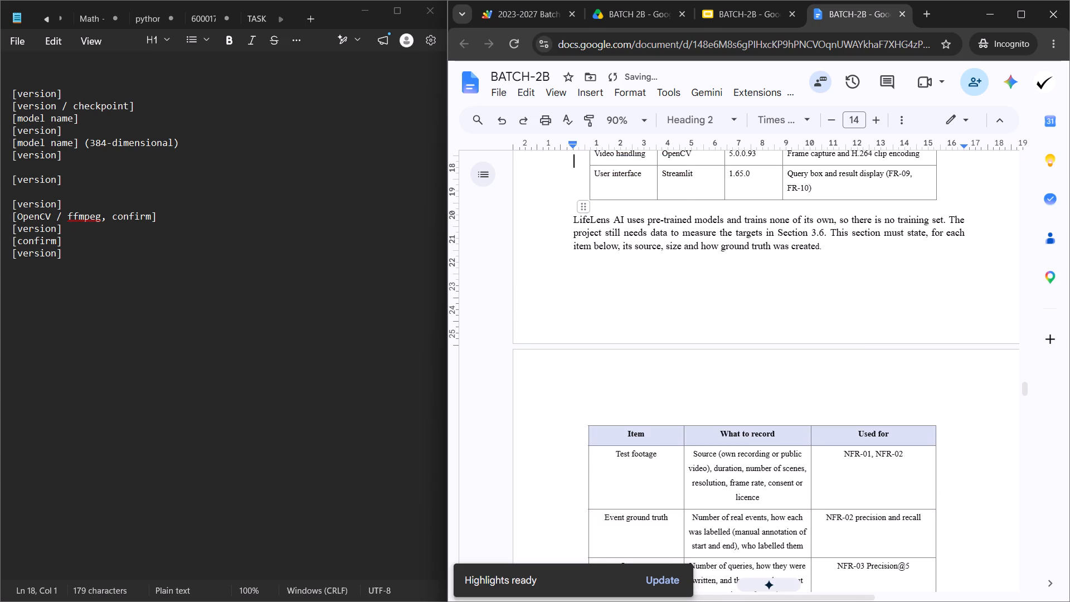
# Insert a blank line between Table 3.4 and the paragraph beginning "LifeLens AI uses pre-trained models".
pyautogui.scroll(1, 609, 267)
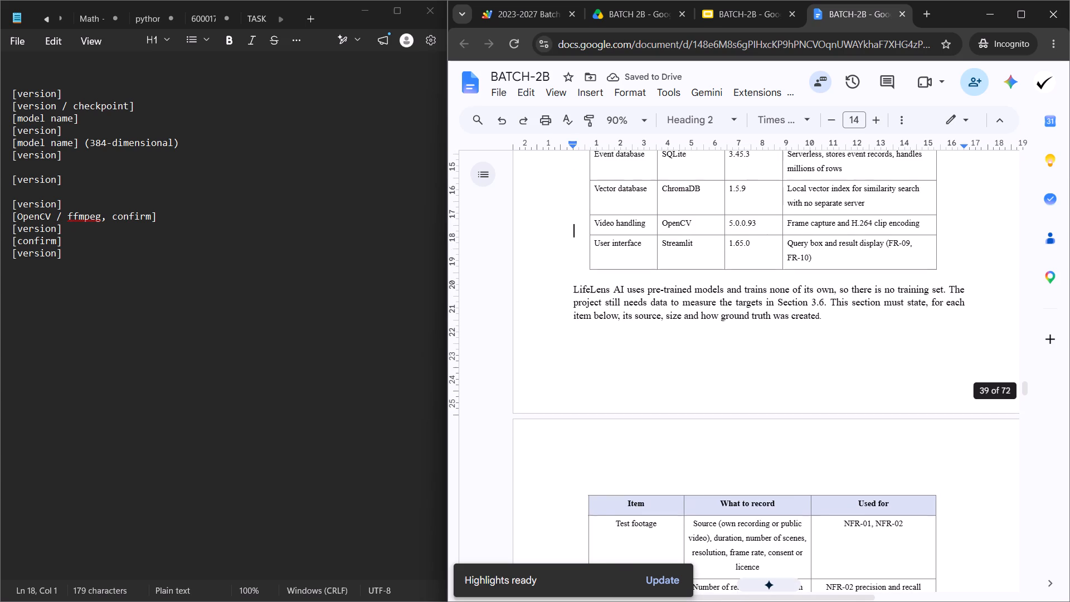
pyautogui.click(571, 292)
pyautogui.press('Return')
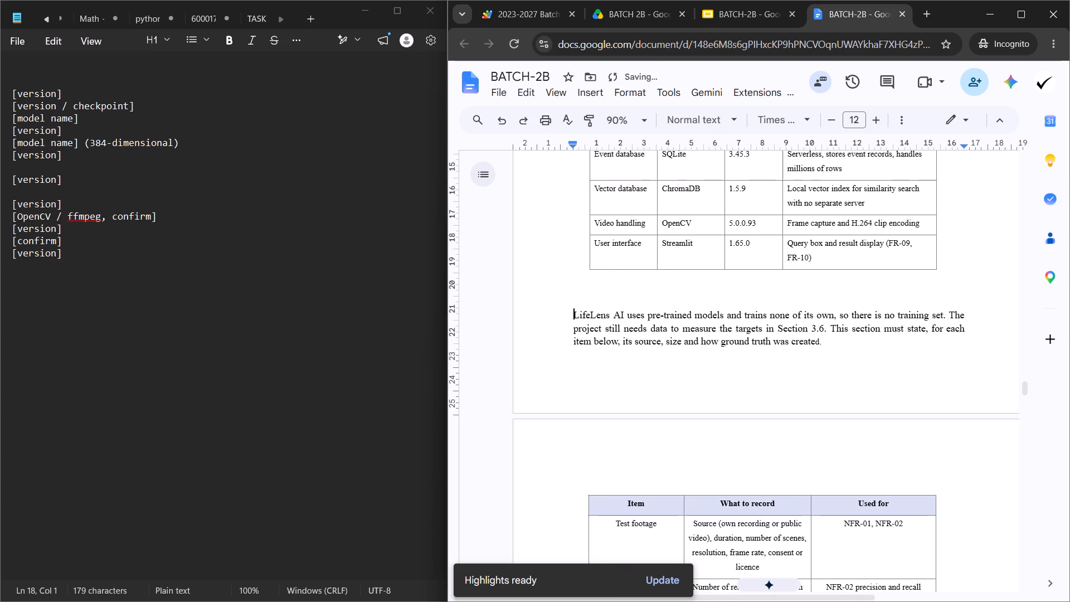
pyautogui.press('Up')
# Switch to Notepad, replace all its text with the cut heading, and cut it again as plain text.
pyautogui.click(338, 295)
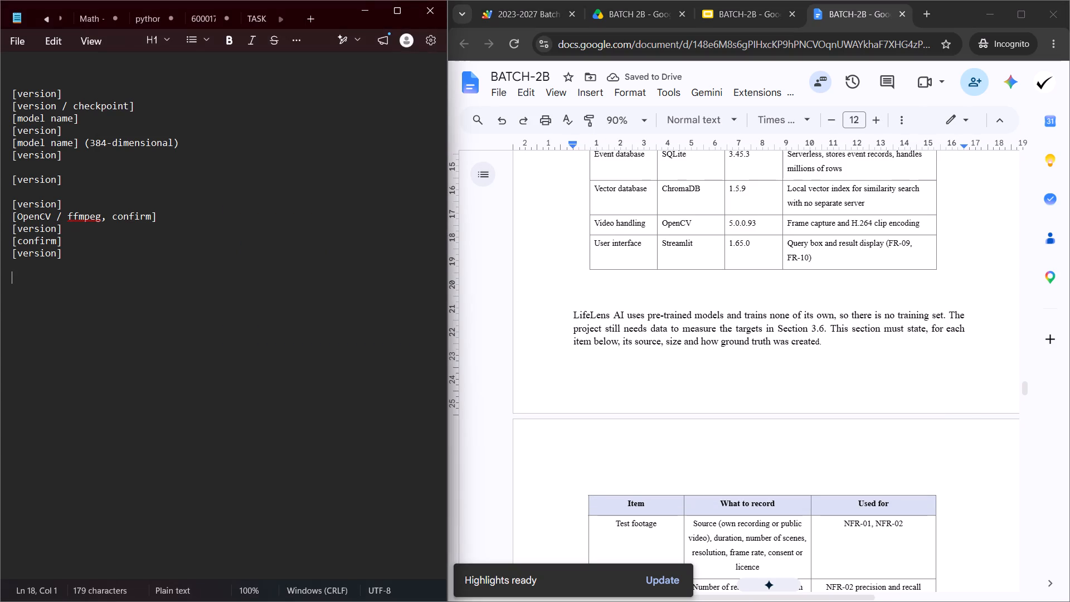
pyautogui.hotkey('ctrl', 'a')
pyautogui.hotkey('ctrl', 'v')
pyautogui.hotkey('ctrl', 'a')
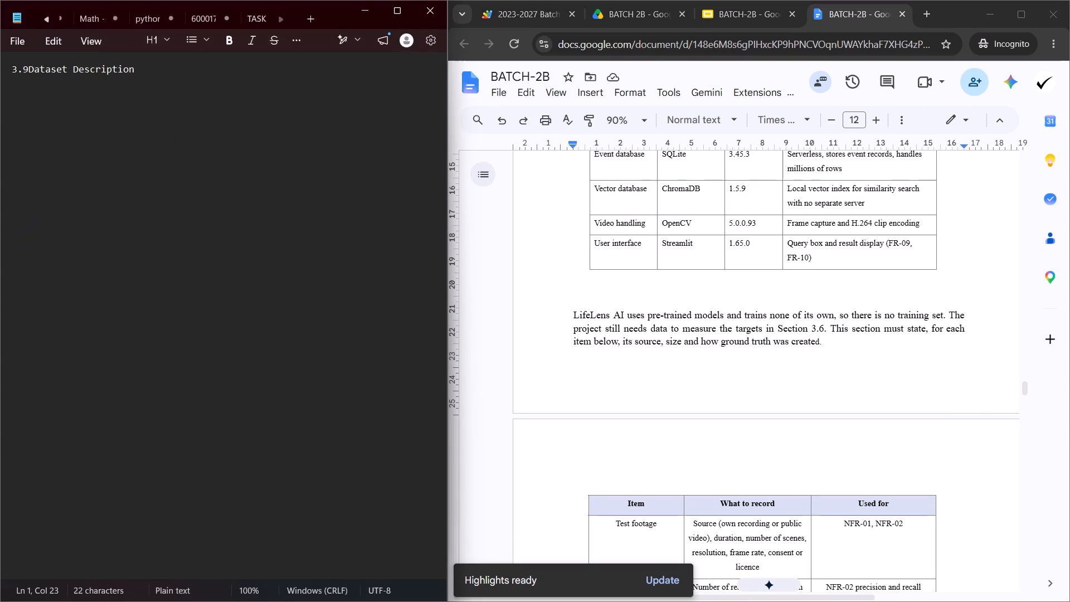
pyautogui.hotkey('ctrl', 'x')
# Back in the Google Docs report, paste the plain heading on the blank line below Table 3.4 and add a space after "3.9".
pyautogui.click(606, 294)
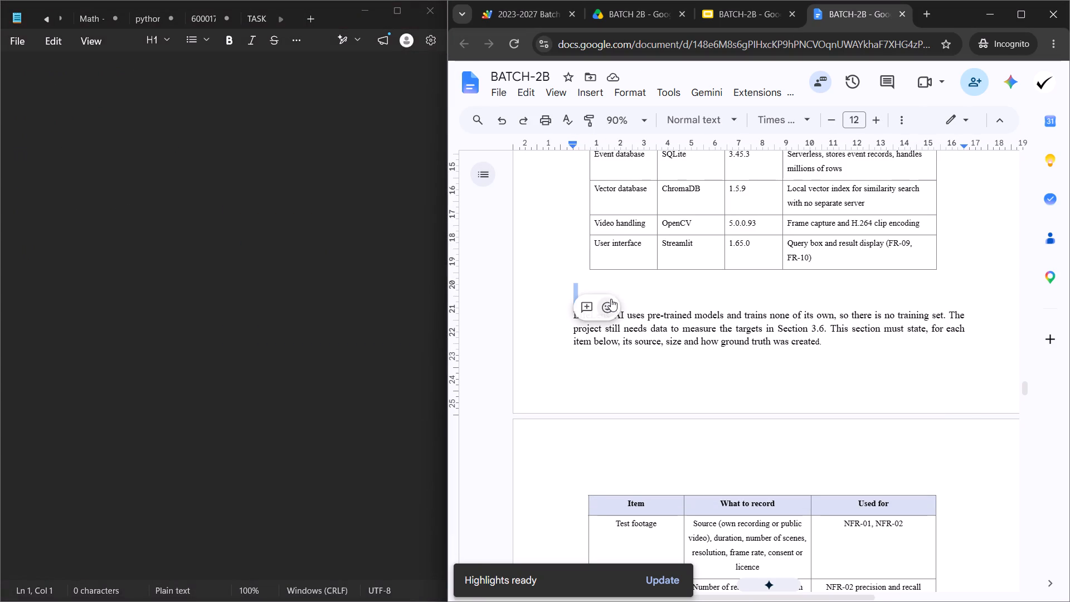
pyautogui.click(642, 289)
pyautogui.click(638, 298)
pyautogui.hotkey('ctrl', 'v')
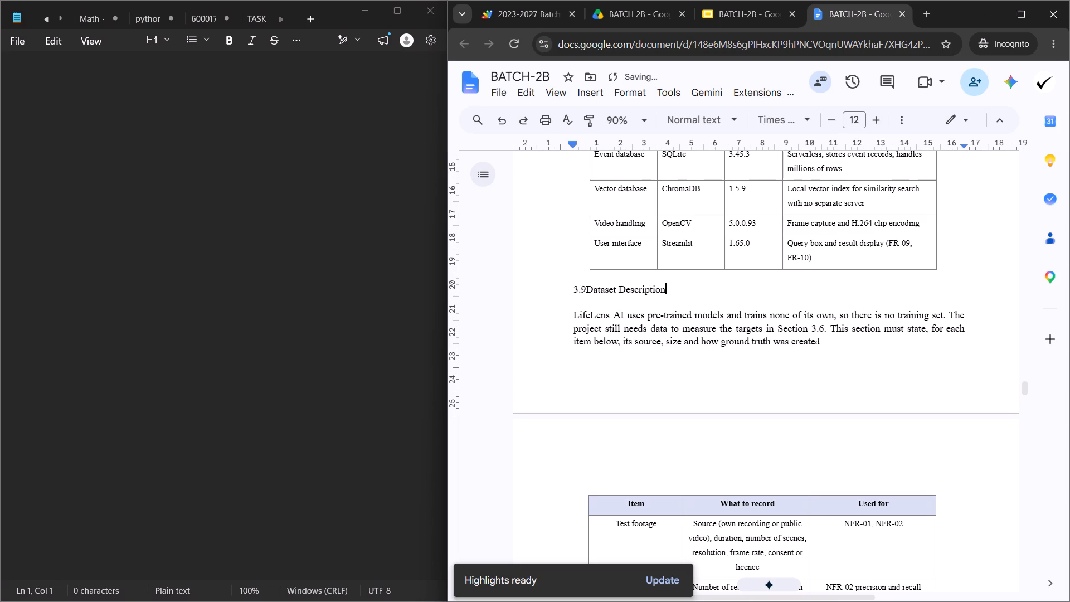
pyautogui.click(585, 292)
pyautogui.press('space')
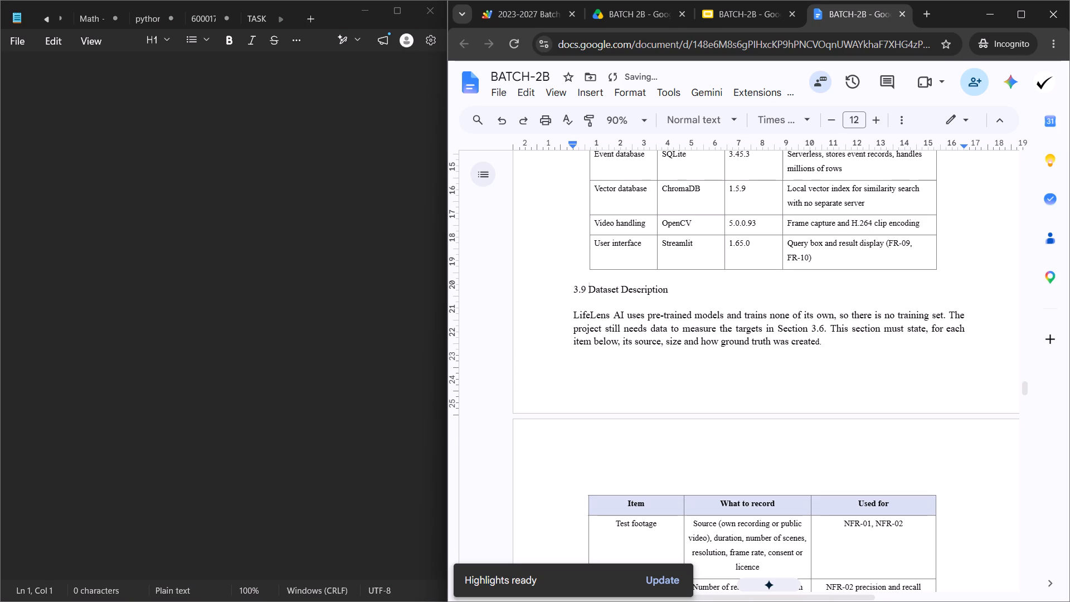
# Format the "3.9 Dataset Description" heading as bold, size 14.
pyautogui.moveTo(672, 292); pyautogui.dragTo(576, 292)
pyautogui.hotkey('ctrl', 'b')
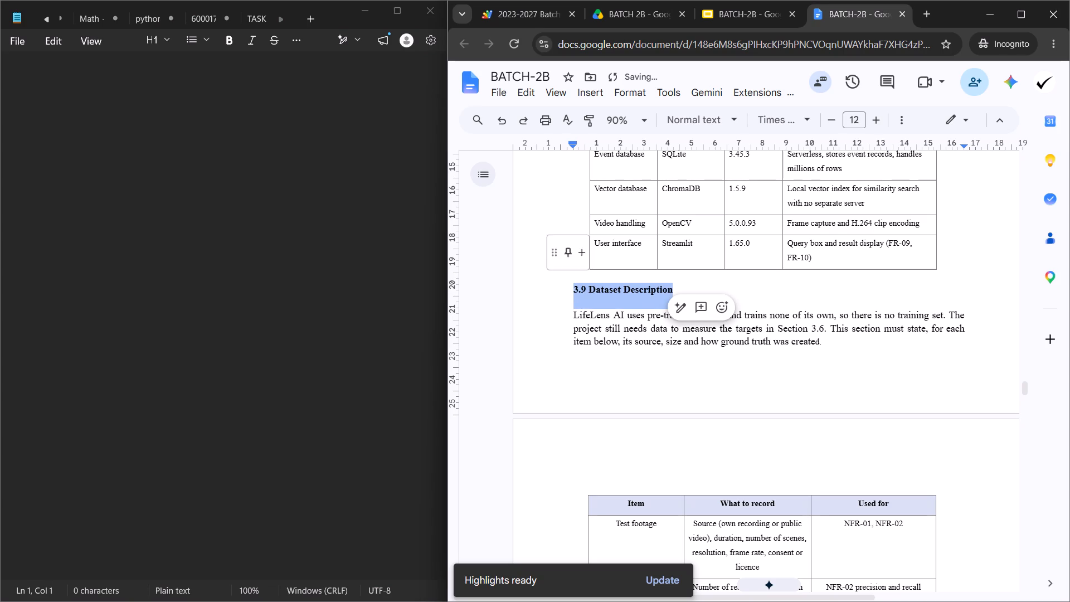
pyautogui.click(855, 116)
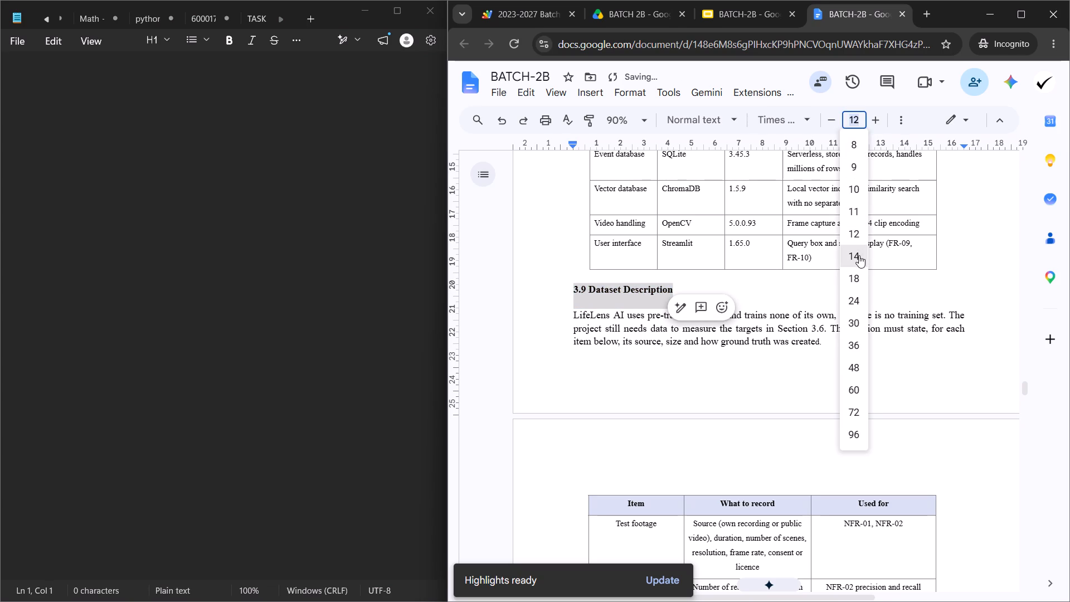
pyautogui.click(859, 255)
pyautogui.click(811, 300)
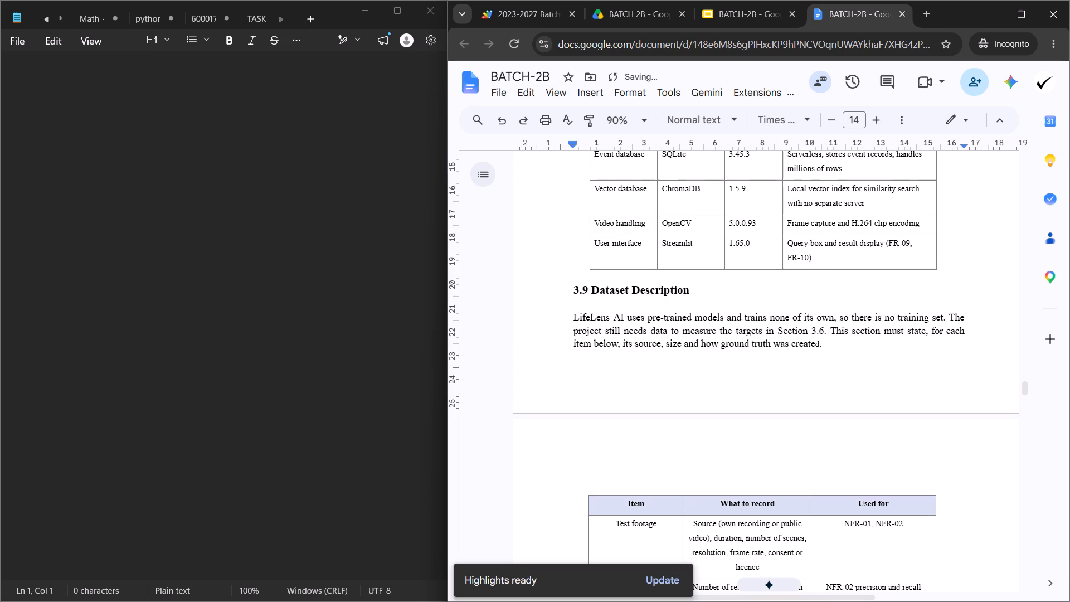
# Insert three blank lines before the "3.9 Dataset Description" heading to move it onto the next page.
pyautogui.click(570, 295)
pyautogui.press('Return')
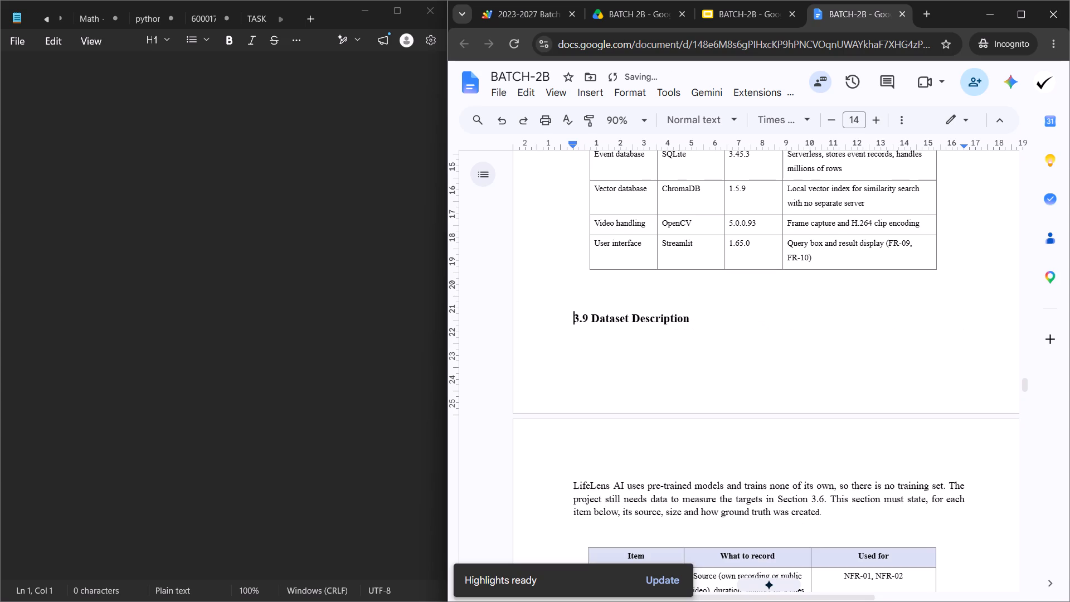
pyautogui.press('Return')
pyautogui.press('Return')
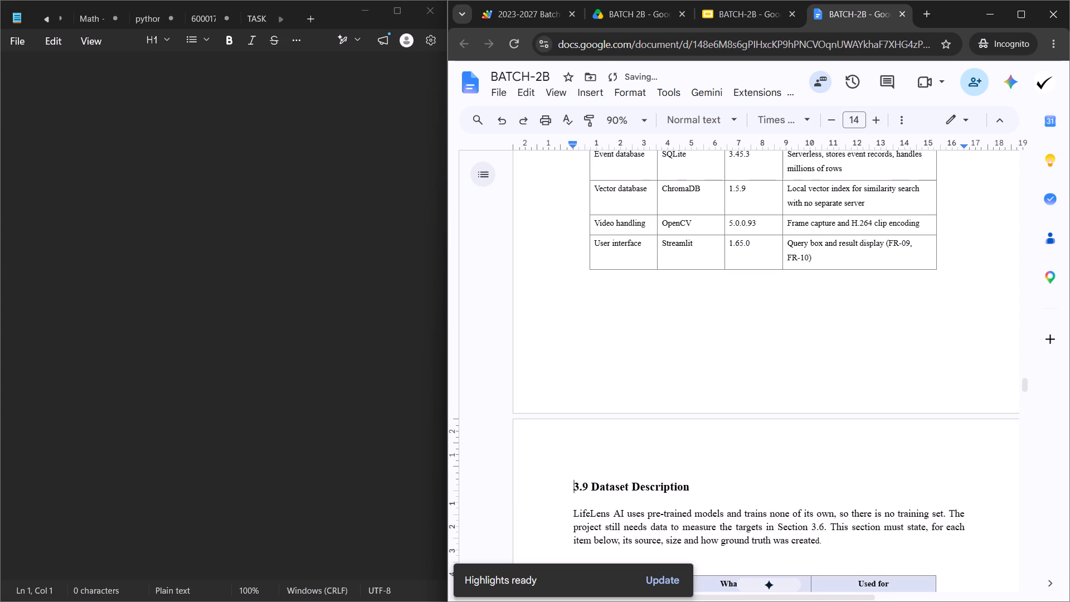
# Widen the Version column of Table 3.4 into the Justification column until "Ultralytics 8.4.174" fits on one line.
pyautogui.scroll(-9, 650, 265)
pyautogui.scroll(2, 648, 315)
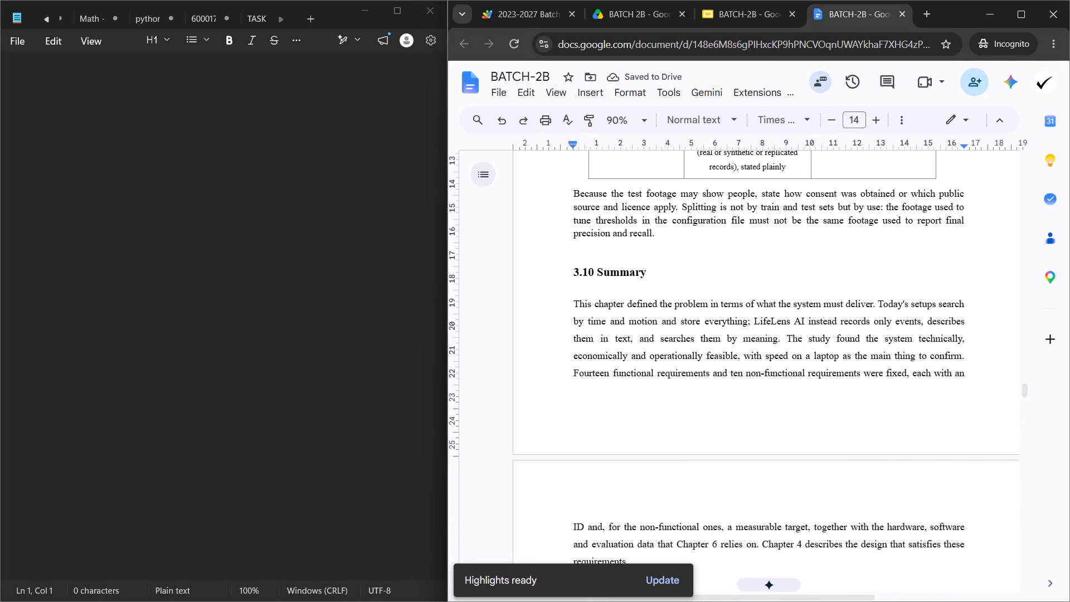
pyautogui.scroll(12, 648, 315)
pyautogui.scroll(-1, 692, 328)
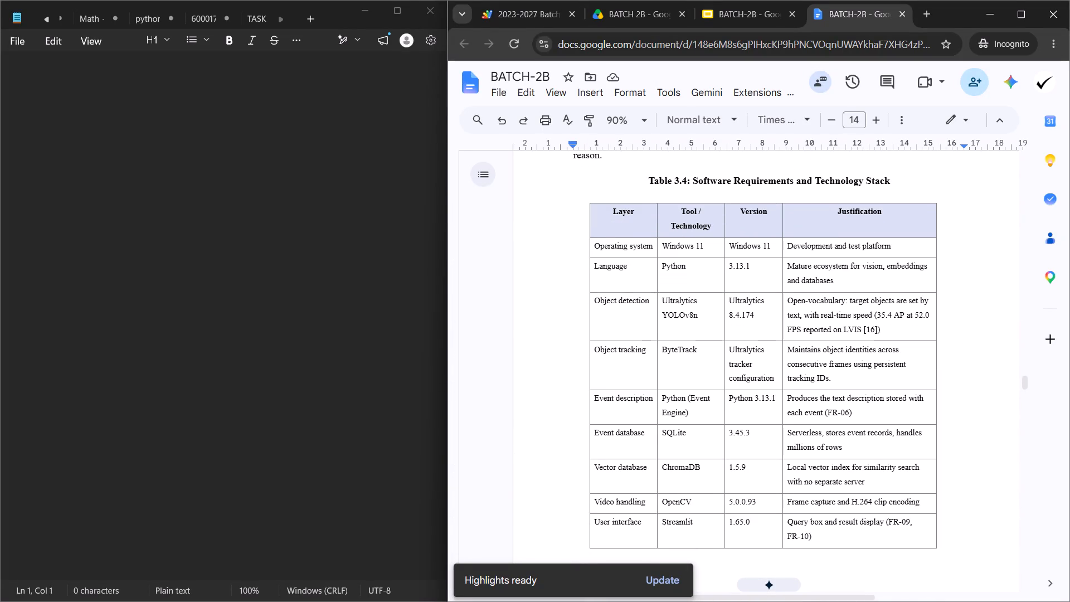
pyautogui.click(782, 318)
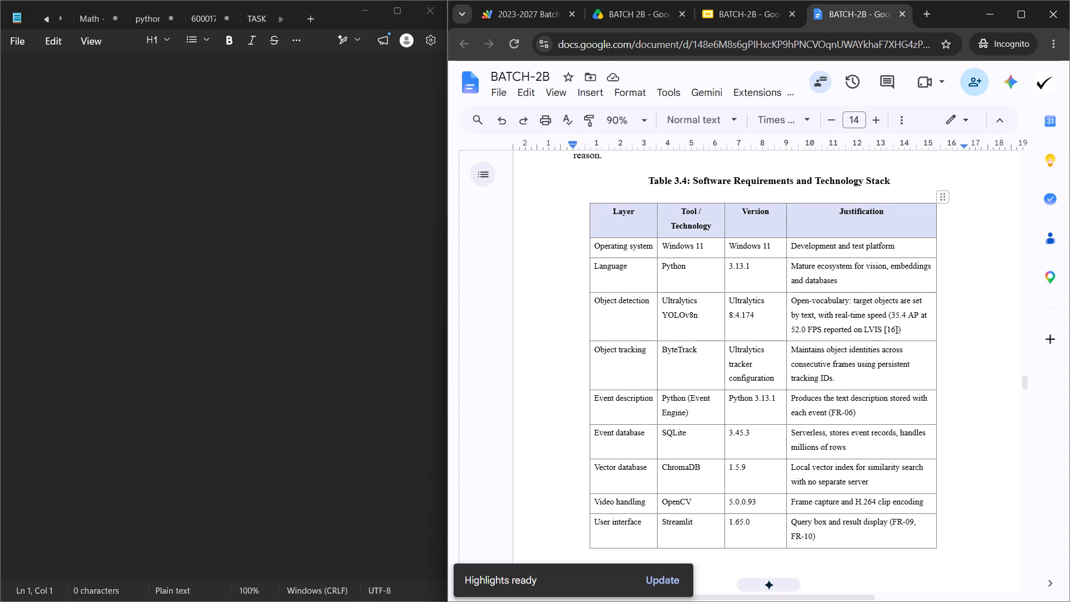
pyautogui.scroll(-2, 795, 287)
pyautogui.scroll(2, 728, 305)
pyautogui.moveTo(786, 332); pyautogui.dragTo(796, 330)
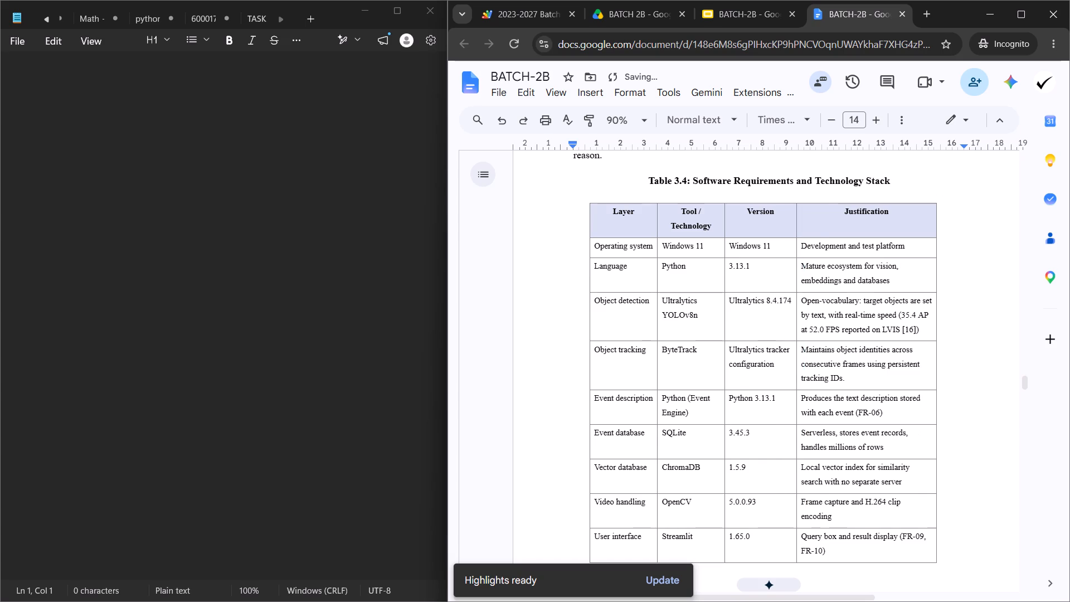
# Widen the Tool / Technology column of Table 3.4 slightly into the Version column.
pyautogui.click(723, 336)
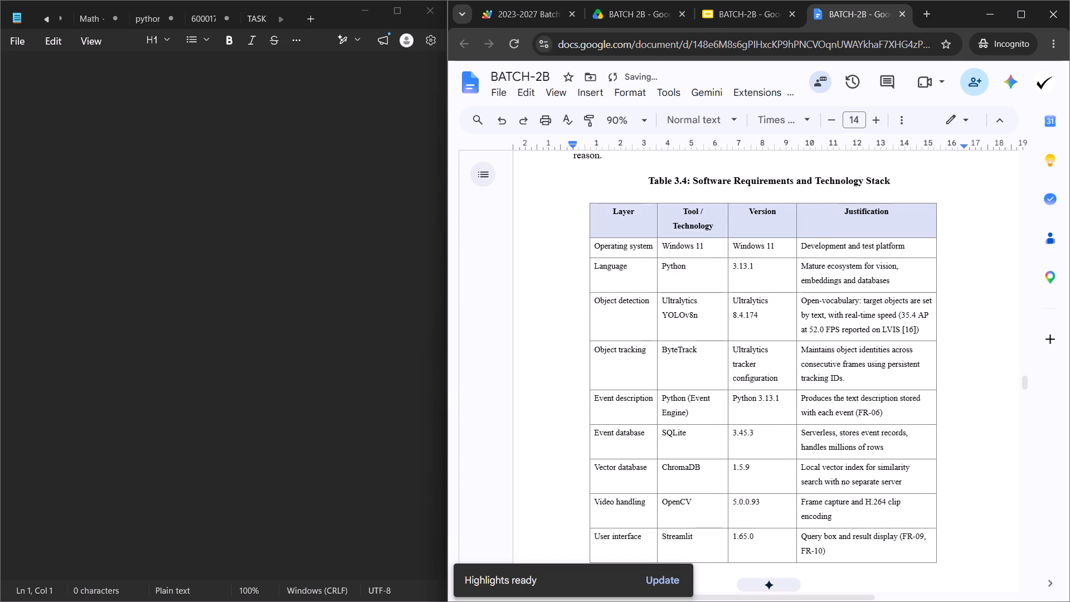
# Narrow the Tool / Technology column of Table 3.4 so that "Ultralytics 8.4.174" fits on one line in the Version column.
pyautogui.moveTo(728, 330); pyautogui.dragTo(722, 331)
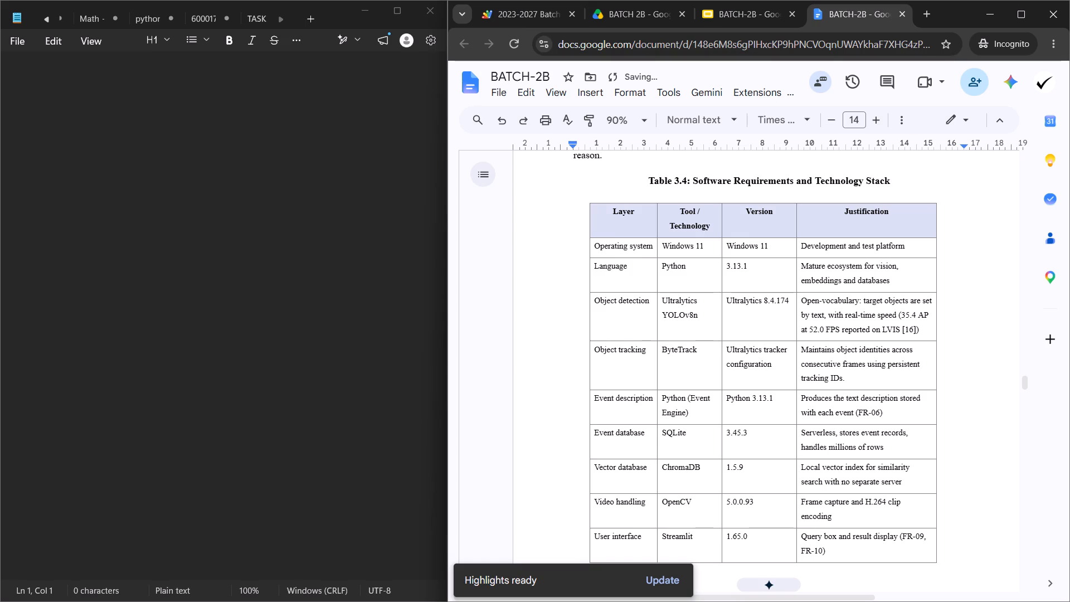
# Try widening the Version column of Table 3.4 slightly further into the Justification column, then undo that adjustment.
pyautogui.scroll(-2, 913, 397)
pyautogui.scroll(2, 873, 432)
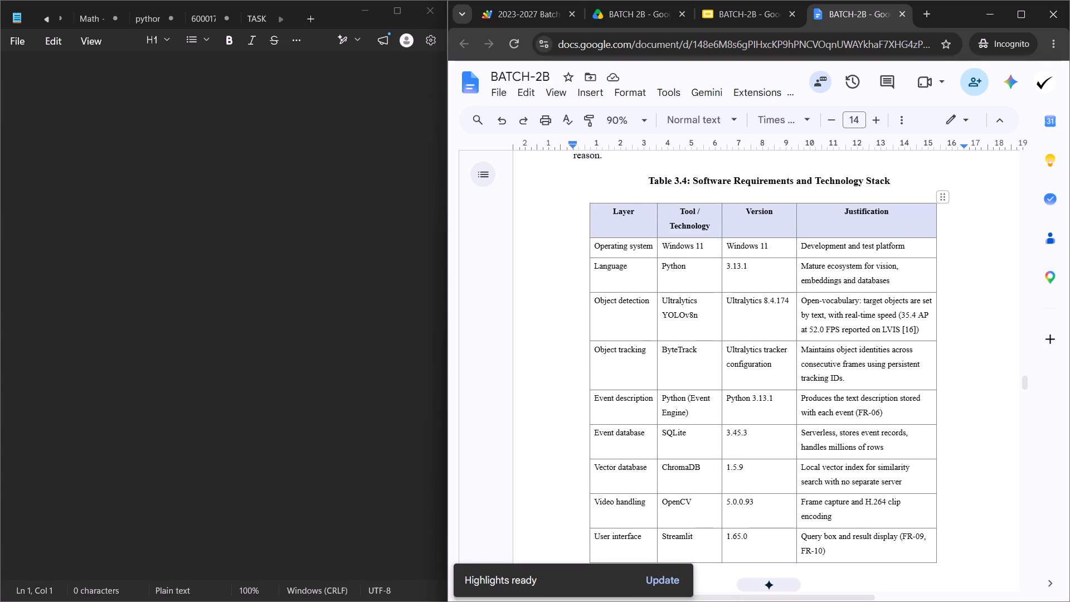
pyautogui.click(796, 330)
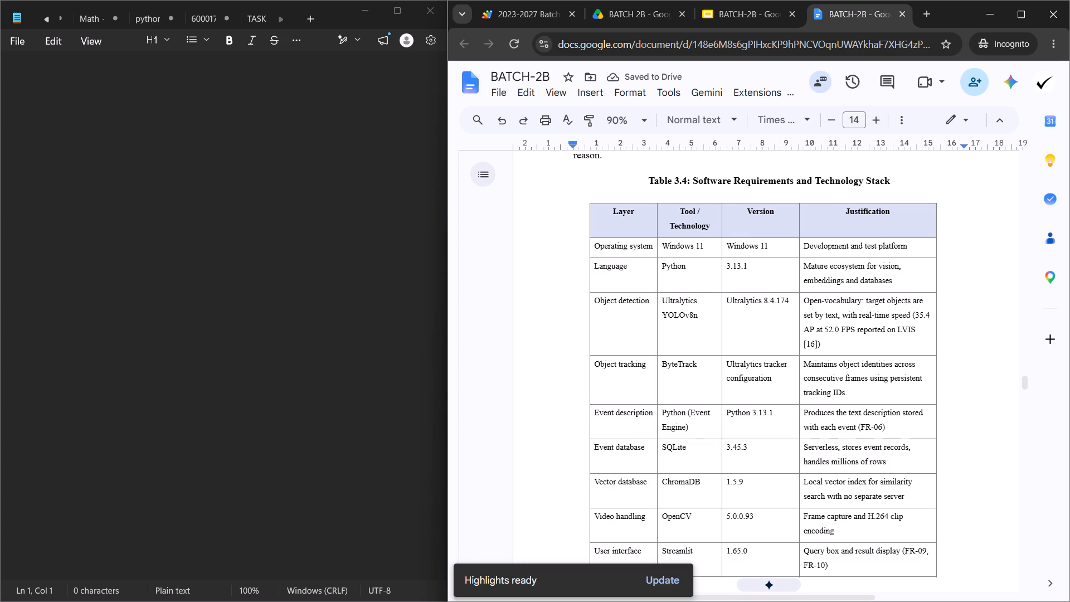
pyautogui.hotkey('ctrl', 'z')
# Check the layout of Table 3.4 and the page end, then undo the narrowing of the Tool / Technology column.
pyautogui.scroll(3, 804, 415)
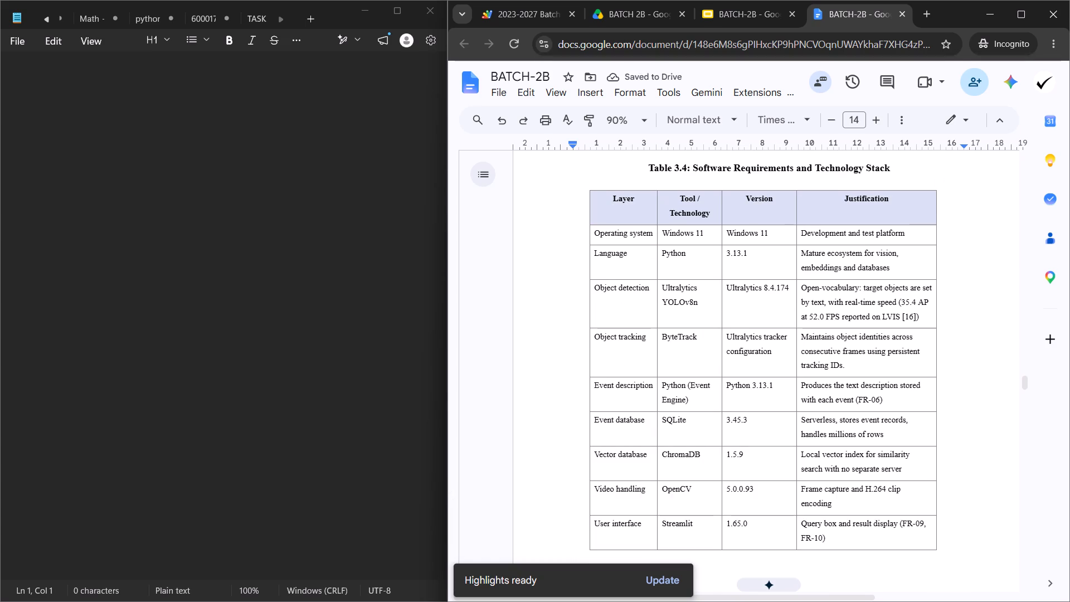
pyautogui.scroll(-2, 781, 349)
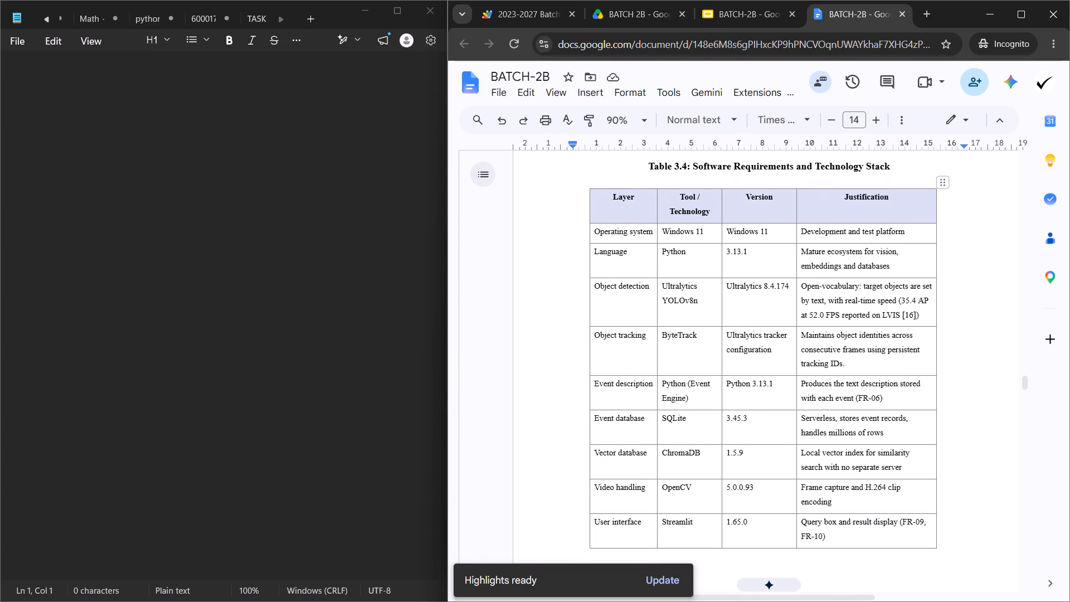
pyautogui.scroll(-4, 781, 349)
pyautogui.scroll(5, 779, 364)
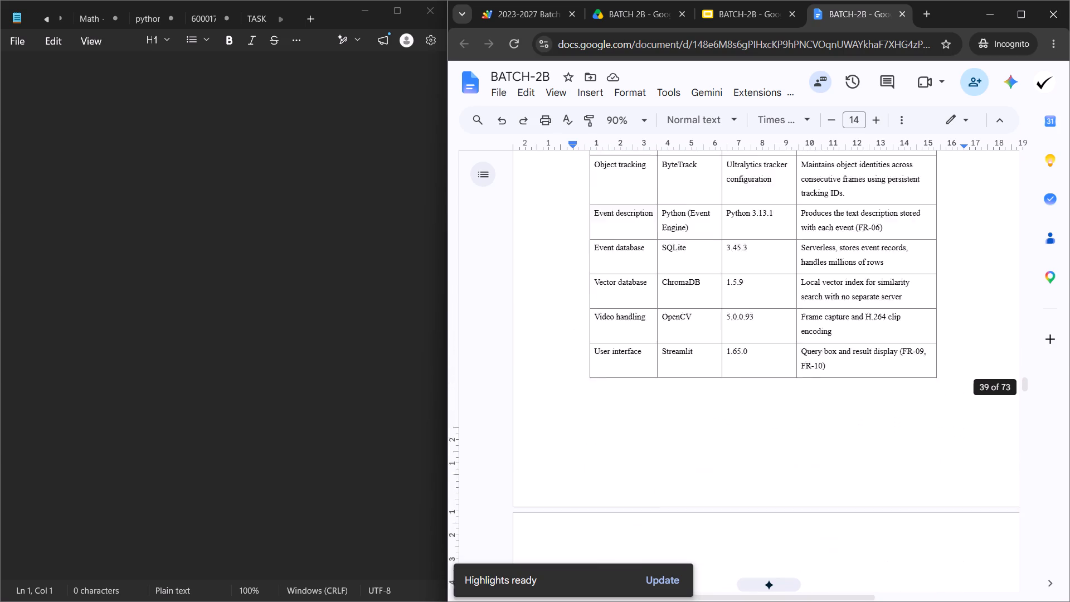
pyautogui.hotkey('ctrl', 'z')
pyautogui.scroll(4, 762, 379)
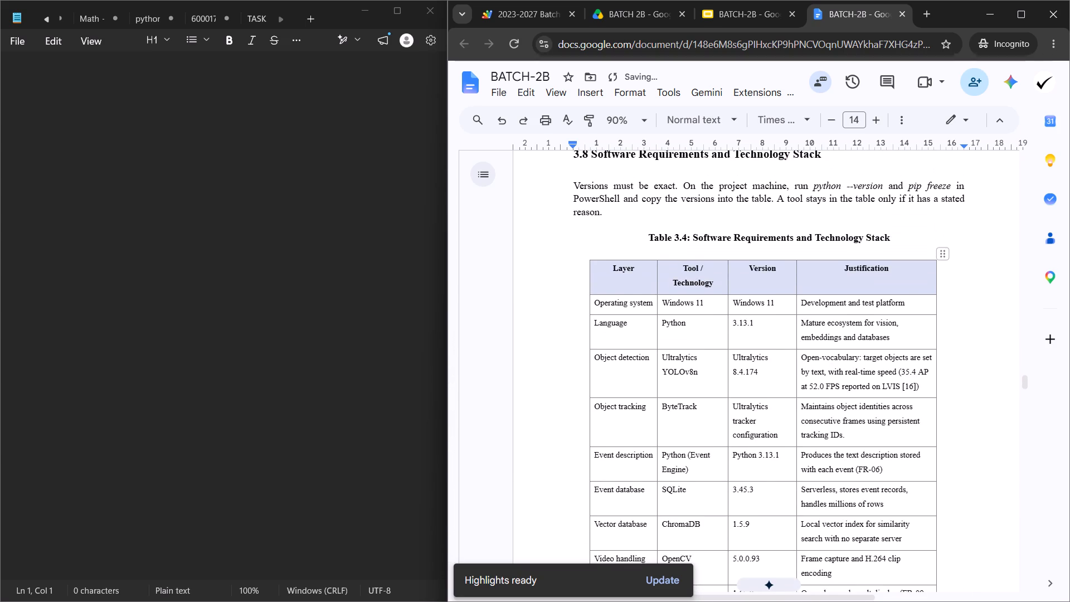
# Undo the last three column-width adjustments of Table 3.4, then redo the slight widening of the Version column.
pyautogui.hotkey('ctrl', 'z')
pyautogui.scroll(2, 760, 382)
pyautogui.hotkey('ctrl', 'z')
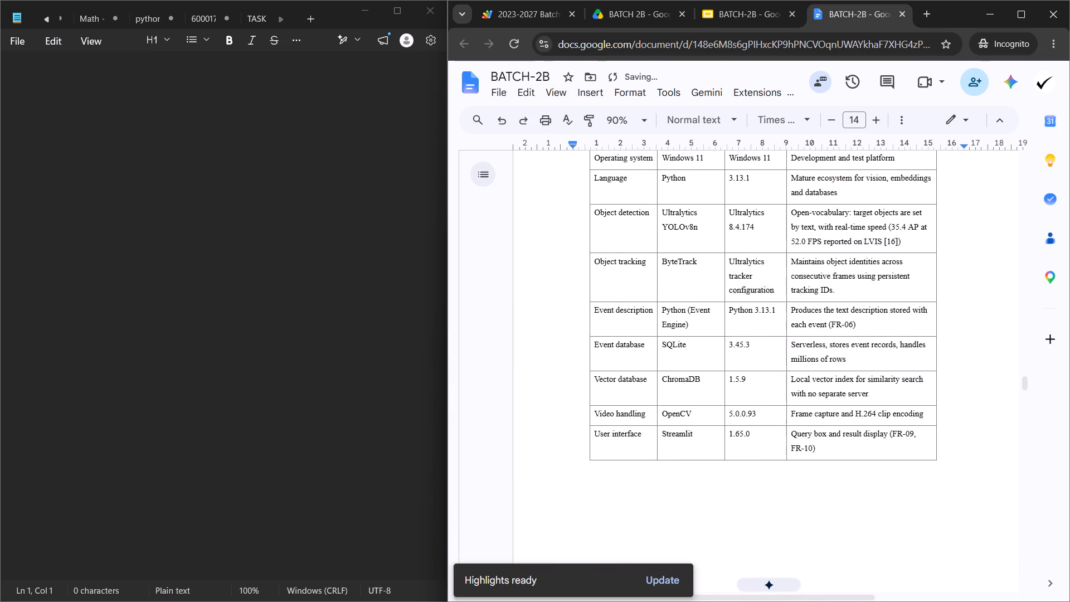
pyautogui.hotkey('ctrl', 'z')
pyautogui.scroll(3, 758, 382)
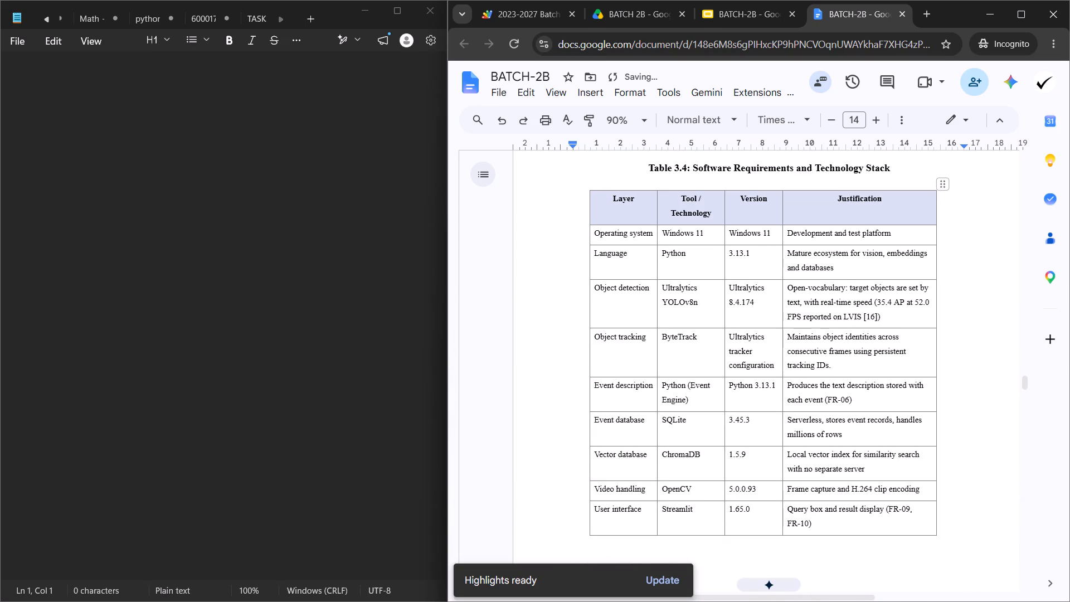
pyautogui.hotkey('ctrl', 'y')
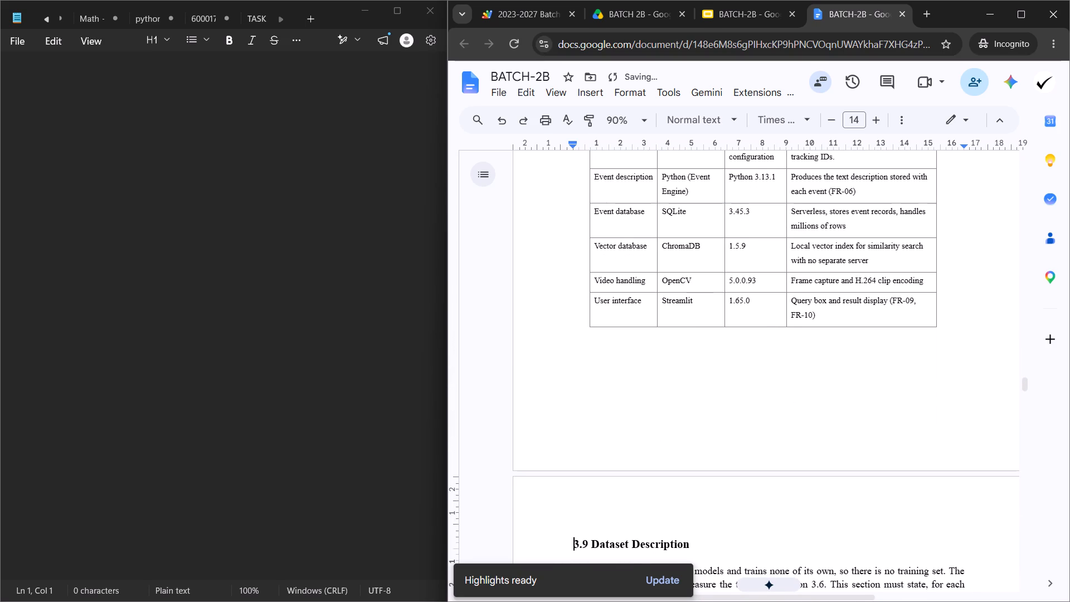
# Shift the whole of Table 3.4 slightly to the right to centre it beneath its caption.
pyautogui.keyDown('ctrl'); pyautogui.scroll(2, 825, 347); pyautogui.keyUp('ctrl')
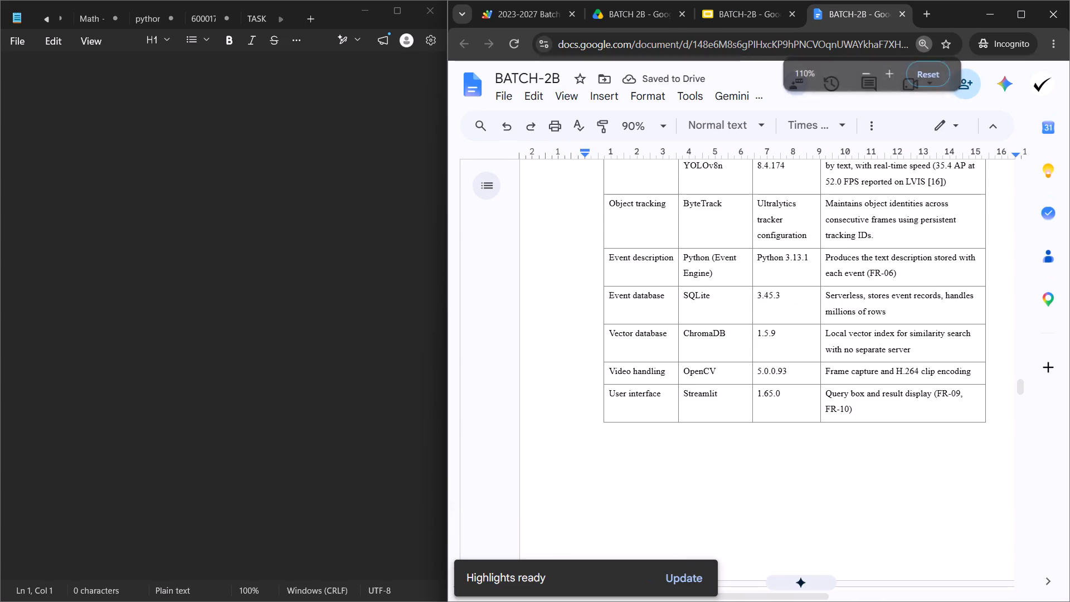
pyautogui.keyDown('ctrl'); pyautogui.scroll(1, 825, 349); pyautogui.keyUp('ctrl')
pyautogui.keyDown('ctrl'); pyautogui.scroll(-2, 825, 351); pyautogui.keyUp('ctrl')
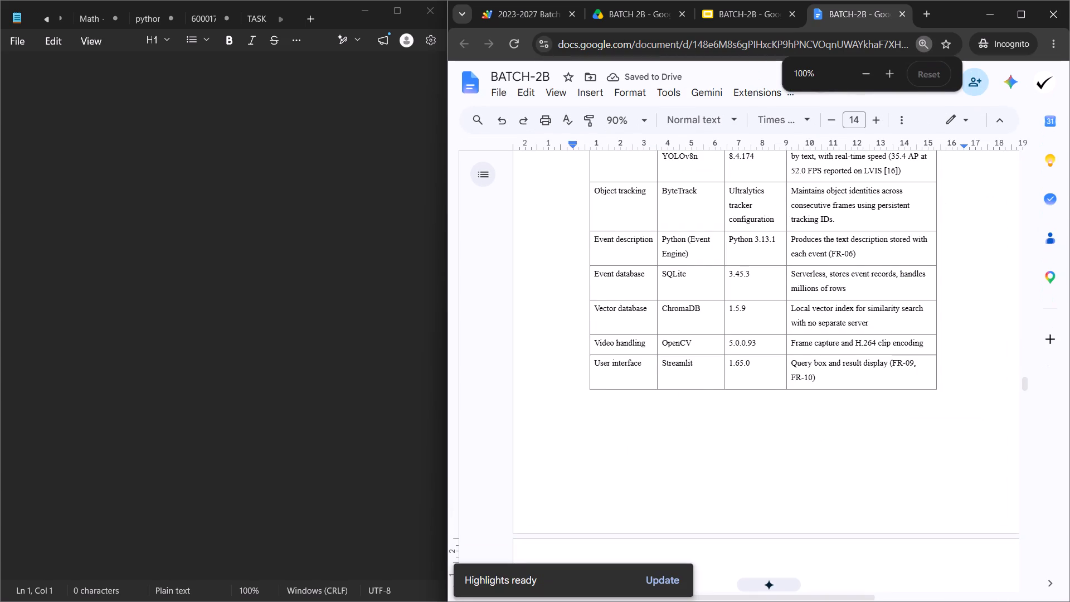
pyautogui.scroll(2, 776, 393)
pyautogui.scroll(1, 794, 322)
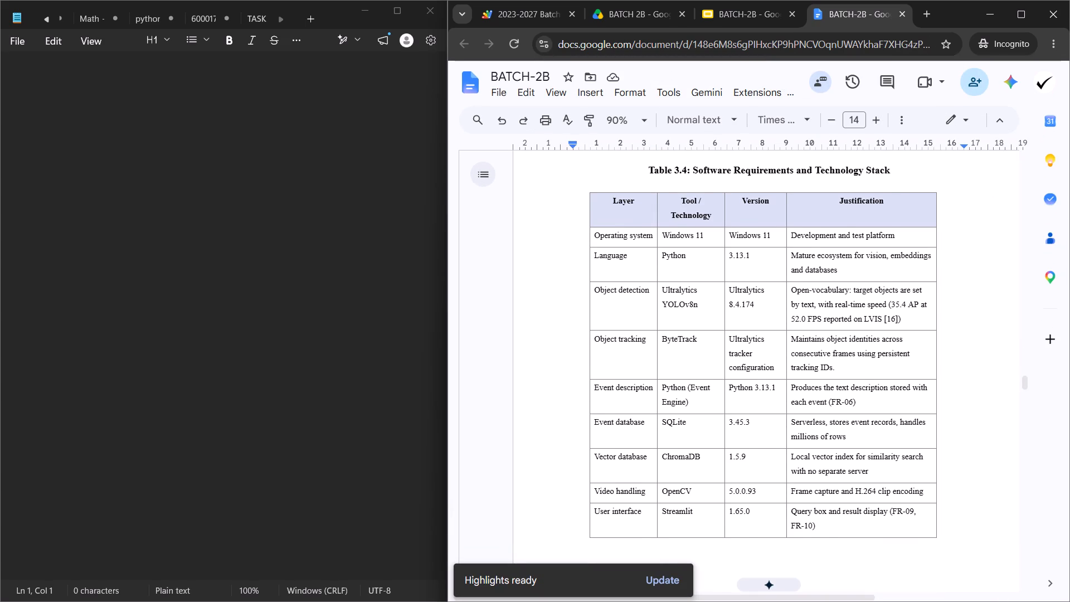
pyautogui.scroll(2, 804, 319)
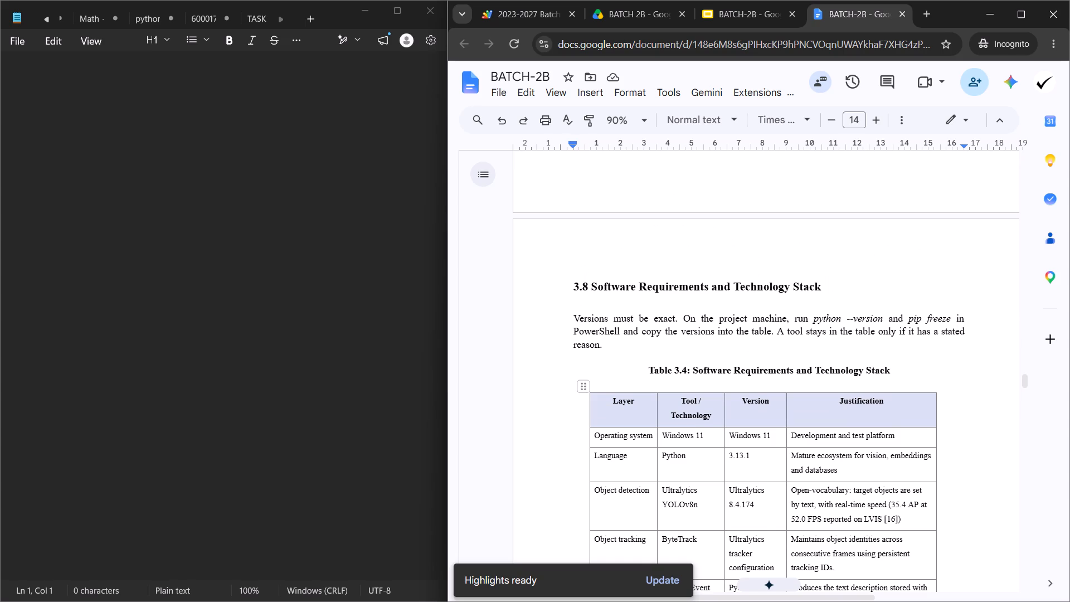
pyautogui.moveTo(583, 388); pyautogui.dragTo(591, 389)
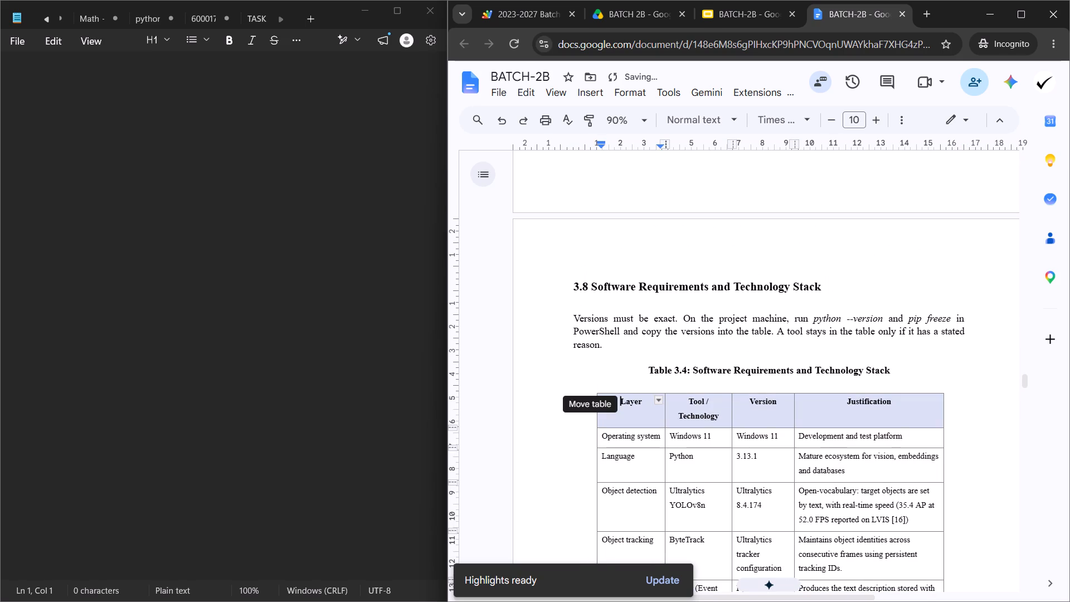
pyautogui.click(588, 389)
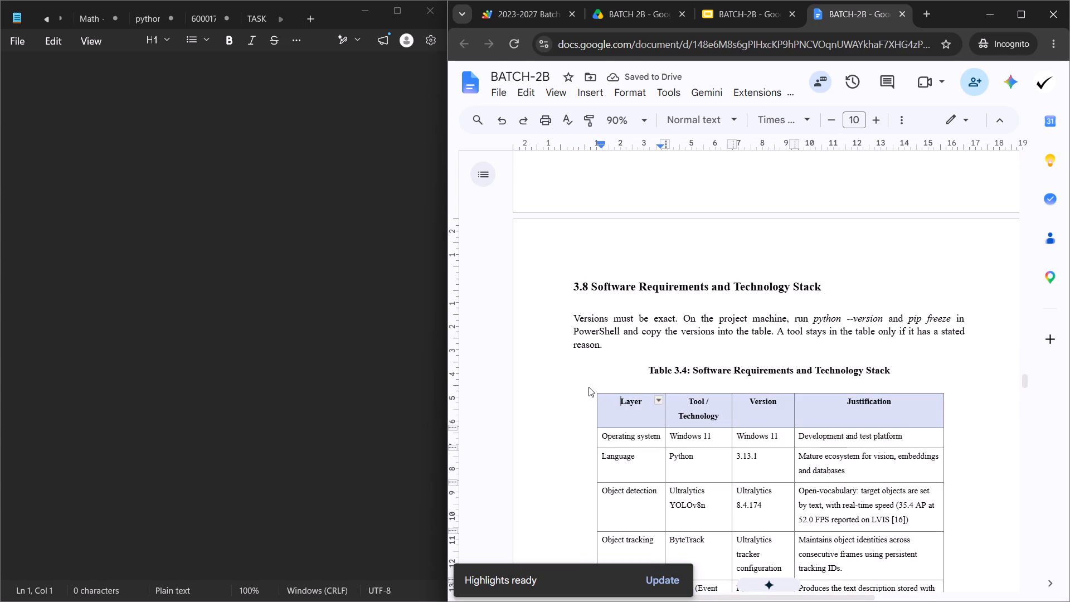
# Left-align the text of all body rows in the 3.9 Dataset Description table, leaving the header row centred.
pyautogui.scroll(-9, 662, 324)
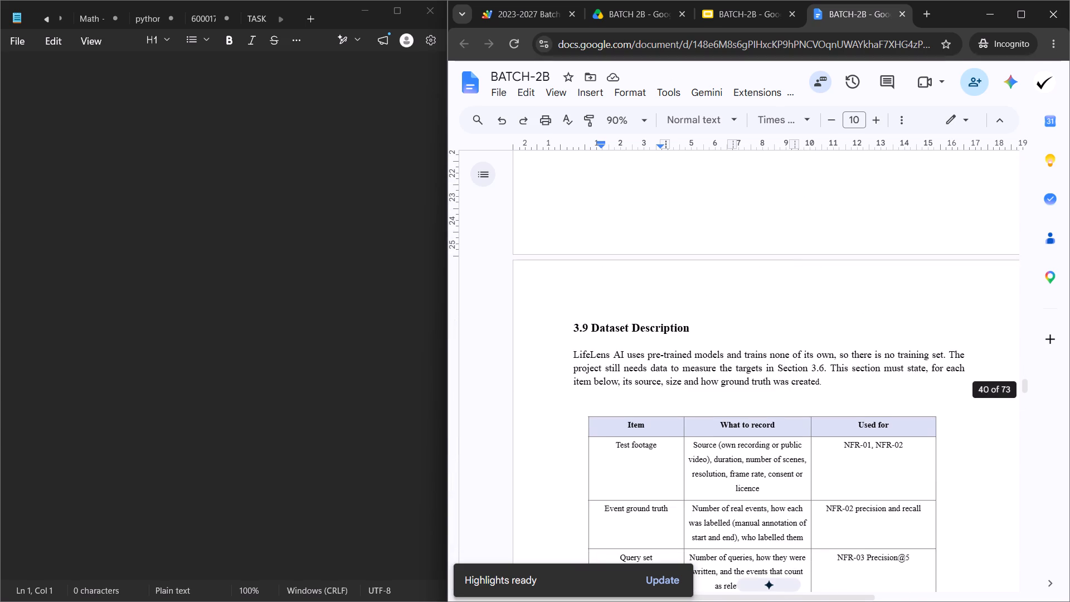
pyautogui.scroll(-1, 653, 313)
pyautogui.click(659, 326)
pyautogui.click(661, 338)
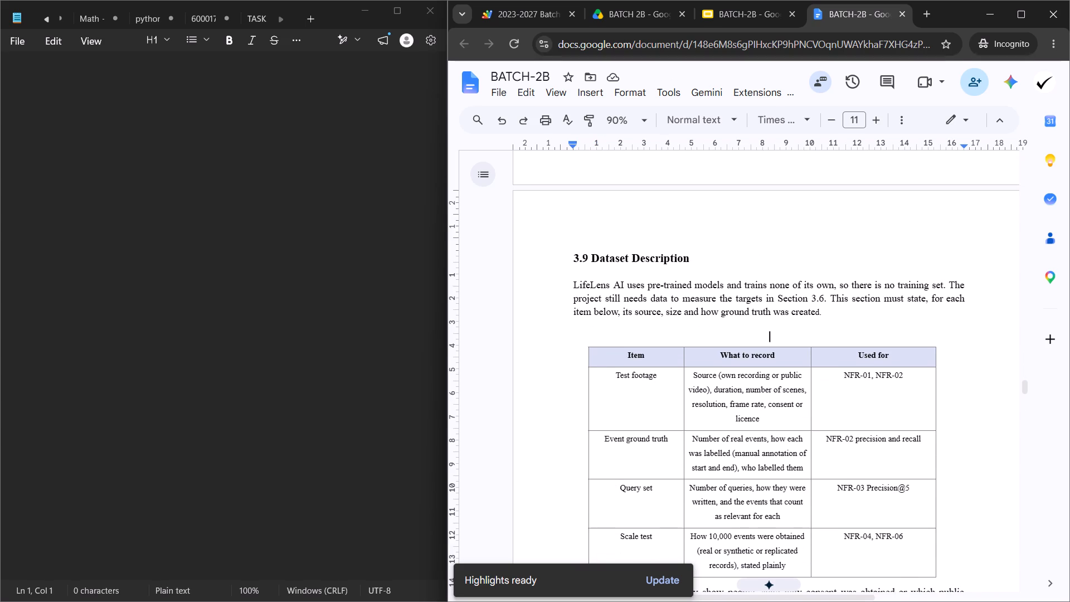
pyautogui.scroll(-2, 659, 313)
pyautogui.scroll(2, 658, 317)
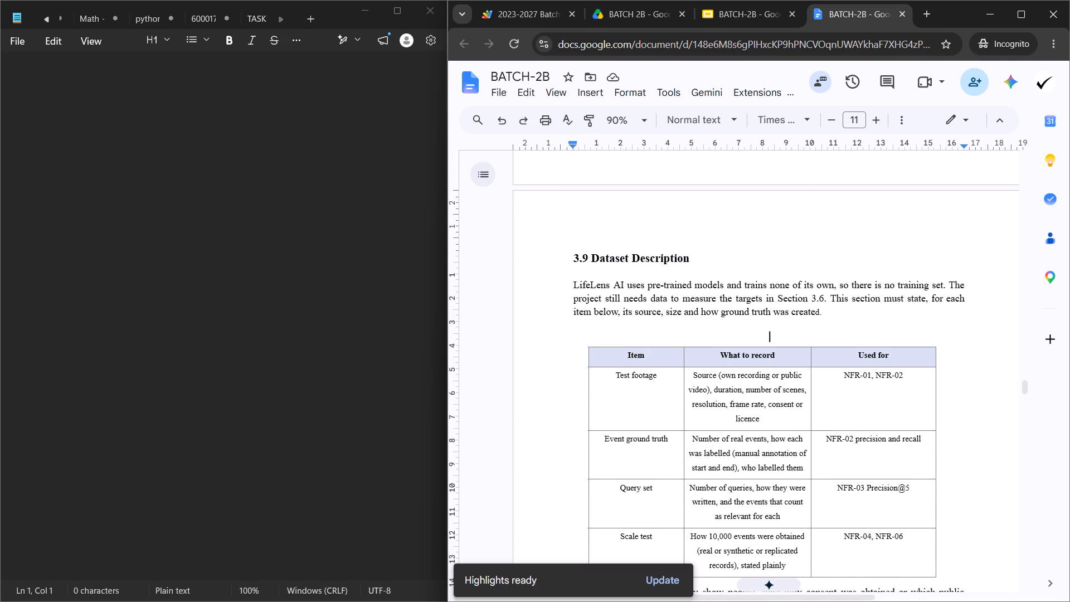
pyautogui.scroll(-1, 689, 310)
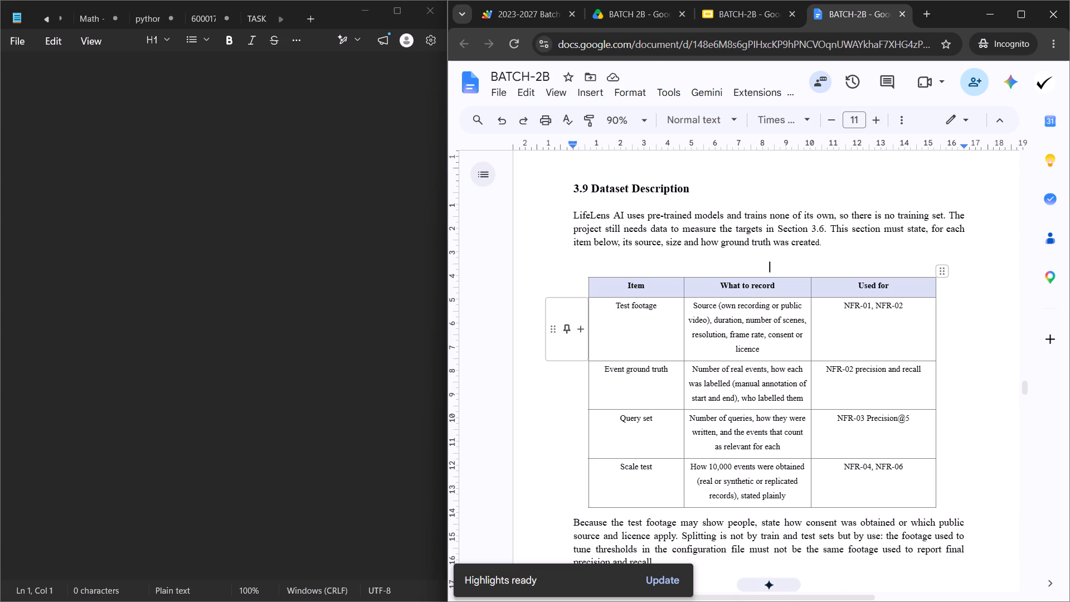
pyautogui.moveTo(604, 307); pyautogui.dragTo(884, 482)
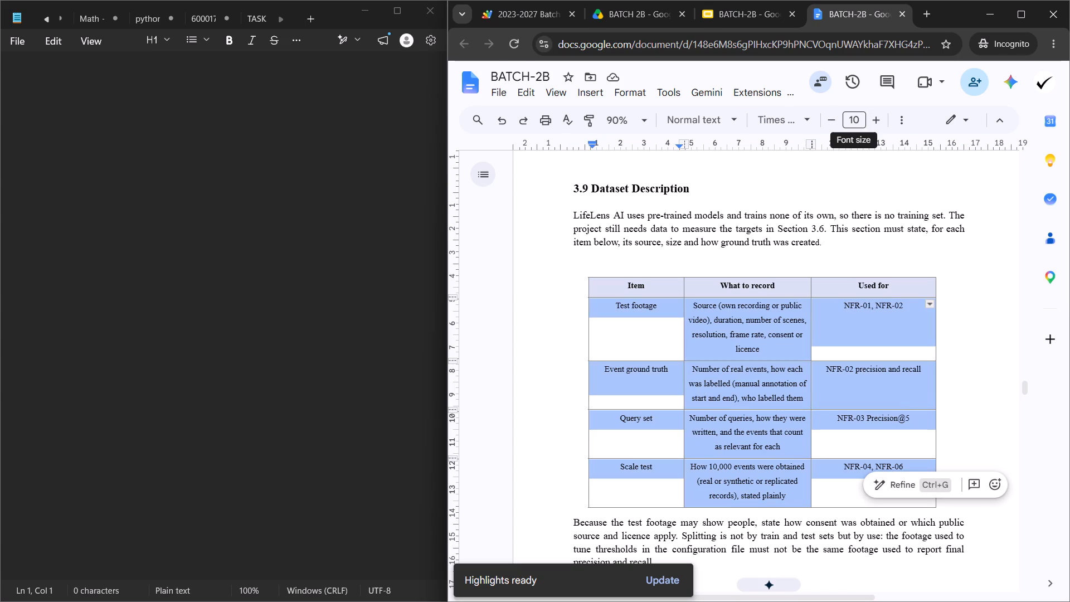
pyautogui.click(902, 118)
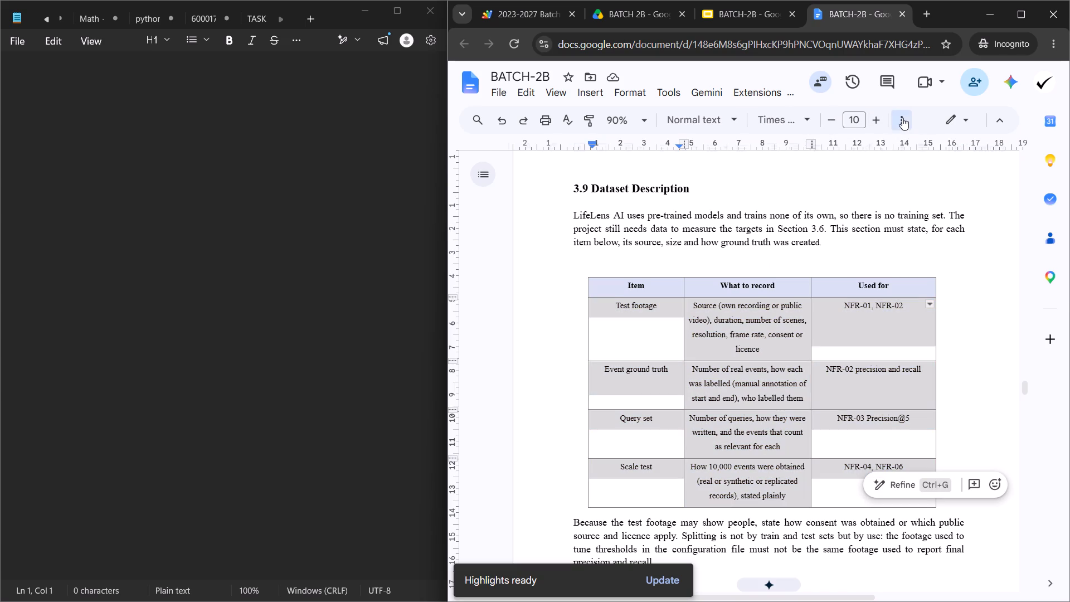
pyautogui.click(644, 151)
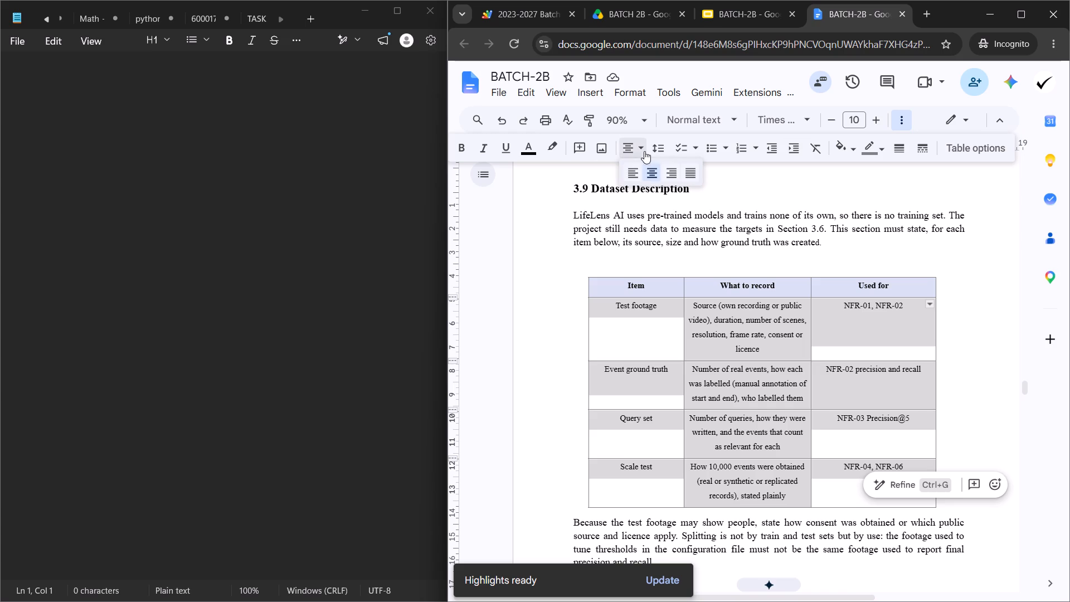
pyautogui.click(638, 173)
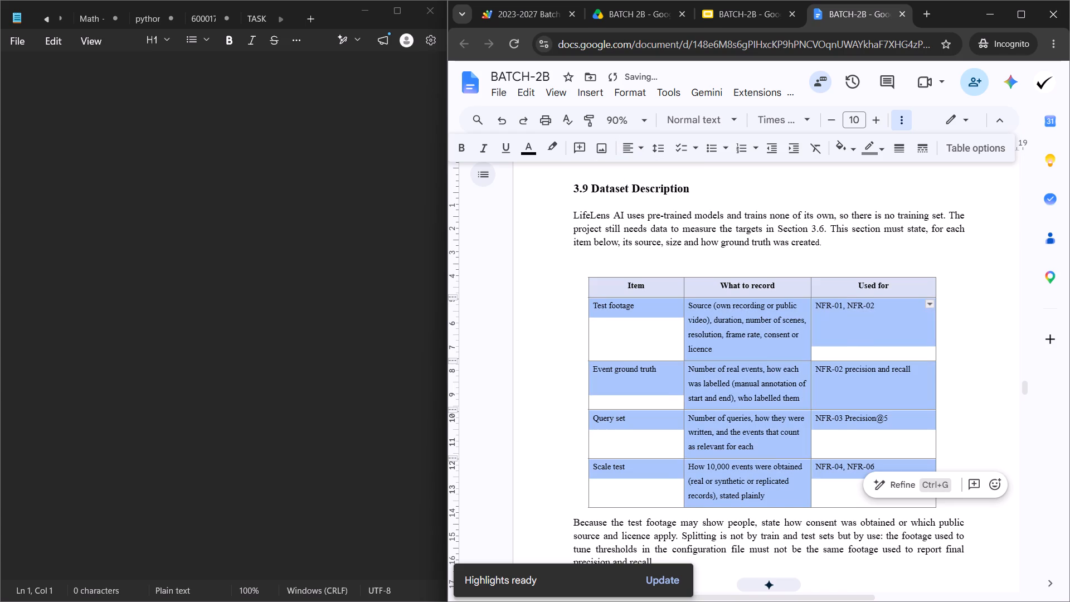
pyautogui.click(677, 357)
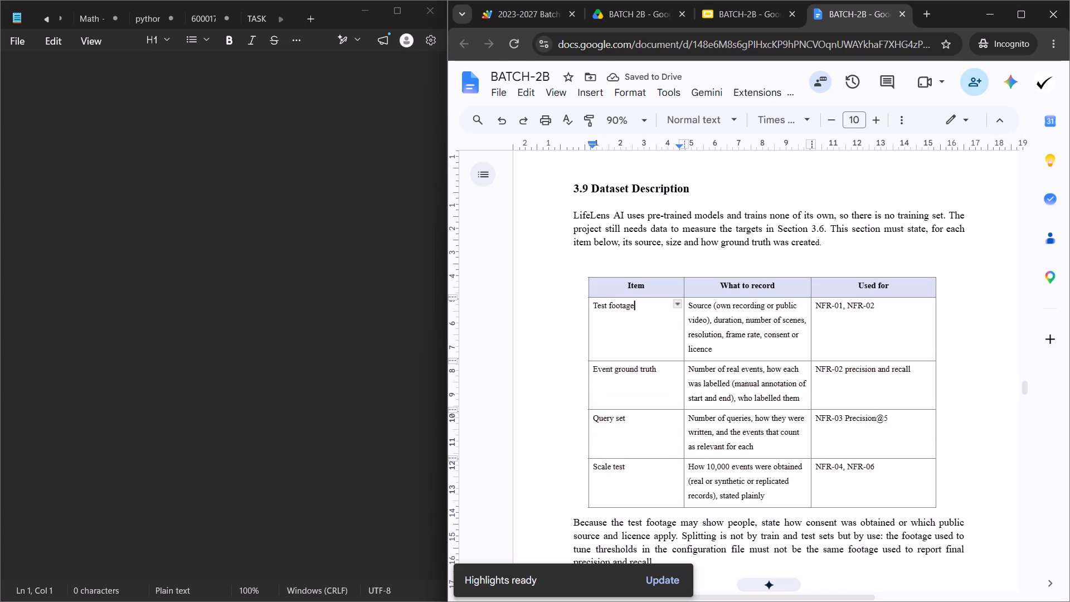
# Narrow the Item column of the Dataset Description table and widen the What to record column slightly into the Used for column.
pyautogui.moveTo(683, 345); pyautogui.dragTo(672, 345)
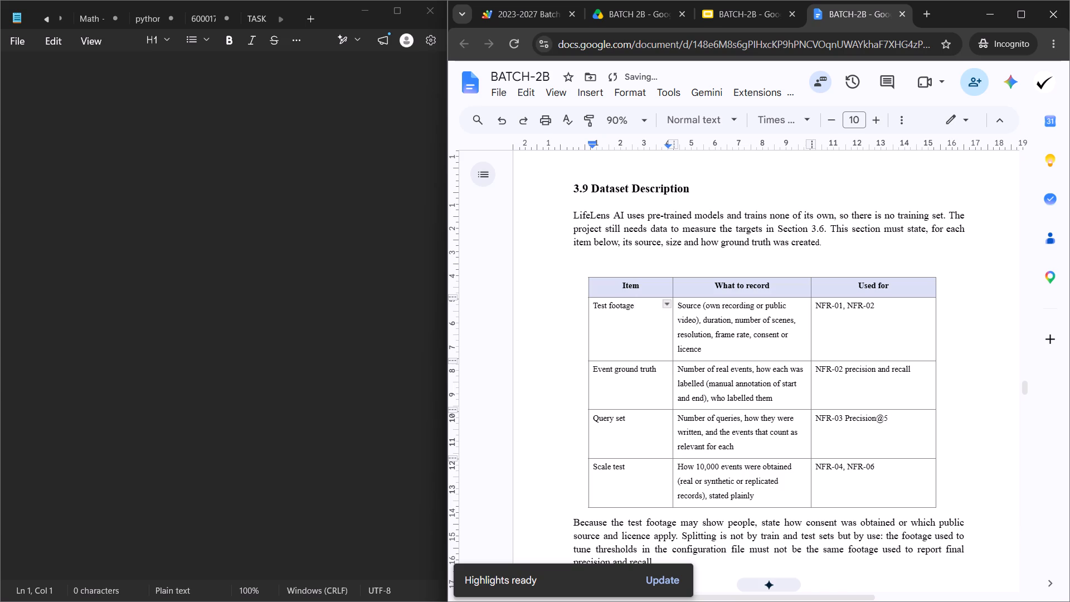
pyautogui.moveTo(811, 347); pyautogui.dragTo(817, 346)
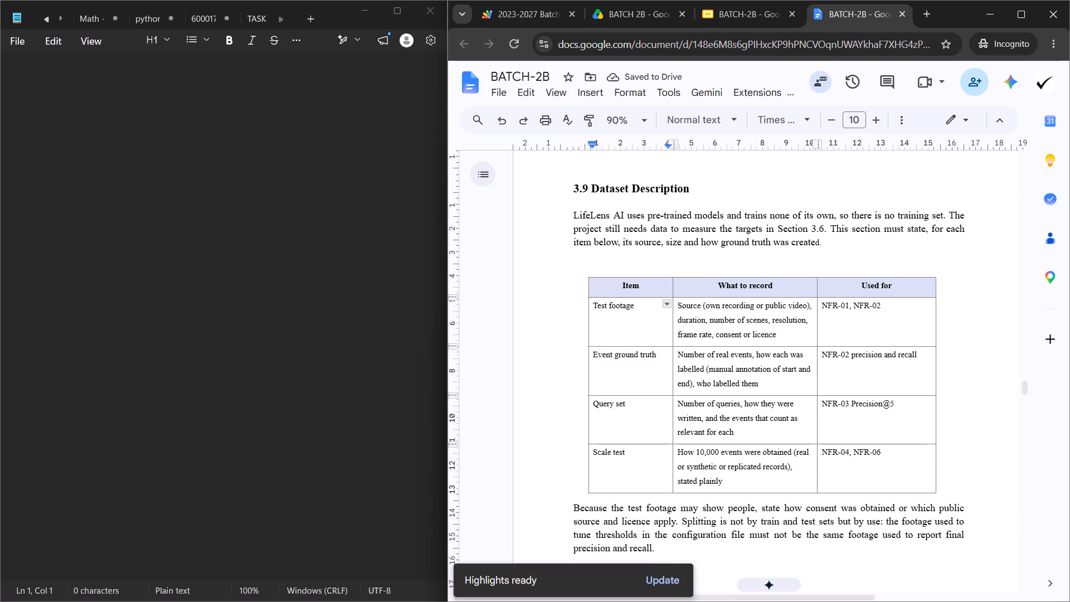
pyautogui.hotkey('ctrl', 'z')
pyautogui.hotkey('ctrl', 'y')
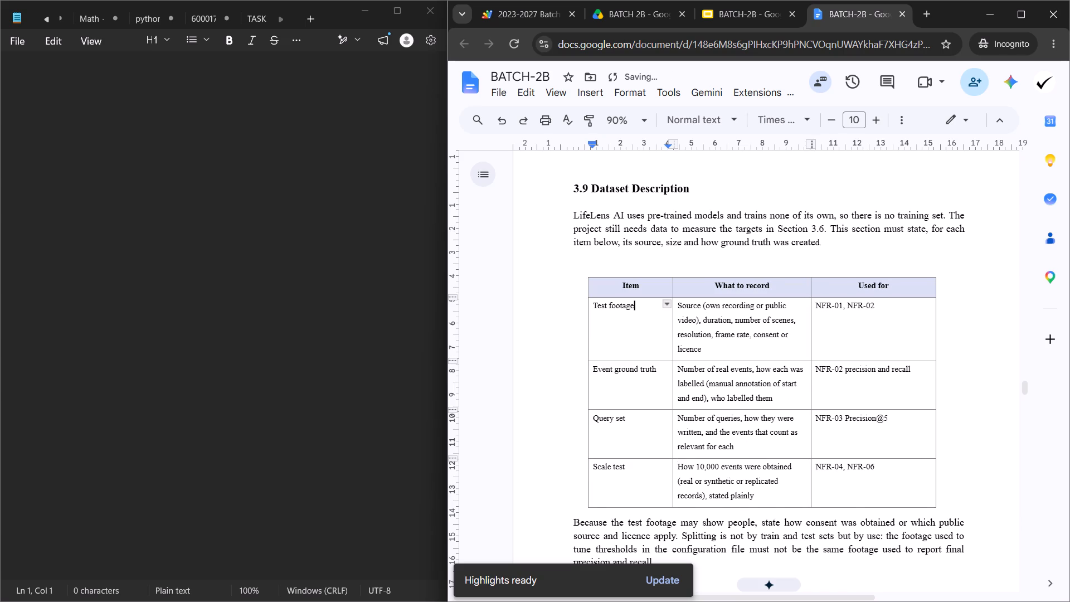
pyautogui.scroll(-1, 821, 333)
pyautogui.scroll(2, 814, 337)
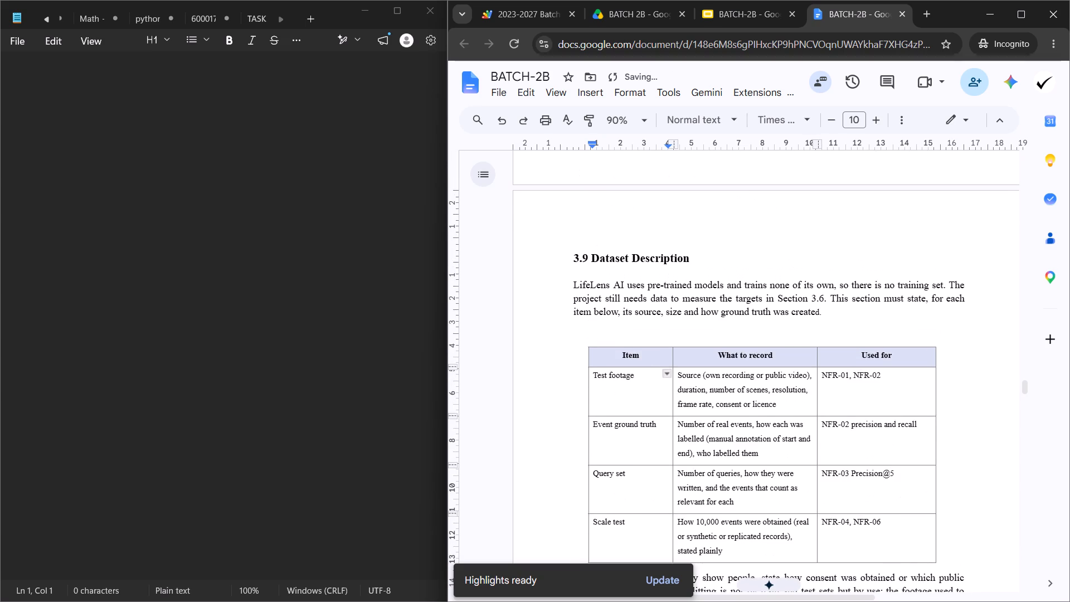
# Delete the empty line above the 3.10 Summary heading.
pyautogui.click(800, 330)
pyautogui.click(796, 337)
pyautogui.scroll(-8, 796, 341)
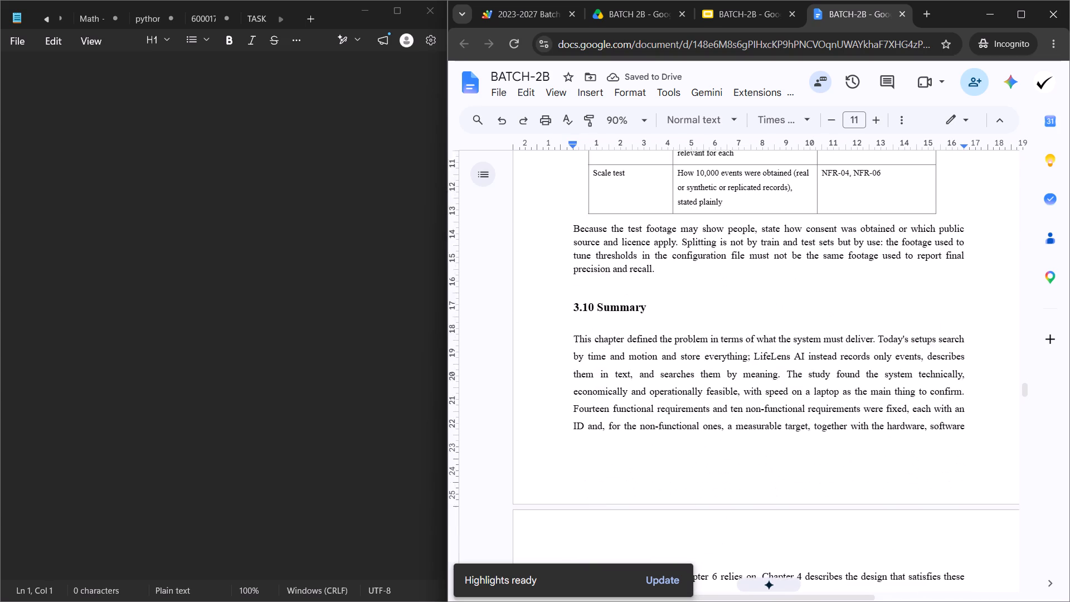
pyautogui.scroll(-4, 792, 348)
pyautogui.scroll(7, 786, 348)
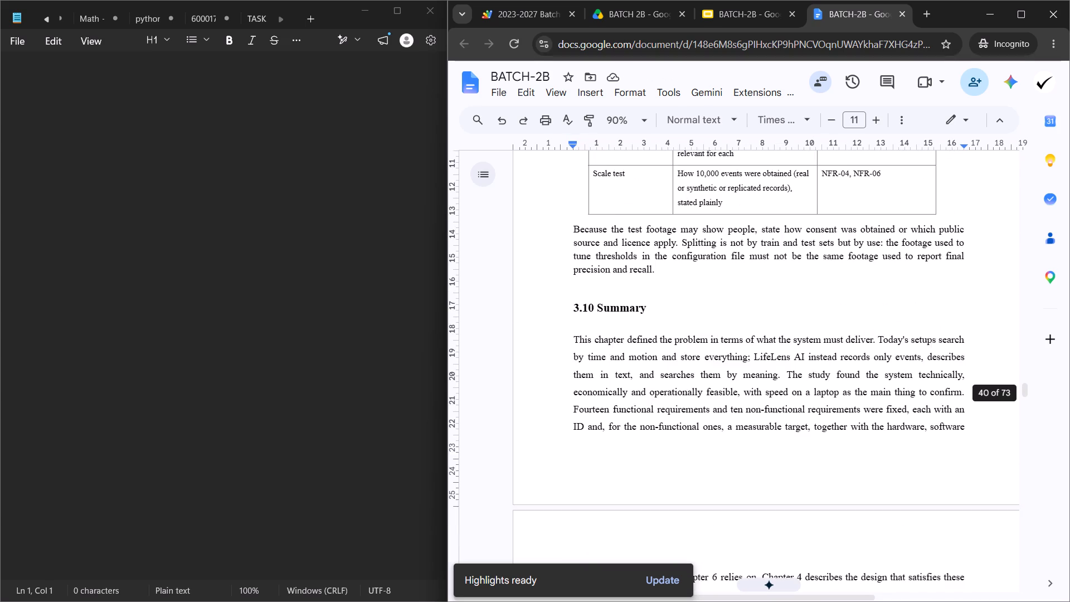
pyautogui.scroll(2, 756, 360)
pyautogui.click(628, 431)
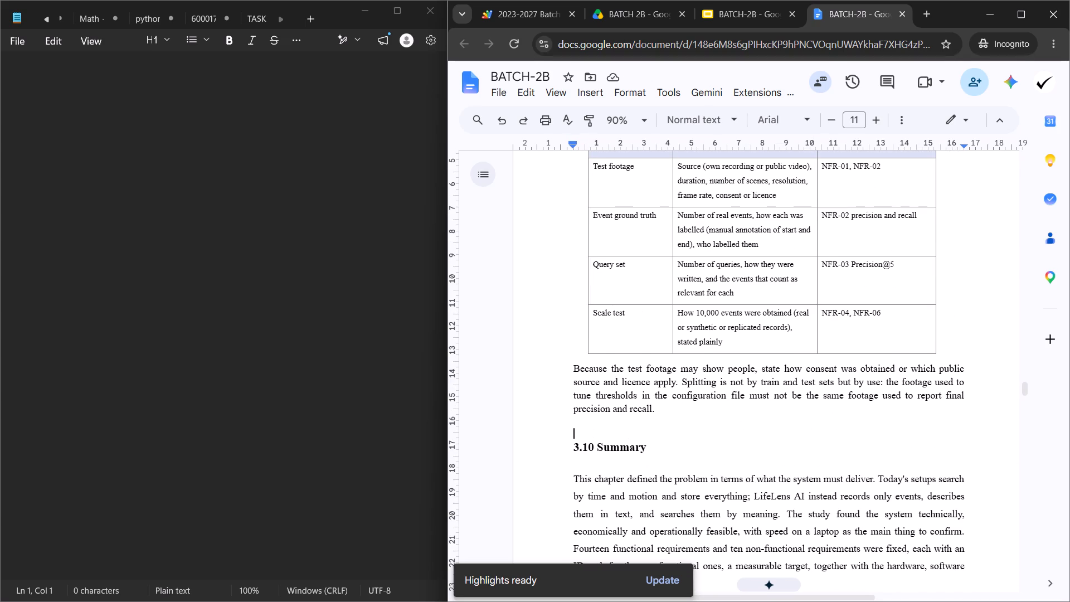
pyautogui.press('BackSpace')
# Remove the blank space before the 3.9 Dataset Description heading so the heading and its paragraph sit directly below Table 3.4.
pyautogui.scroll(-4, 640, 419)
pyautogui.scroll(8, 680, 431)
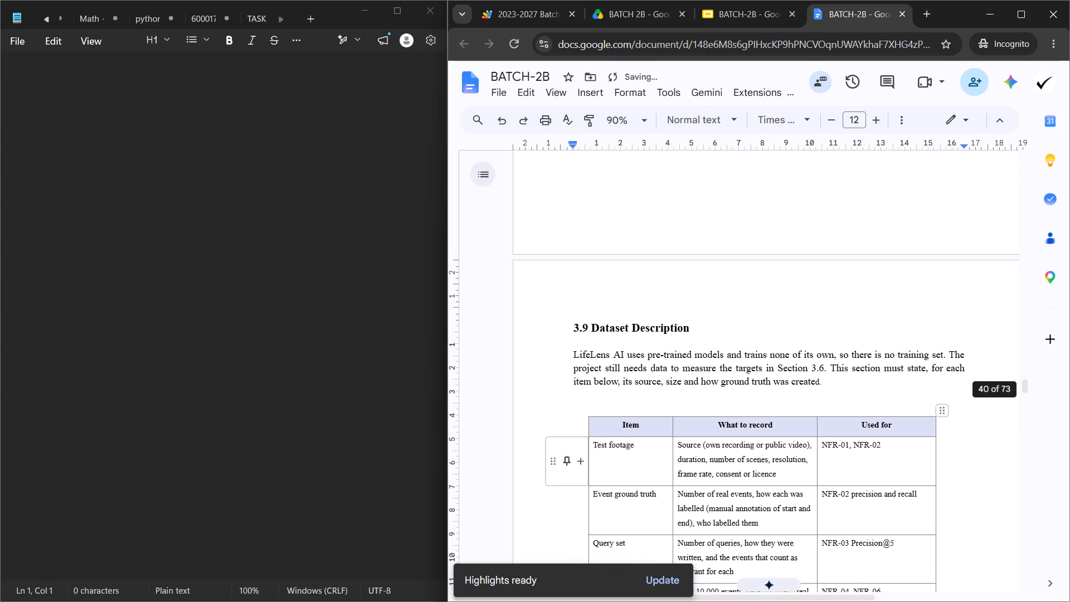
pyautogui.click(621, 403)
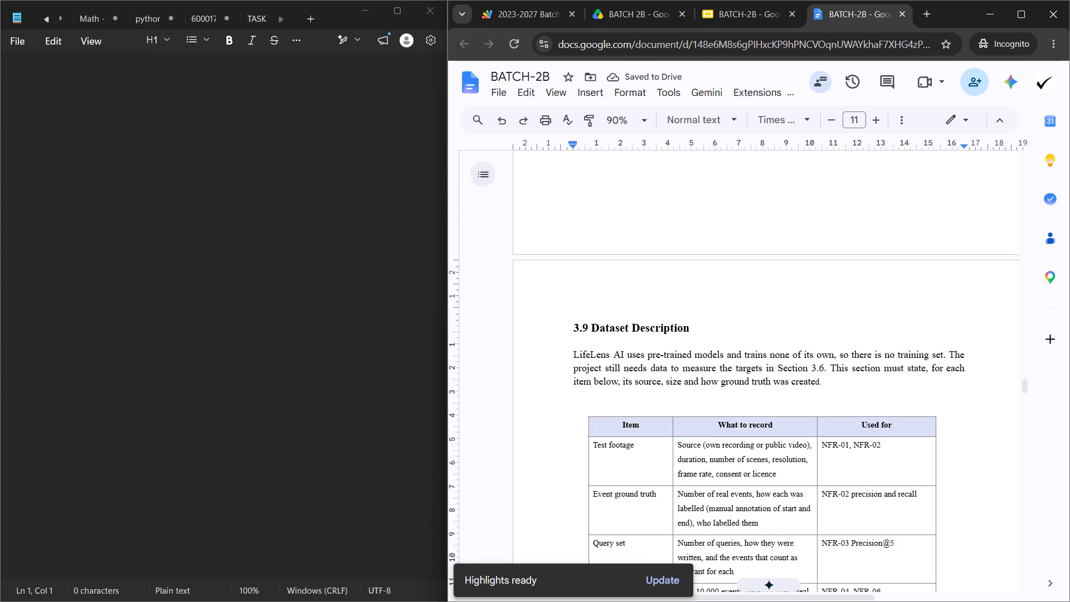
pyautogui.scroll(-3, 866, 345)
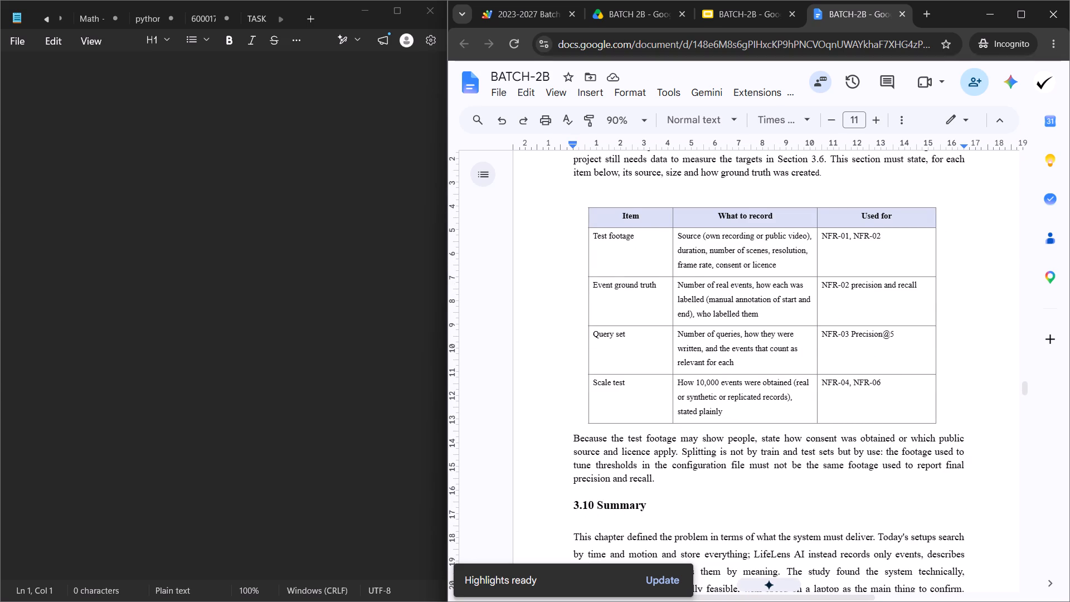
pyautogui.scroll(1, 666, 499)
pyautogui.scroll(3, 724, 410)
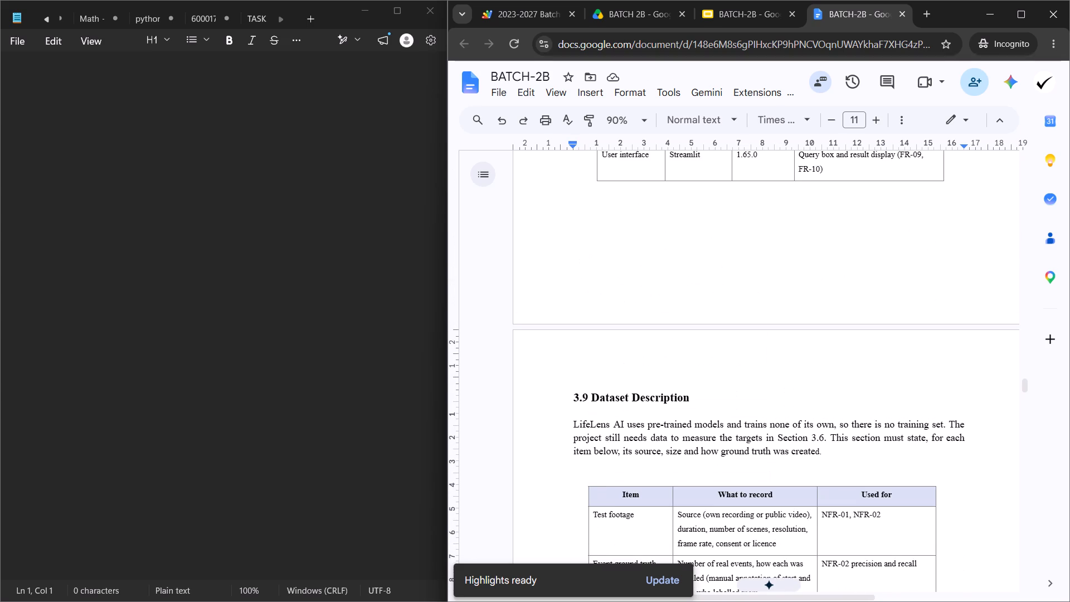
pyautogui.click(626, 376)
pyautogui.click(605, 368)
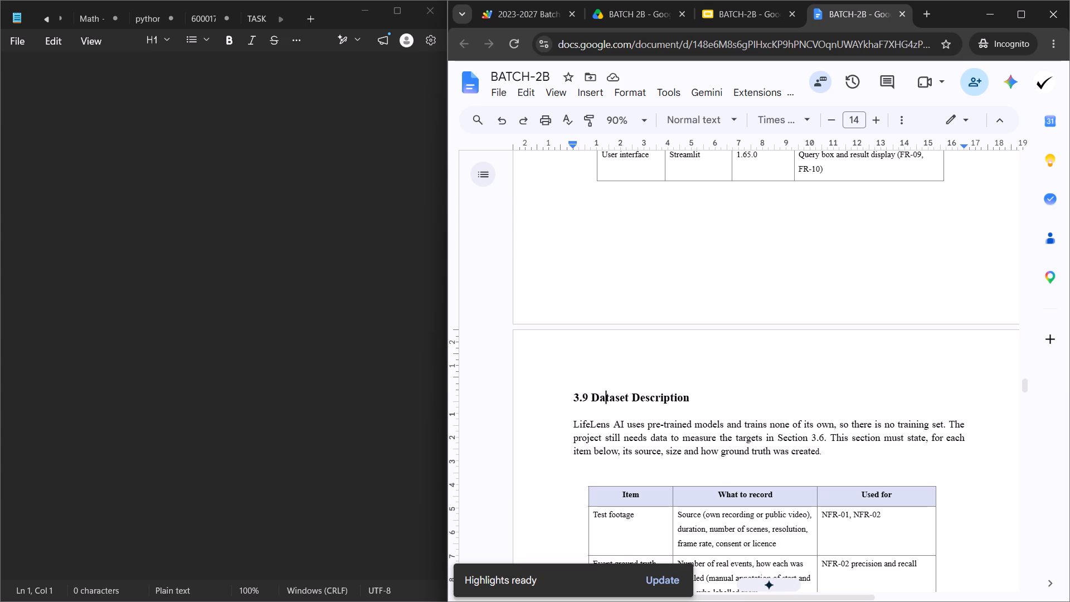
pyautogui.click(572, 399)
pyautogui.press('BackSpace')
pyautogui.press('BackSpace')
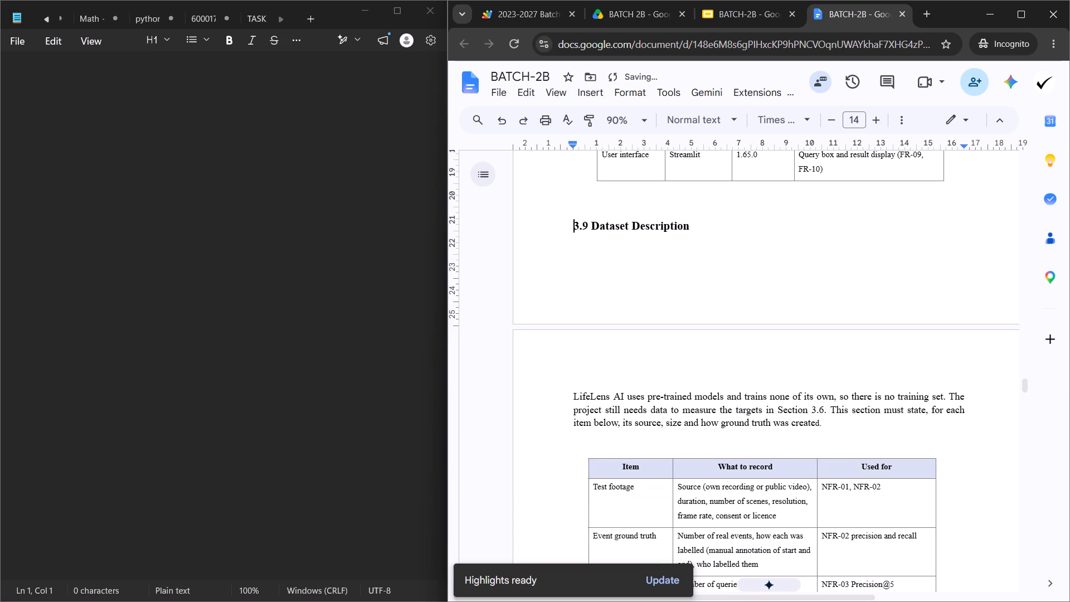
pyautogui.press('BackSpace')
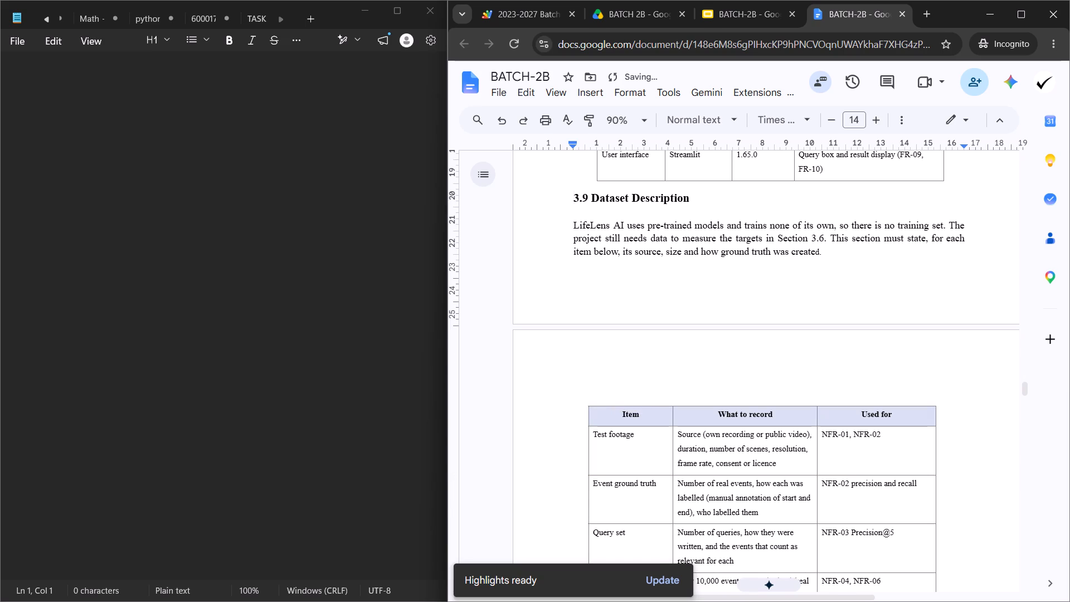
# Check the page flow between Table 3.4 and the start of Chapter 4.
pyautogui.click(650, 384)
pyautogui.scroll(-8, 652, 382)
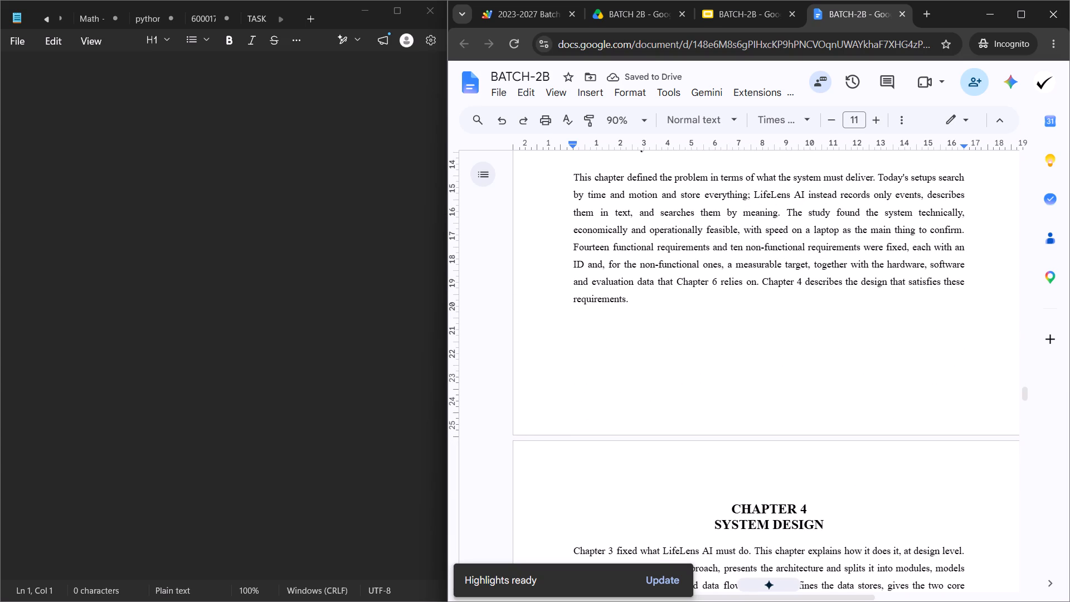
pyautogui.scroll(8, 720, 409)
pyautogui.scroll(3, 661, 398)
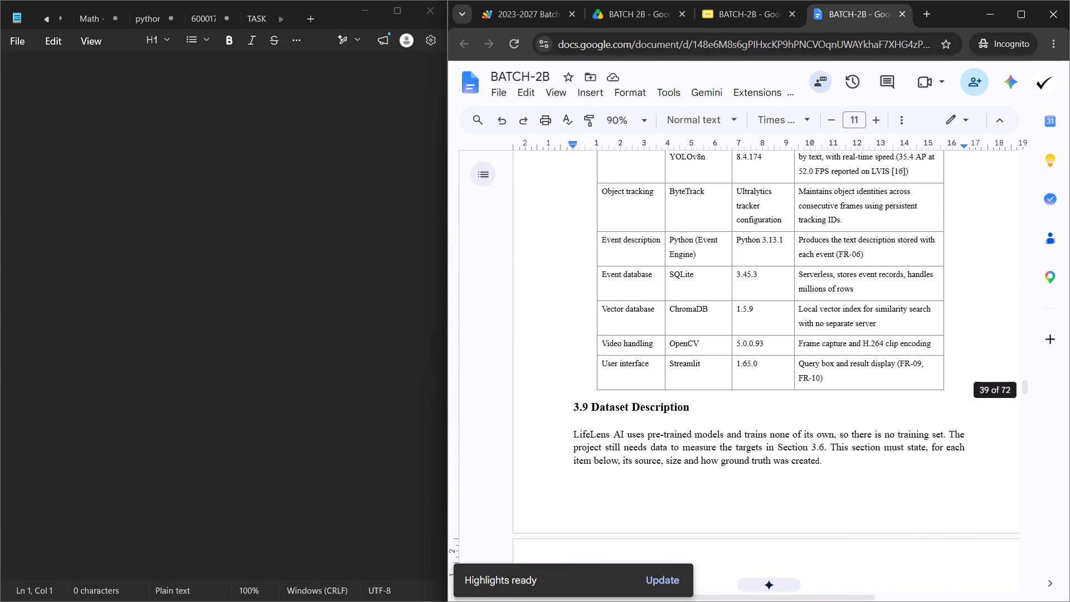
pyautogui.scroll(2, 671, 386)
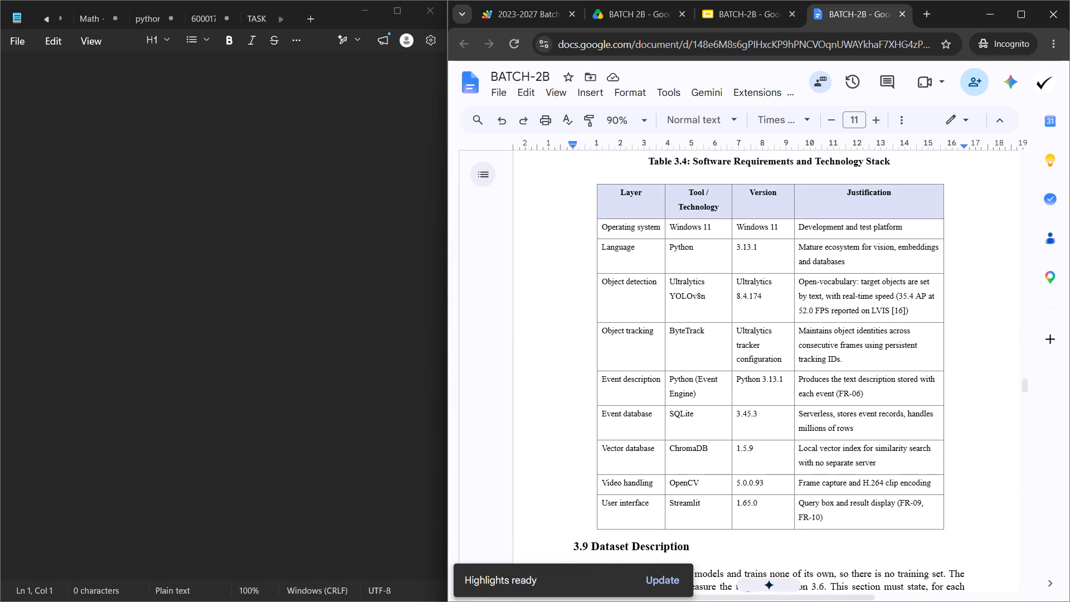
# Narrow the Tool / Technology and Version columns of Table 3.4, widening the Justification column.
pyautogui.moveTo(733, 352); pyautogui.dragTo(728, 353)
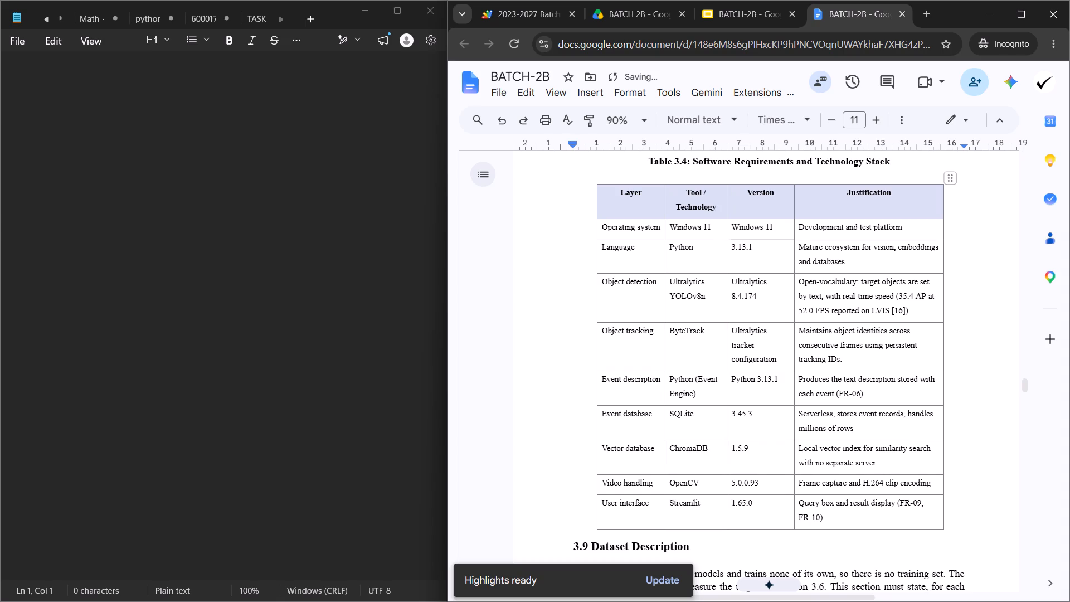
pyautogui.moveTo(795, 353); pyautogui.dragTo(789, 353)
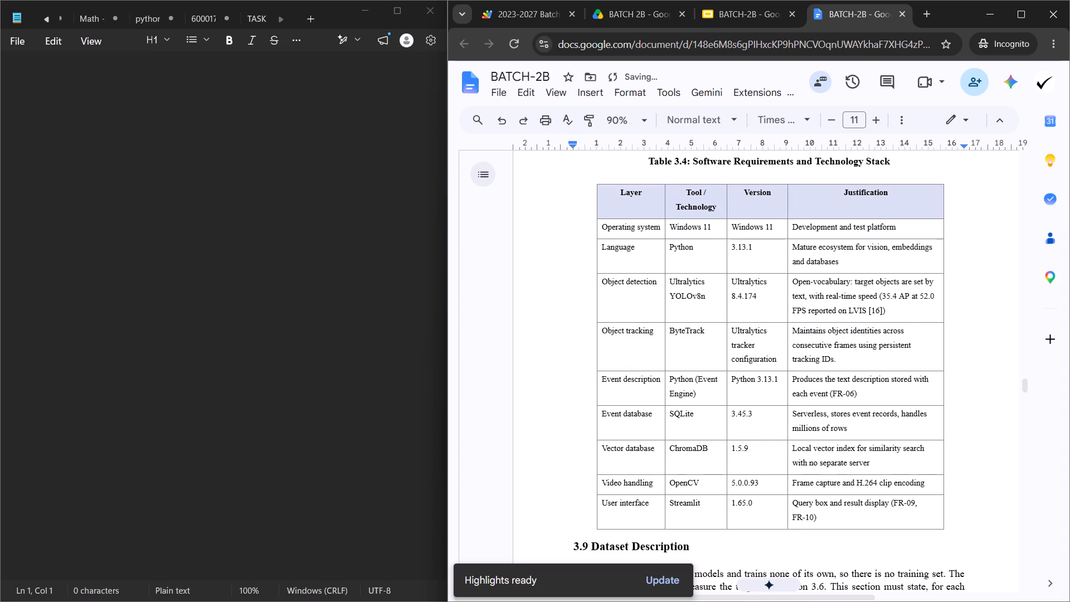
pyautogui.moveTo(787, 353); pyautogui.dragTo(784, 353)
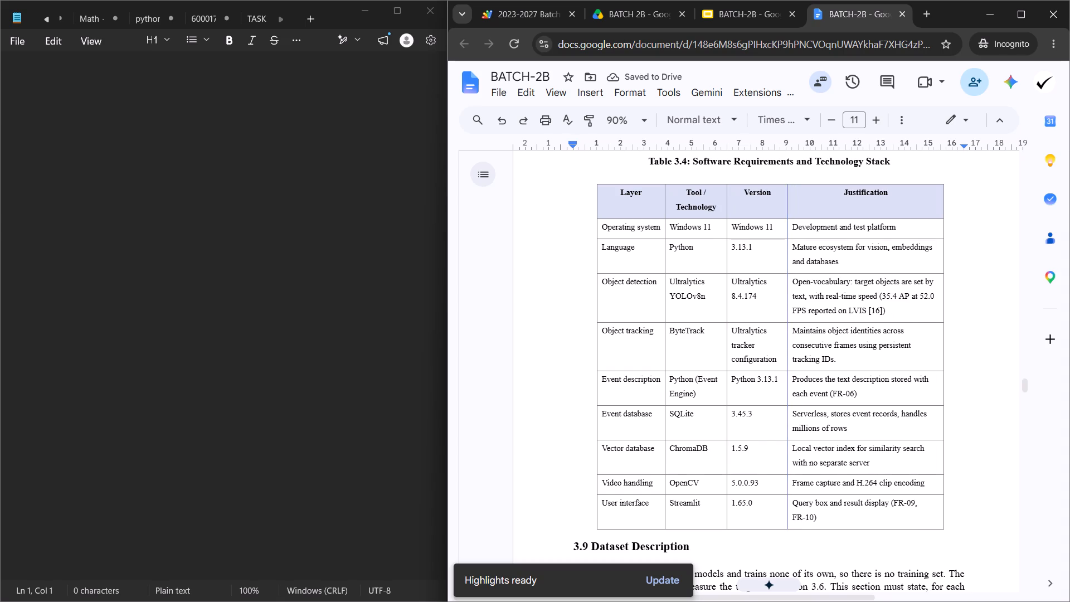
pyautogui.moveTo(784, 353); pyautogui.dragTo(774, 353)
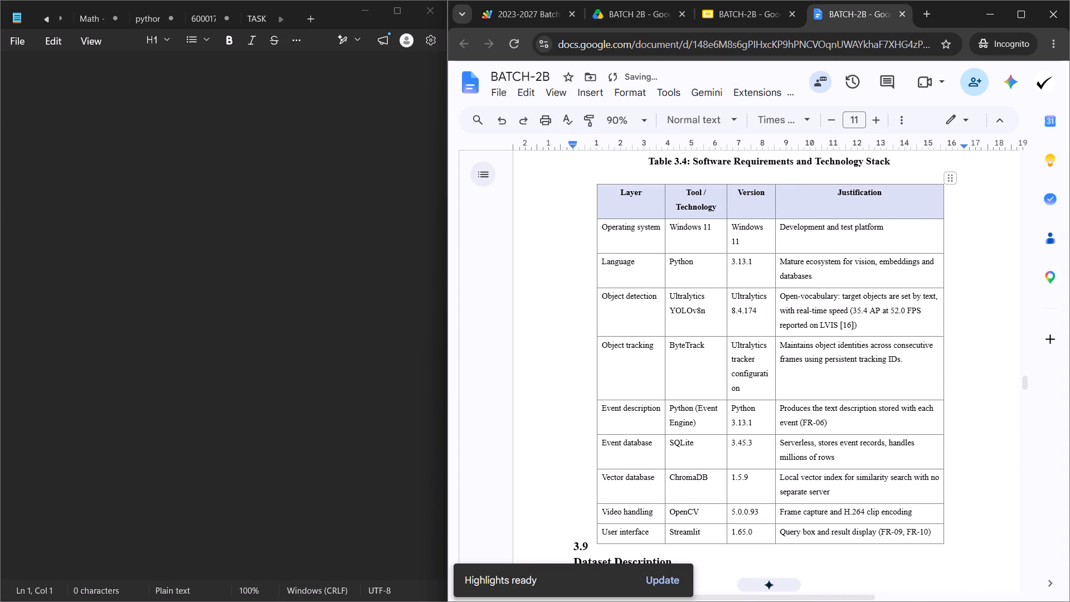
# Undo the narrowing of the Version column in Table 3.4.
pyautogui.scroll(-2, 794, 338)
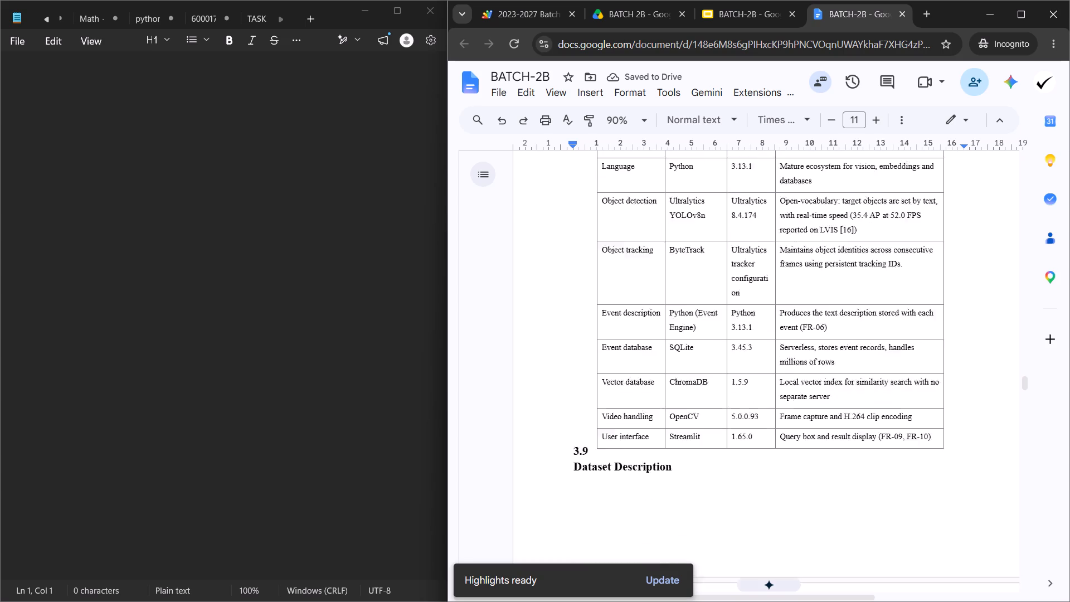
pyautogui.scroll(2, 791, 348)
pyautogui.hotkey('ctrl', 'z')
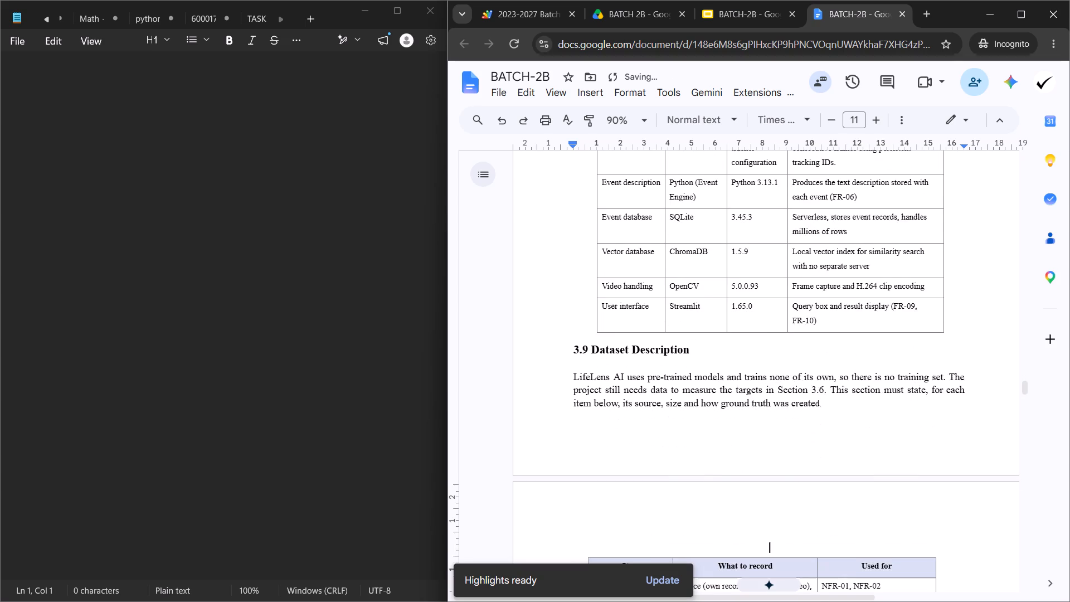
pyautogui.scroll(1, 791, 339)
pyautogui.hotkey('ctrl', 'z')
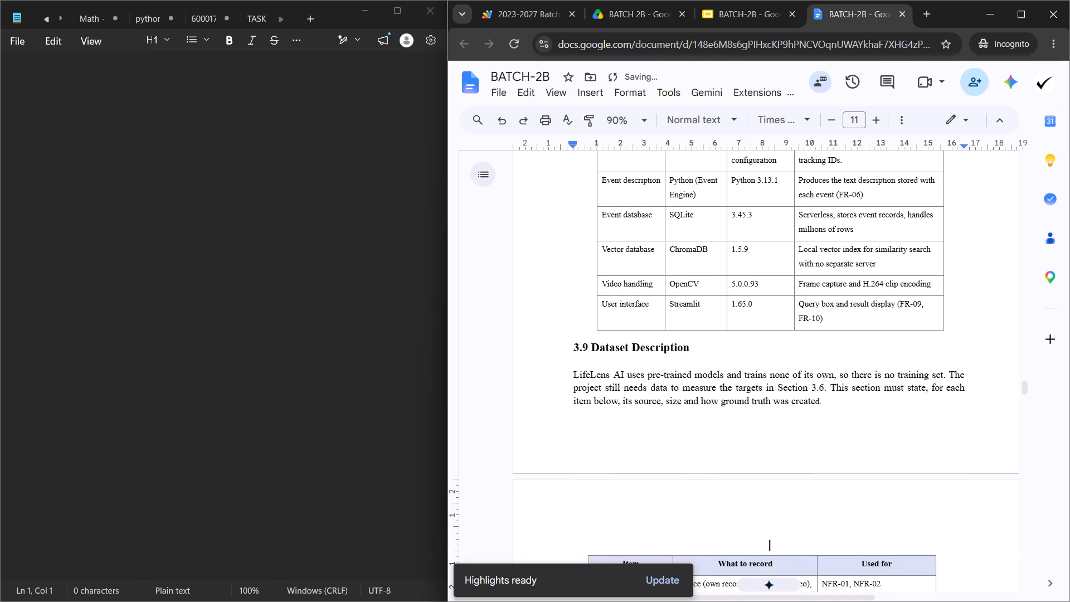
# Check the page flow from Table 3.4 through the Dataset Description table to the 3.10 Summary.
pyautogui.scroll(2, 788, 357)
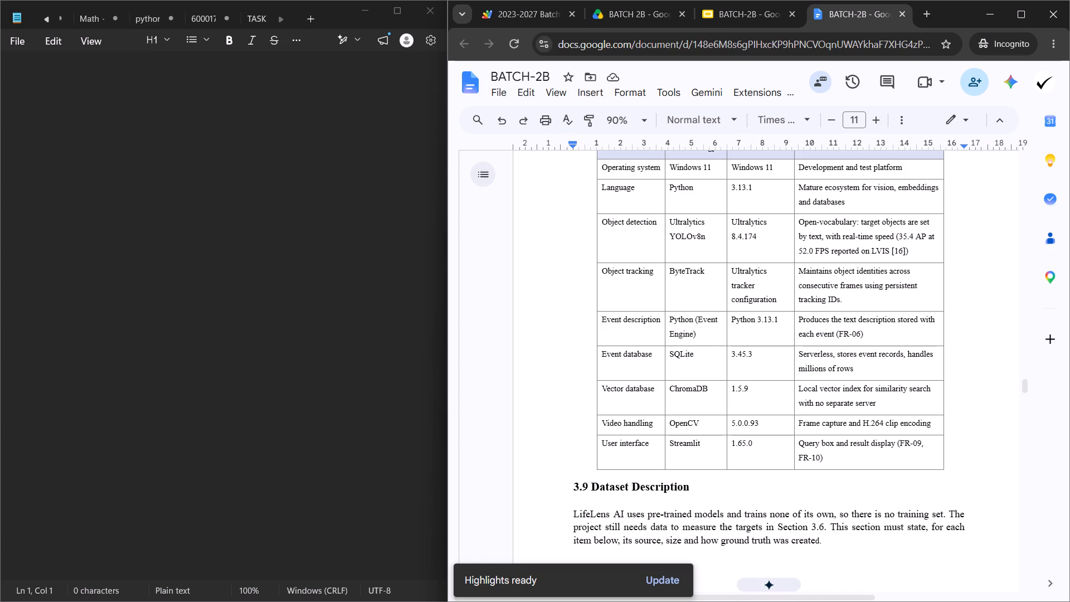
pyautogui.scroll(-1, 748, 352)
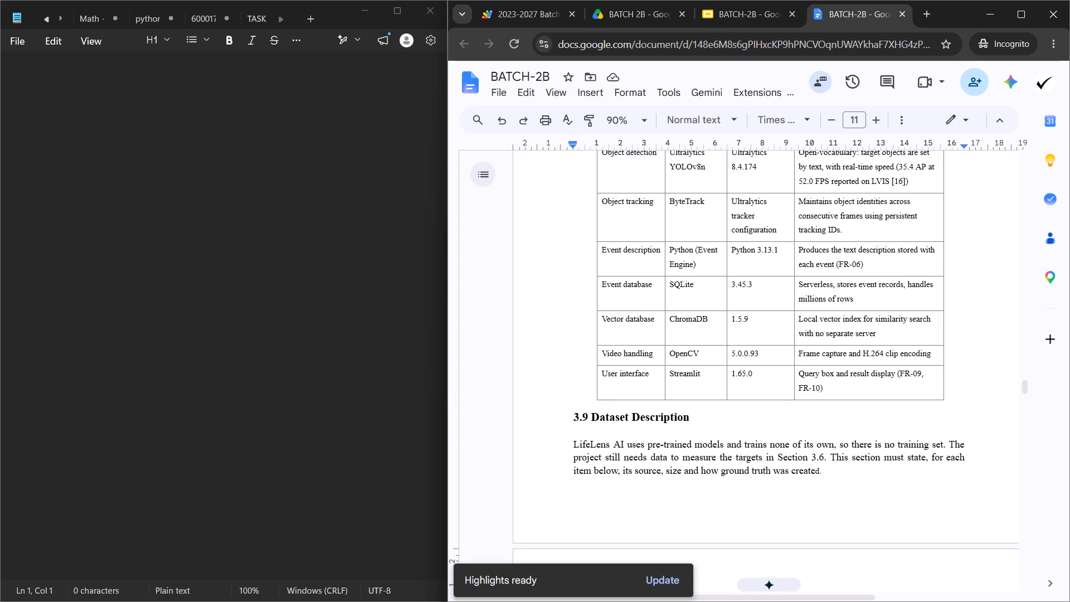
pyautogui.scroll(1, 776, 324)
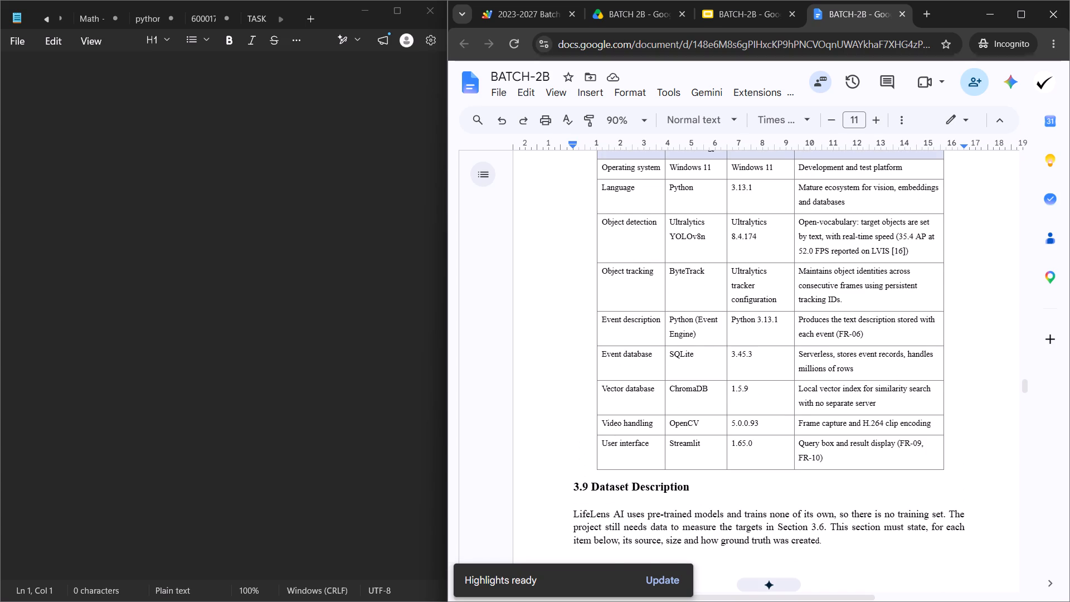
pyautogui.scroll(-6, 779, 302)
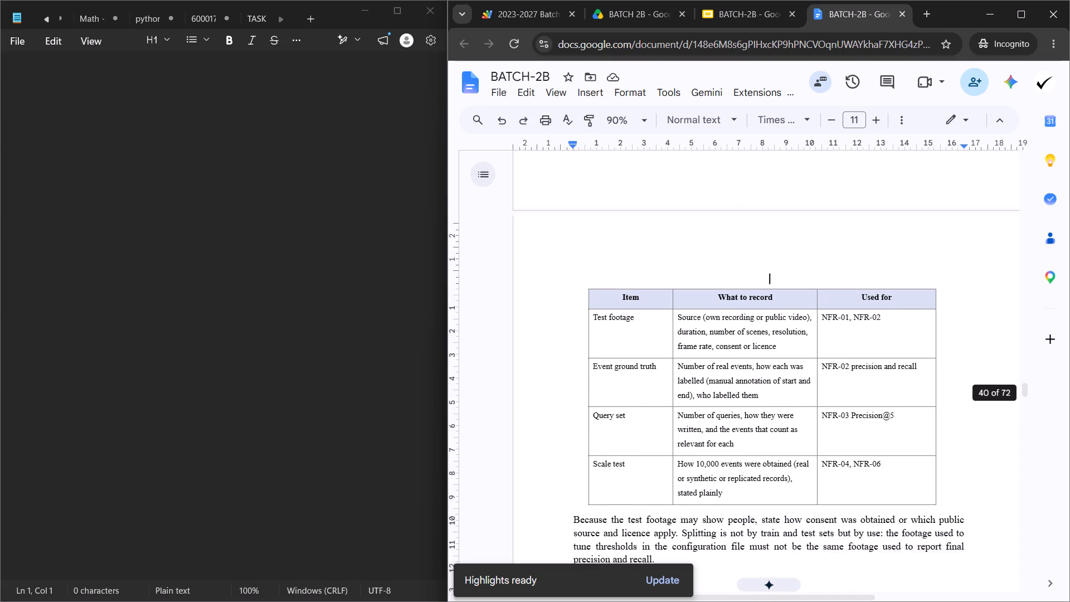
pyautogui.scroll(-3, 681, 371)
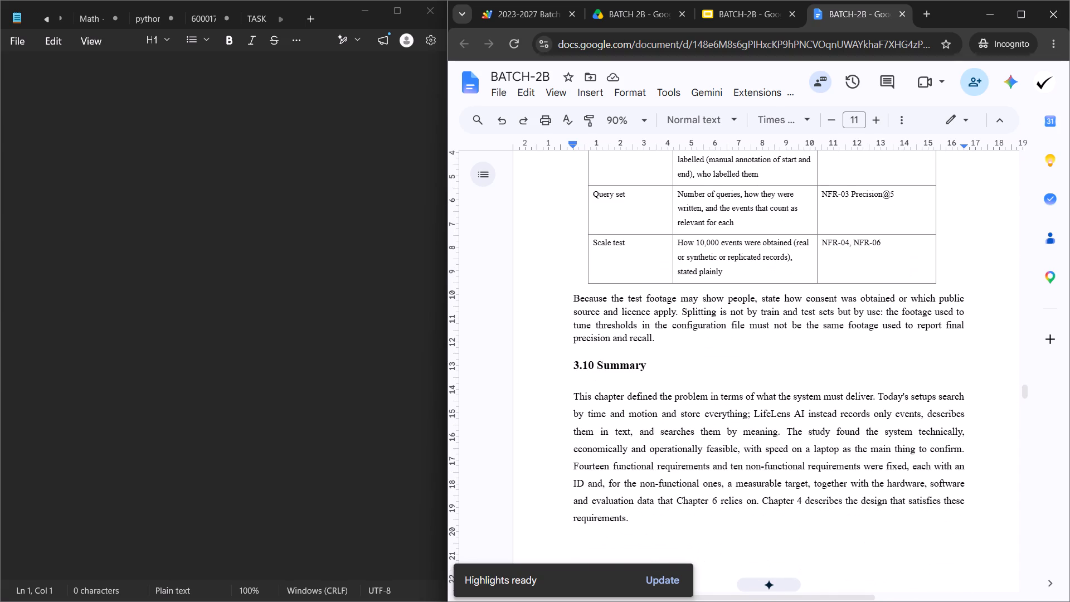
pyautogui.scroll(-1, 655, 402)
pyautogui.scroll(1, 645, 390)
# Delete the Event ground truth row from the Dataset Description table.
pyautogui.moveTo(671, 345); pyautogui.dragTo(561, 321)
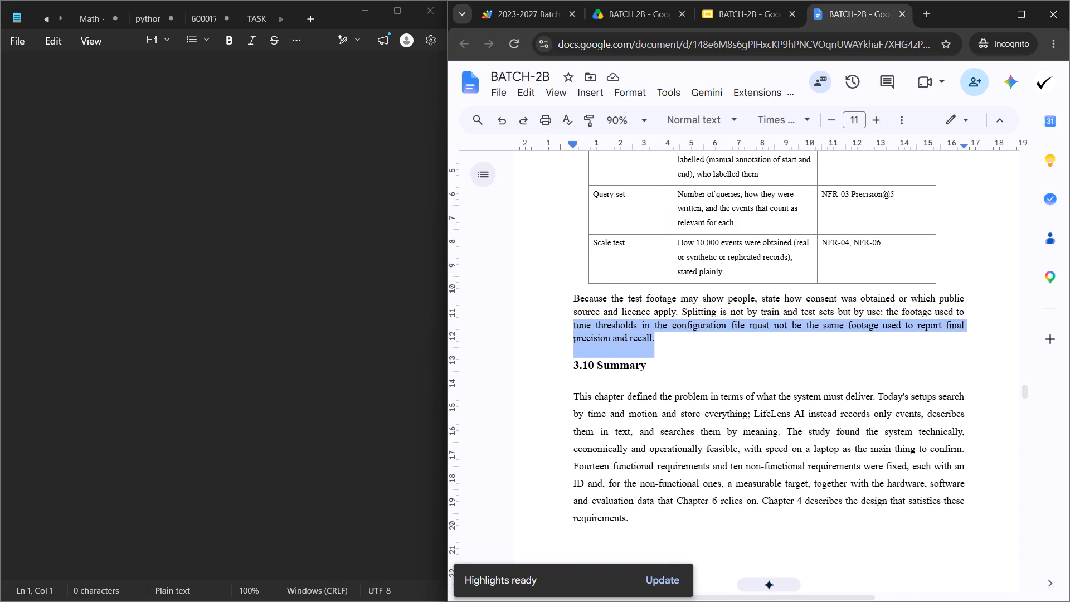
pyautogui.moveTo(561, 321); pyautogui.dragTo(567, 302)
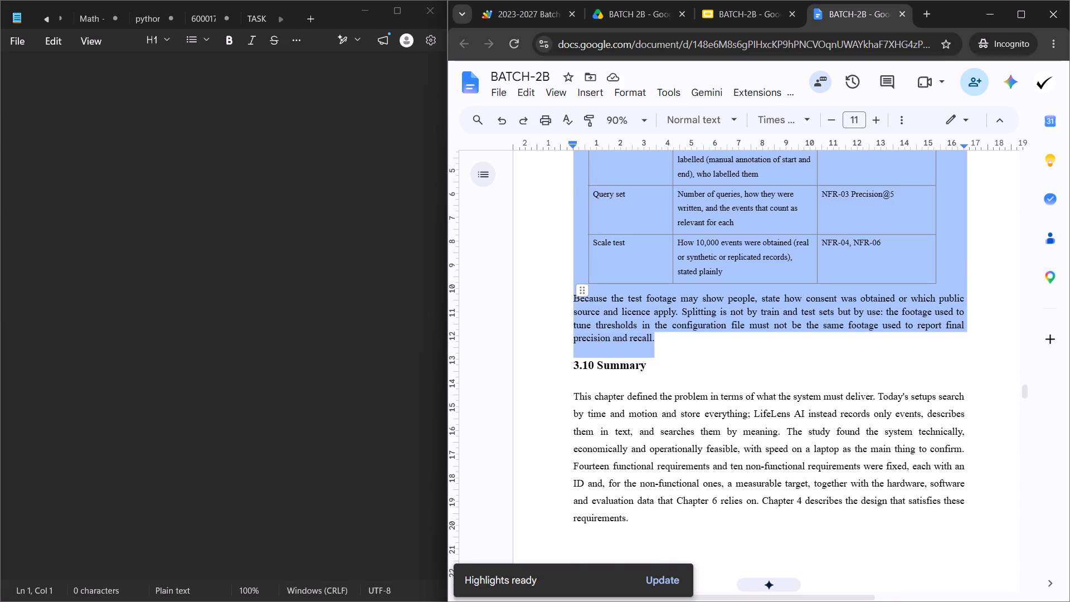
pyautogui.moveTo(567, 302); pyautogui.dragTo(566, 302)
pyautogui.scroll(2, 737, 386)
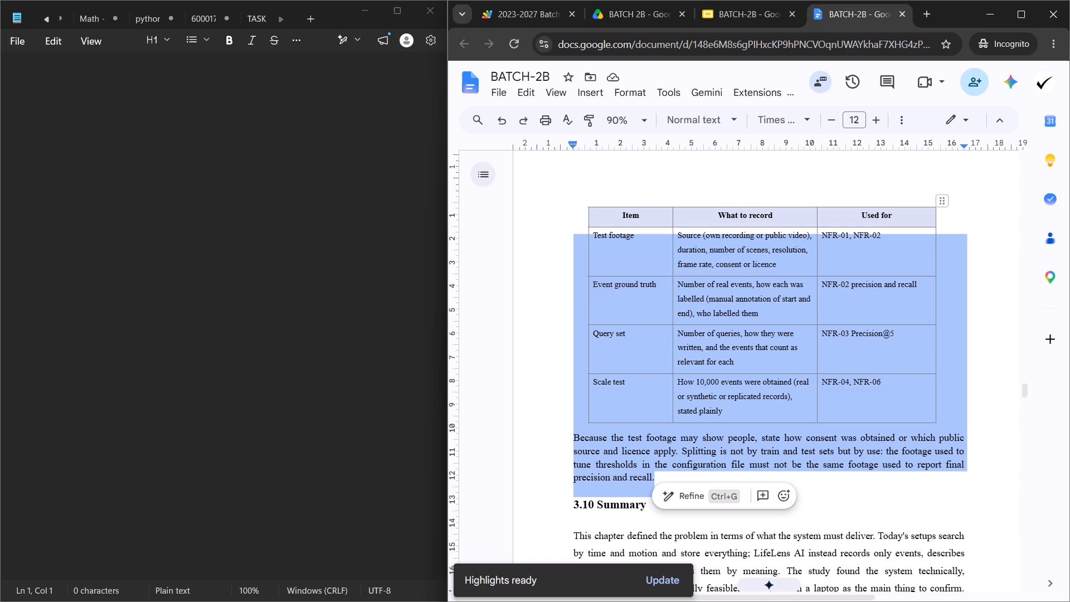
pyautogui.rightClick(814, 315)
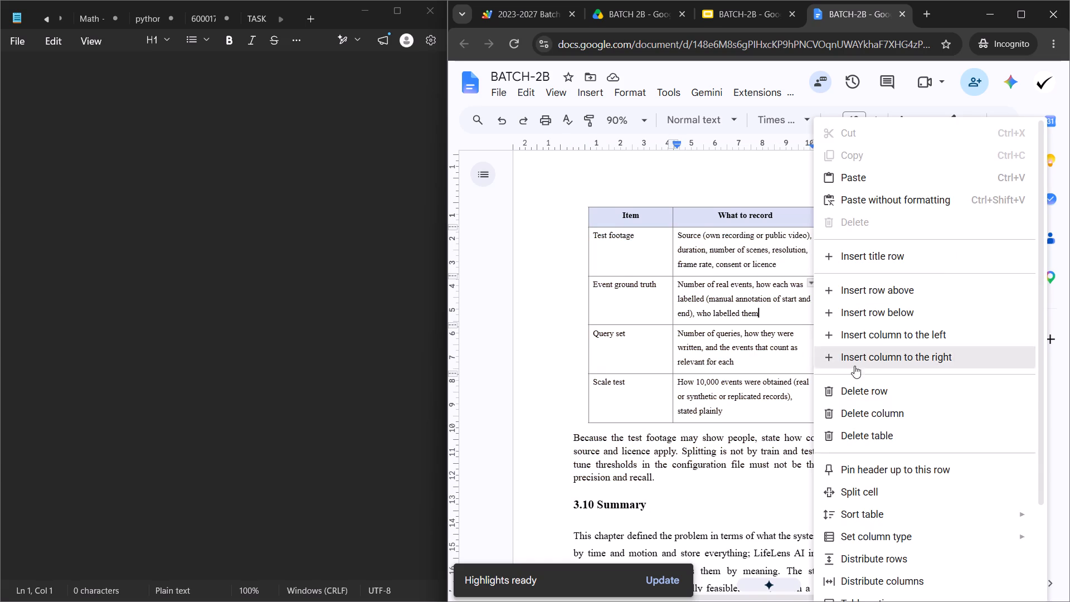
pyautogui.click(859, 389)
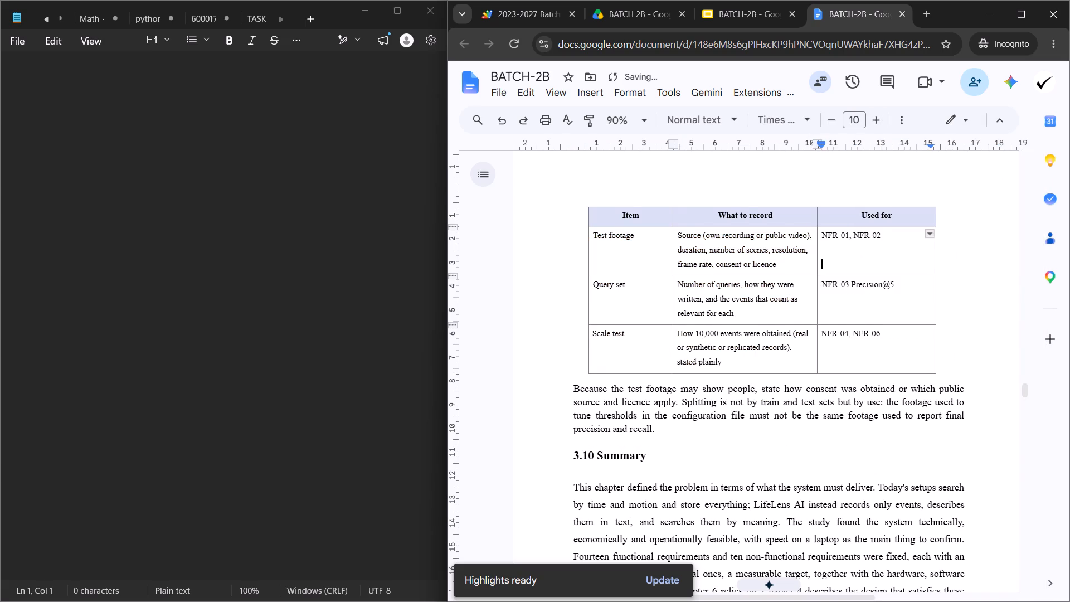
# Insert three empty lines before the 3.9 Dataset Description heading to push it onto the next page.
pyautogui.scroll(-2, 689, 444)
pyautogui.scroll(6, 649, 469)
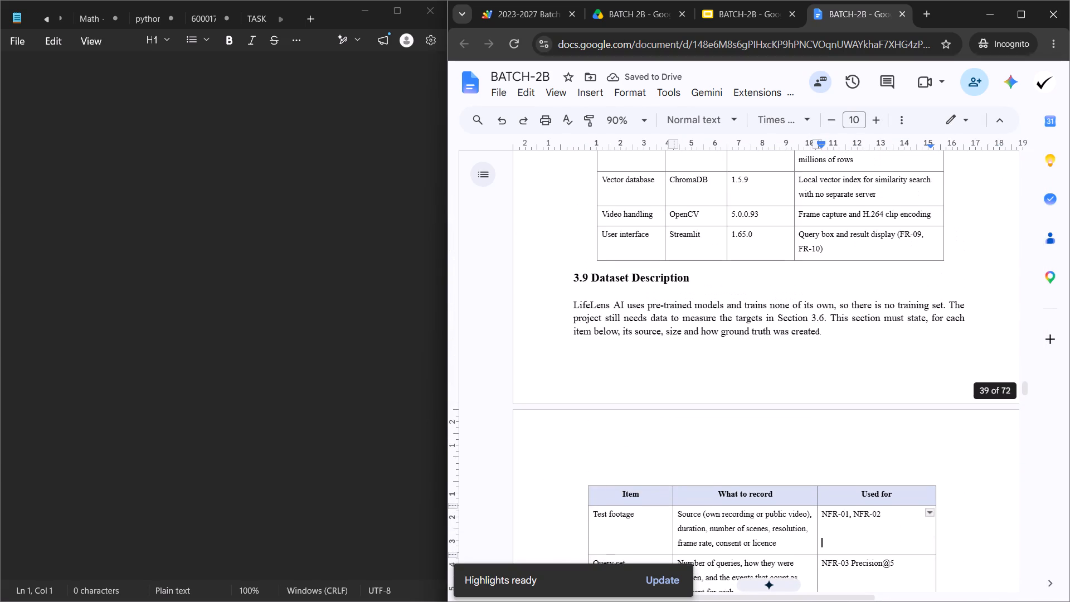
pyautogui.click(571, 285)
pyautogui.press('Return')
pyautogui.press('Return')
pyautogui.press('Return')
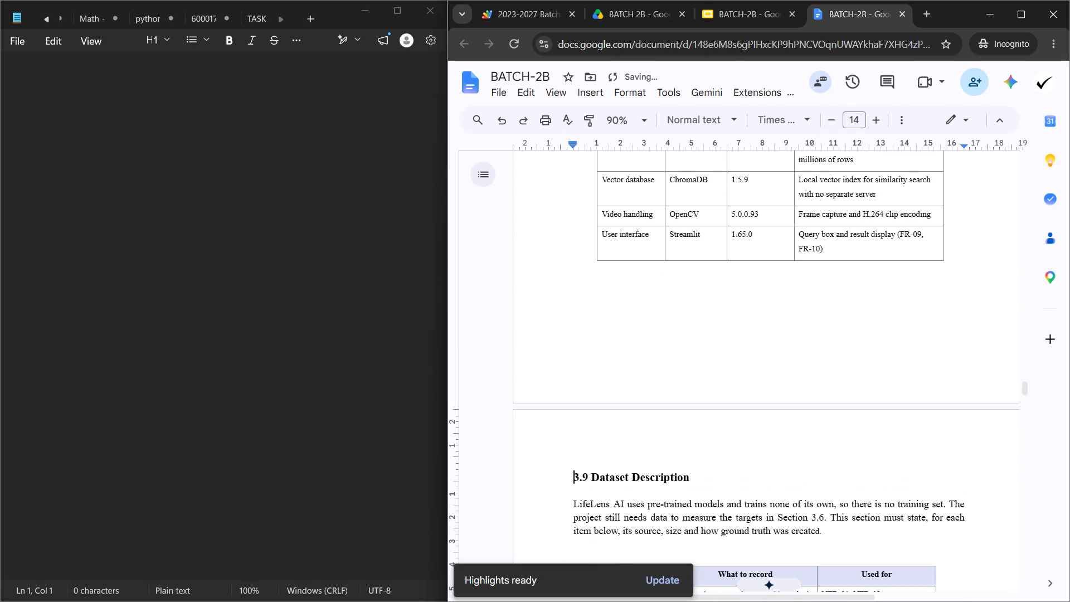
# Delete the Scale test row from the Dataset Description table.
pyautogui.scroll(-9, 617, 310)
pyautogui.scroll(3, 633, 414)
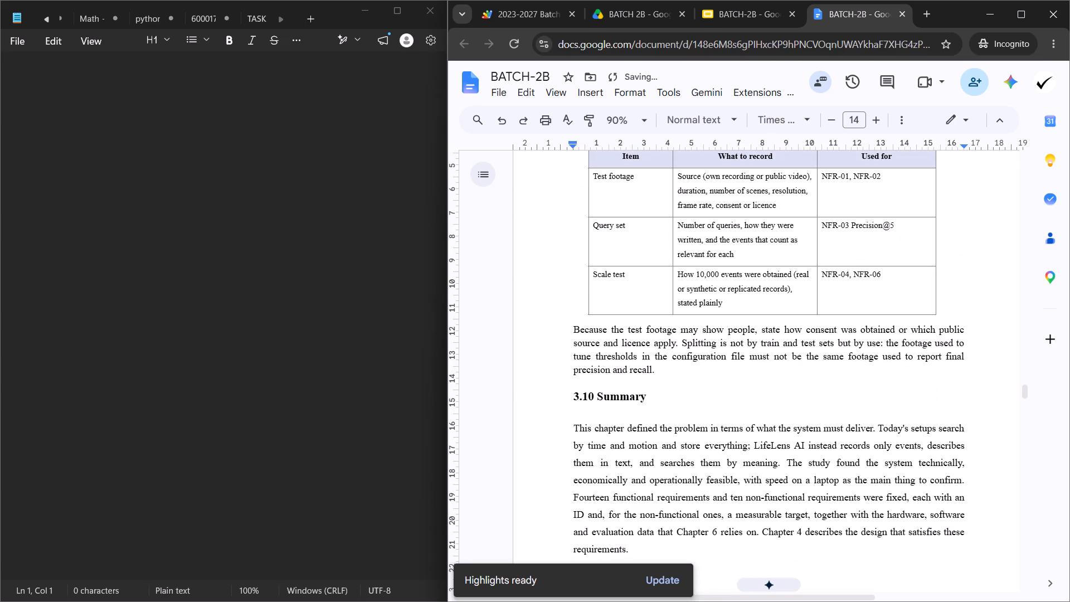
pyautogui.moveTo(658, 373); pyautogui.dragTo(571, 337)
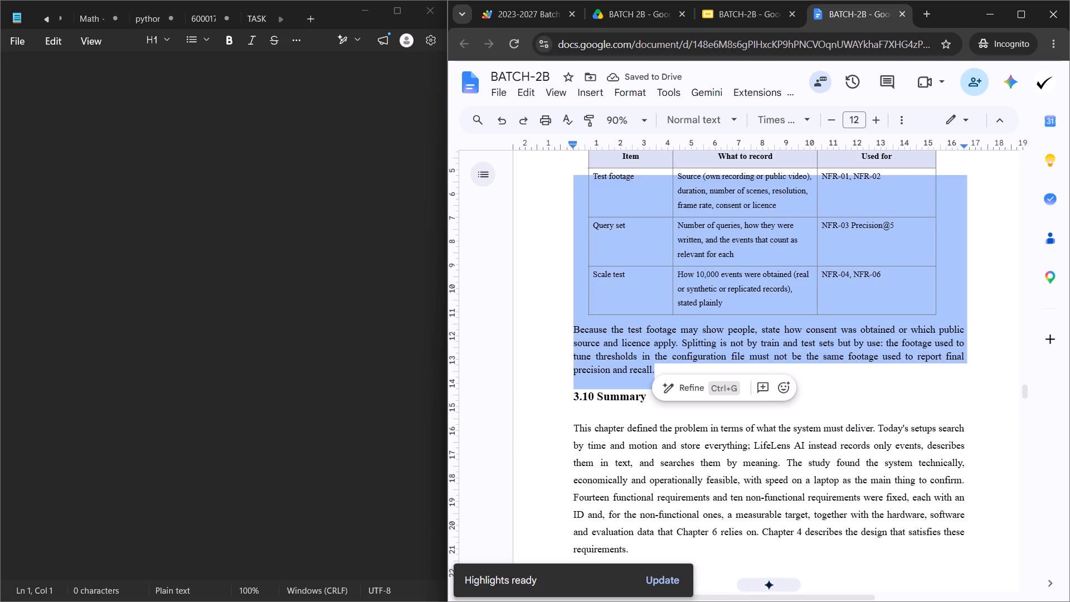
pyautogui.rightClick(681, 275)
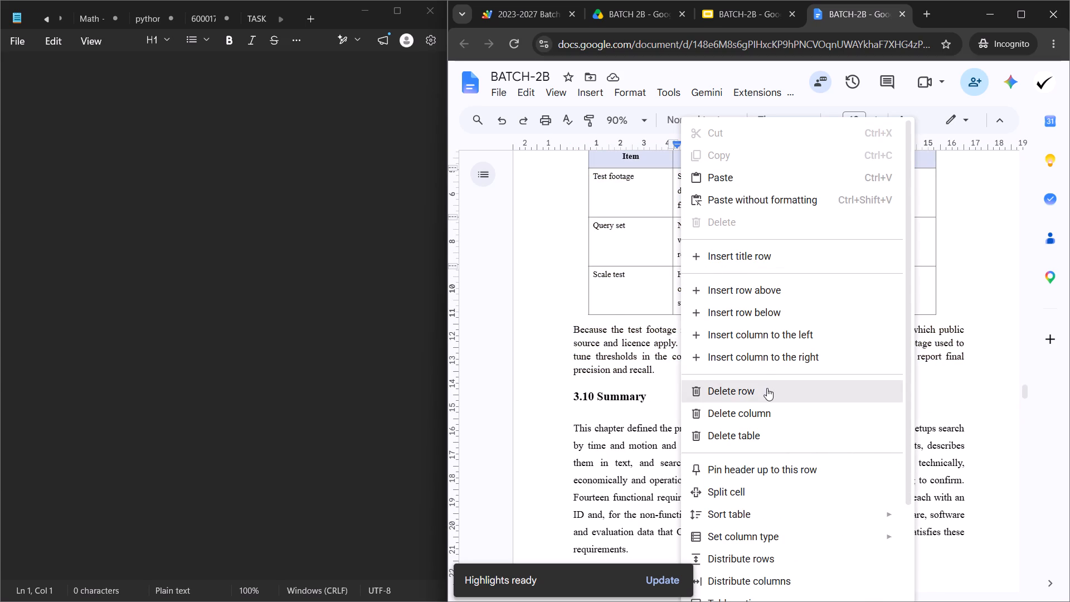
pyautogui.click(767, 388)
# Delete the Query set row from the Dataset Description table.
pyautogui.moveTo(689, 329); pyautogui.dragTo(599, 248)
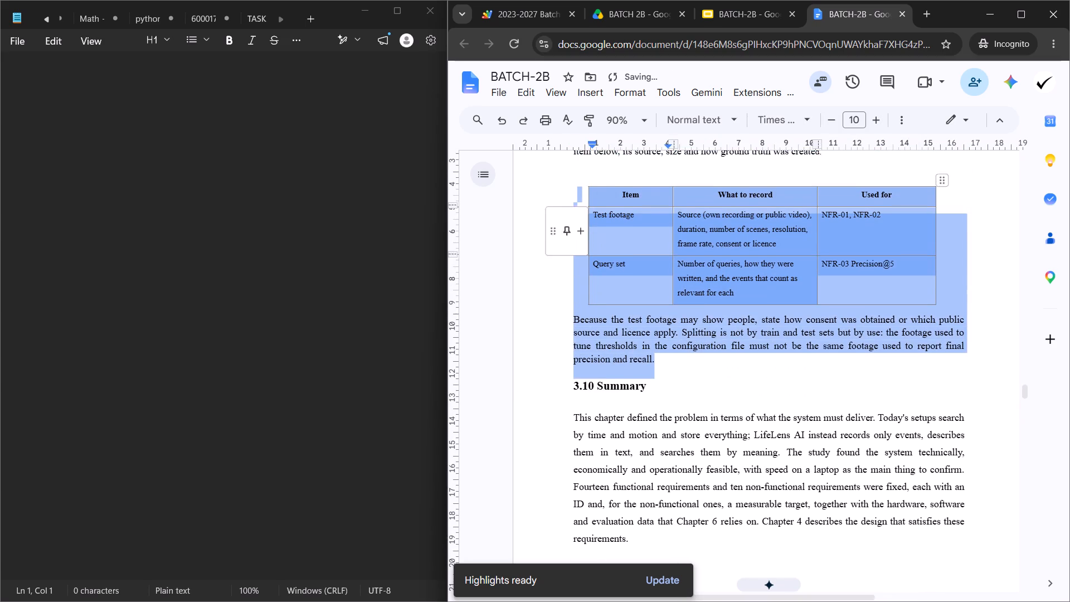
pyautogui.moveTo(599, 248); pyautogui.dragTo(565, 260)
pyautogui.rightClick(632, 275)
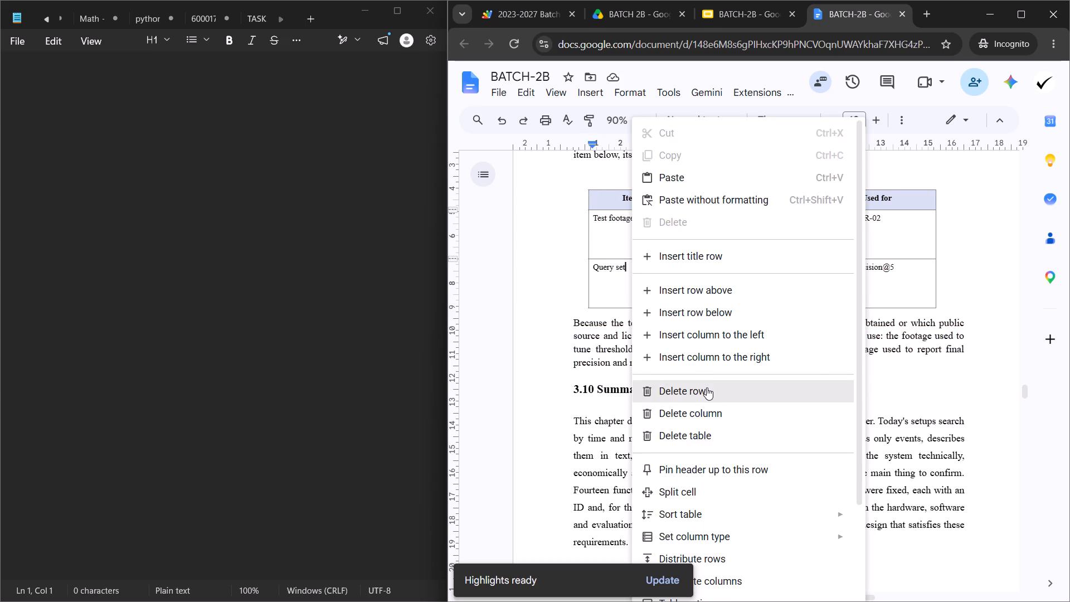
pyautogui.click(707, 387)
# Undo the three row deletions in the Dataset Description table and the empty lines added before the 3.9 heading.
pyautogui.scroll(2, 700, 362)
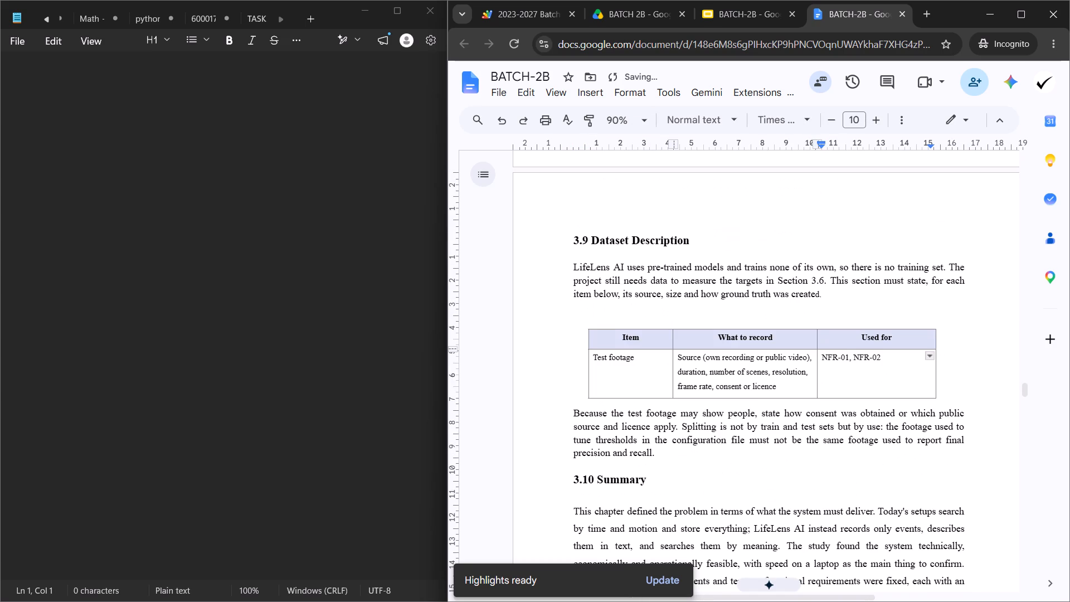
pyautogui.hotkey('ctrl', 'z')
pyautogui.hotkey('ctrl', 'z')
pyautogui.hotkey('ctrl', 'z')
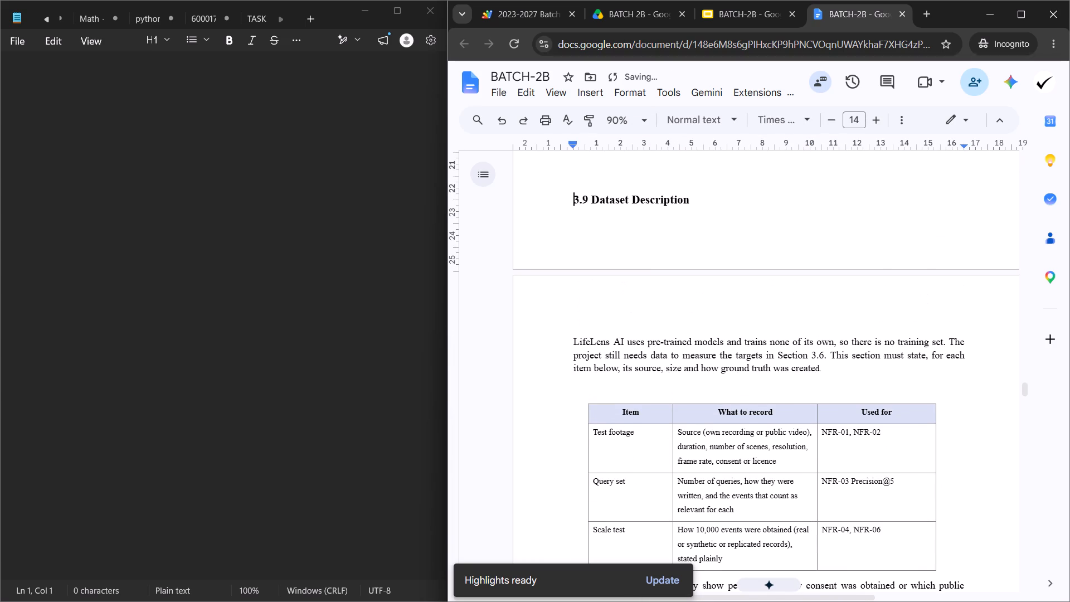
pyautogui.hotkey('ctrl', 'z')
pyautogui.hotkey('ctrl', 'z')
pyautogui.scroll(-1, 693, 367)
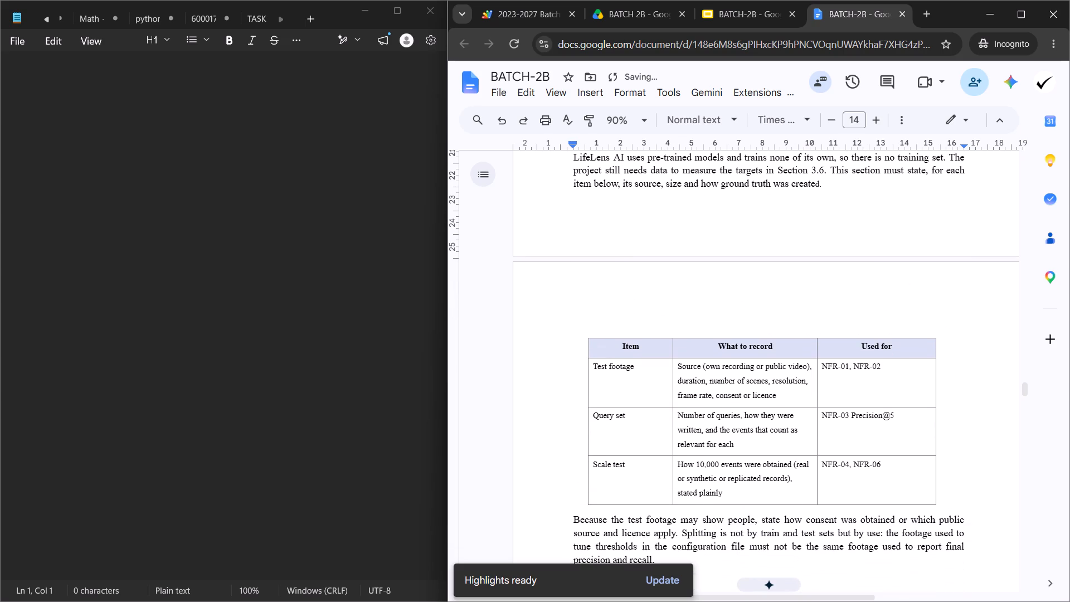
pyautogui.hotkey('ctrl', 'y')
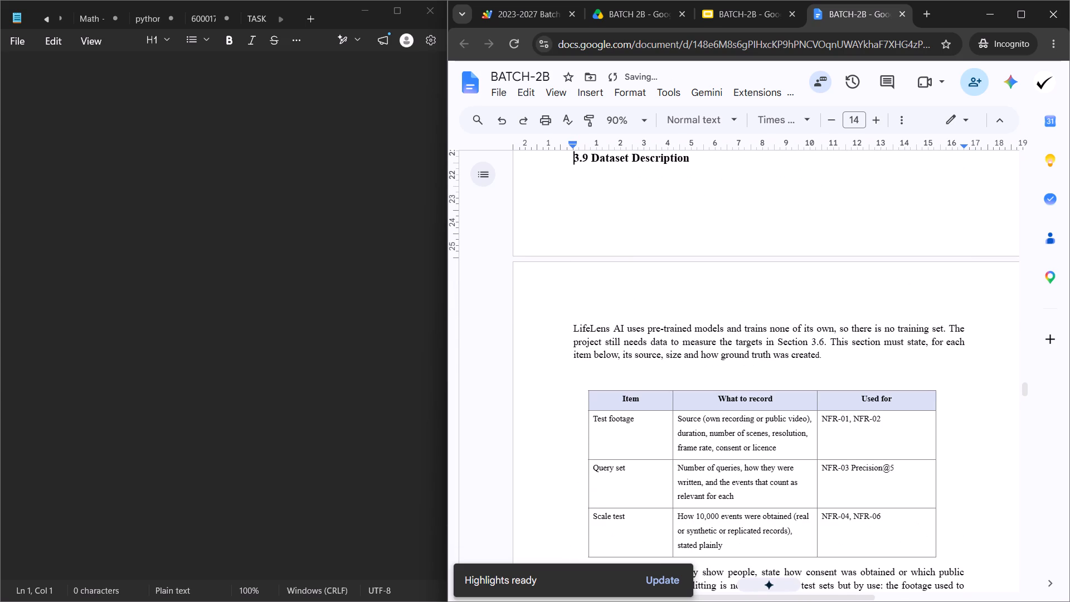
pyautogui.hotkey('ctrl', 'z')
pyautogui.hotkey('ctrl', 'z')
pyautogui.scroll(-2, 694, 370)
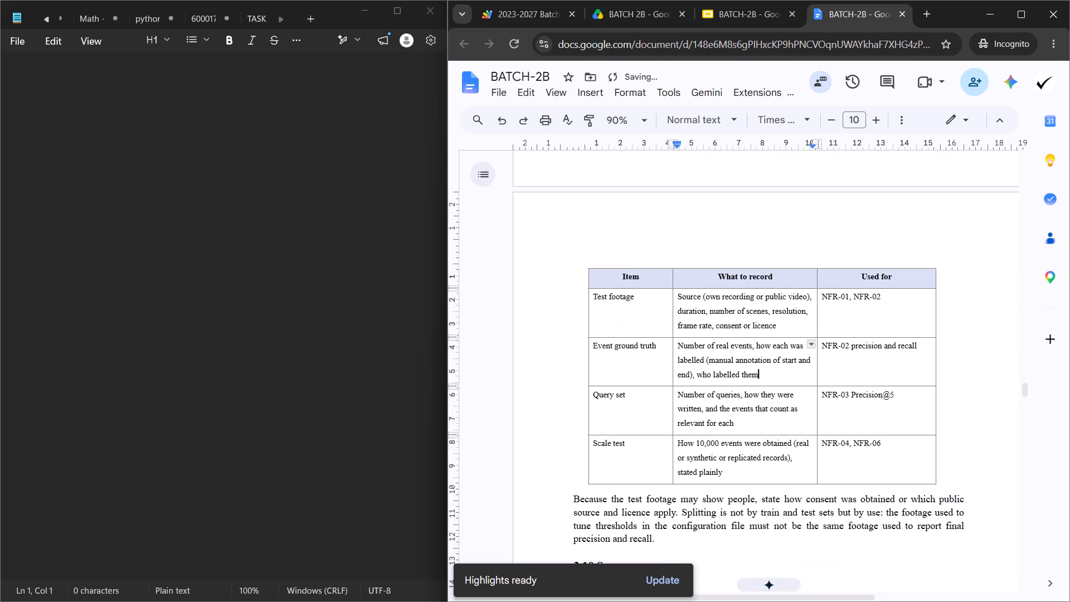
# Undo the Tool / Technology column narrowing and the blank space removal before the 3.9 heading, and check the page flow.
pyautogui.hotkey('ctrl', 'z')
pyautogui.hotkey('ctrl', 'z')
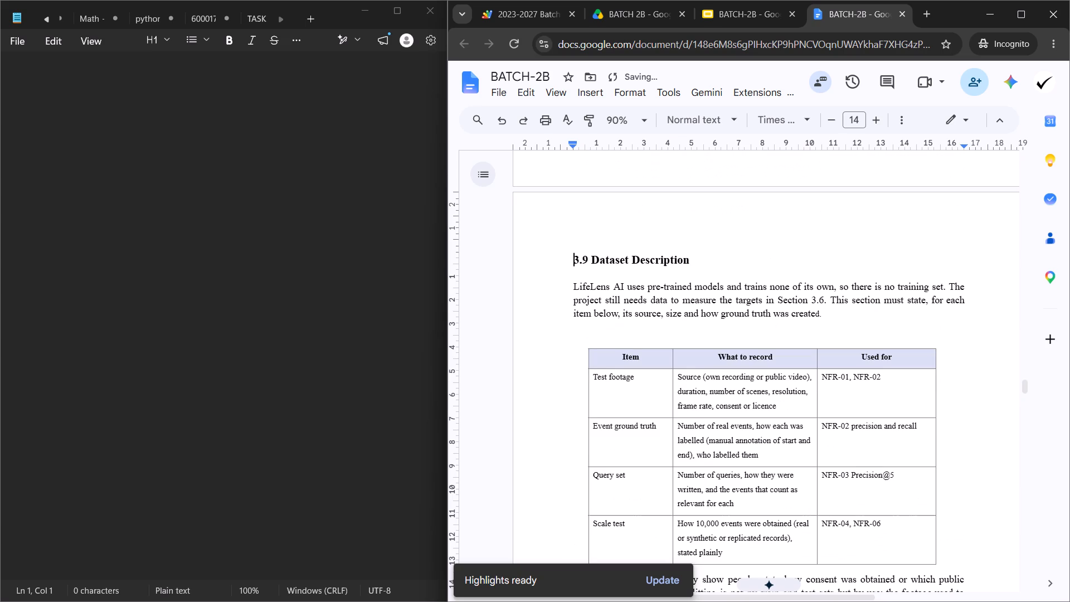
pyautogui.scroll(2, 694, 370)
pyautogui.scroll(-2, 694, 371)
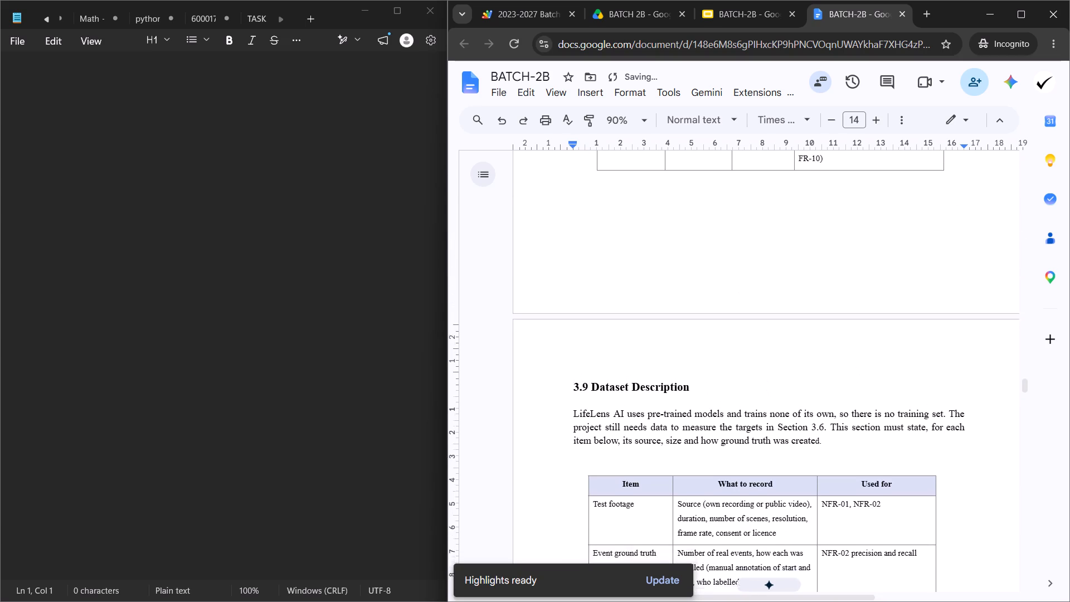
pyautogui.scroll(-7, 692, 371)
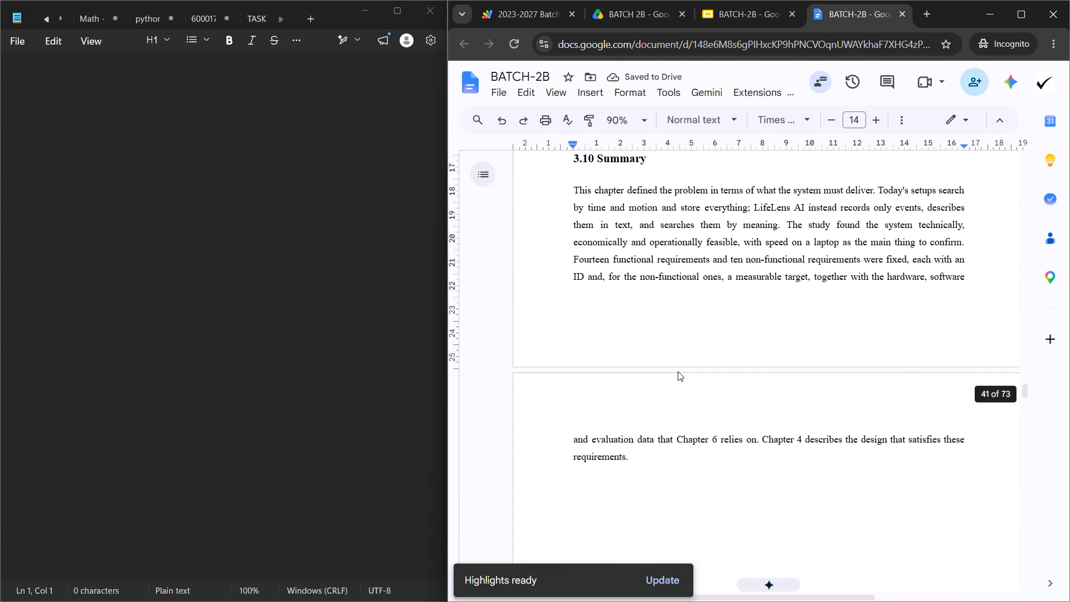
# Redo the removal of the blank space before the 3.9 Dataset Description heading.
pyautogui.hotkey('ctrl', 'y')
# Set the line spacing of the test footage consent paragraph below the Dataset Description table to 1.5.
pyautogui.scroll(-3, 675, 370)
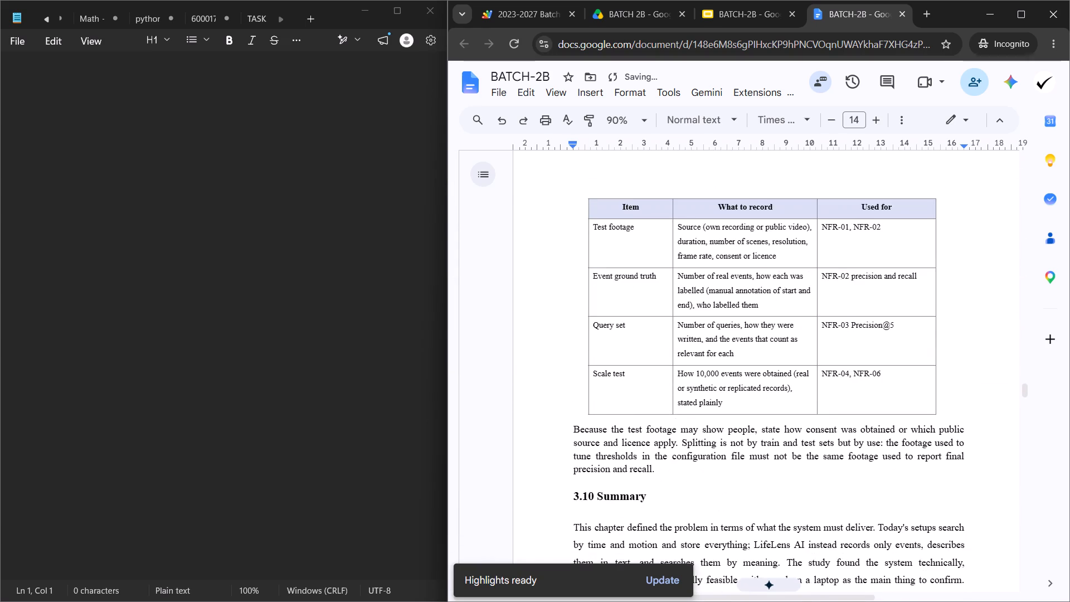
pyautogui.scroll(-2, 670, 366)
pyautogui.moveTo(654, 329); pyautogui.dragTo(576, 297)
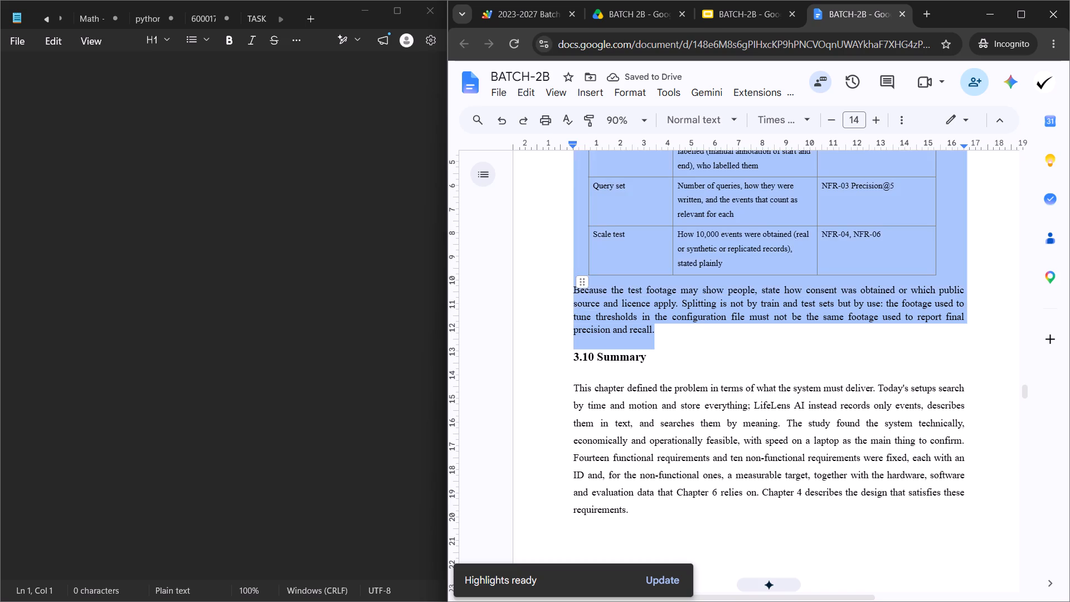
pyautogui.moveTo(576, 297); pyautogui.dragTo(573, 293)
pyautogui.click(898, 120)
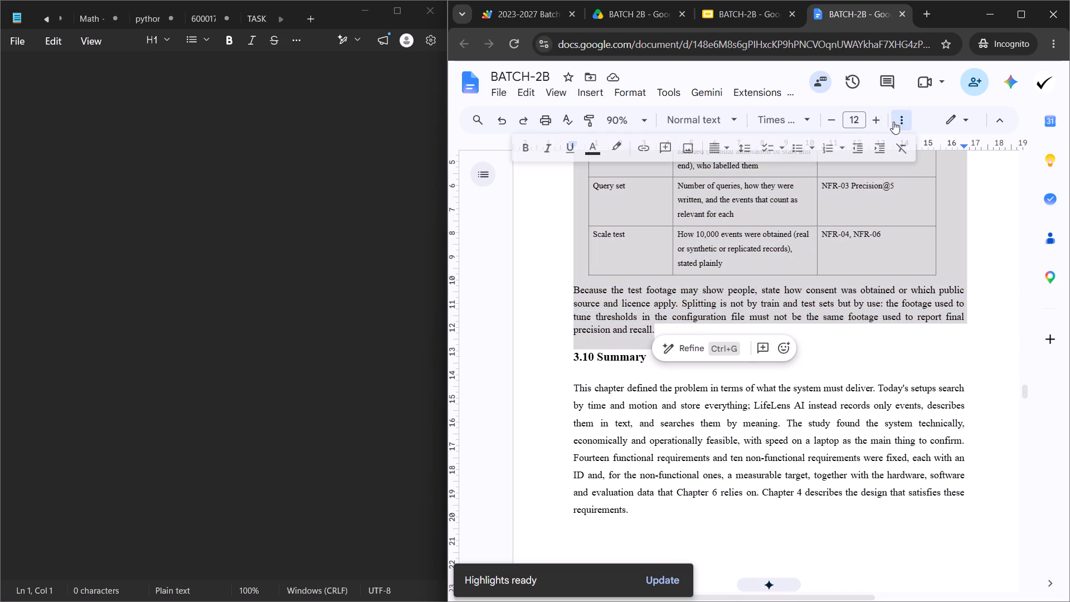
pyautogui.click(742, 151)
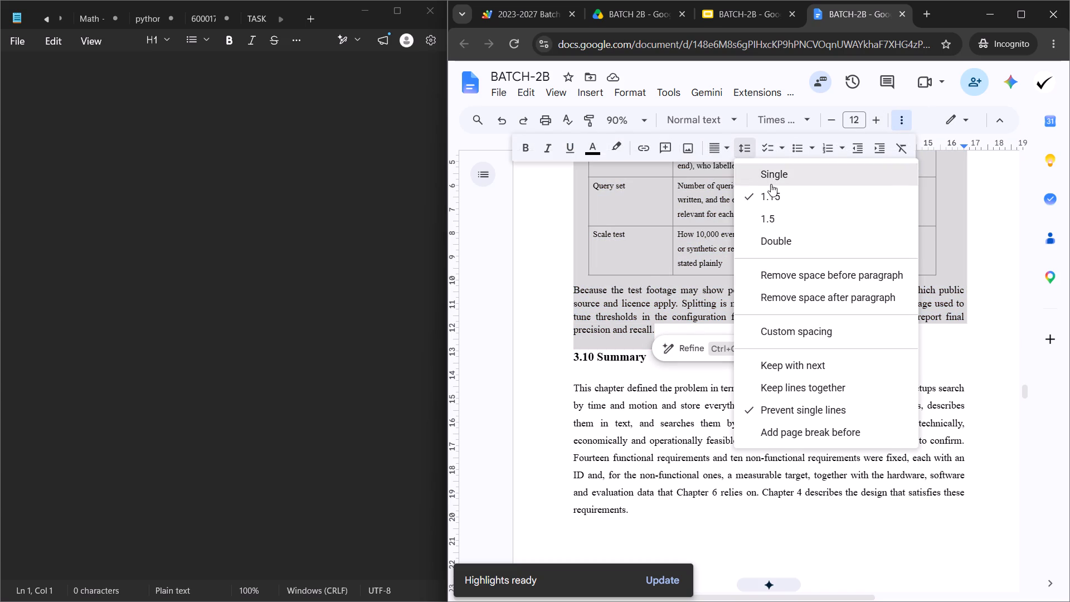
pyautogui.click(772, 218)
pyautogui.click(711, 299)
# Check the page flow from section 3.9 Dataset Description through 3.10 Summary to the start of Chapter 4.
pyautogui.scroll(2, 695, 377)
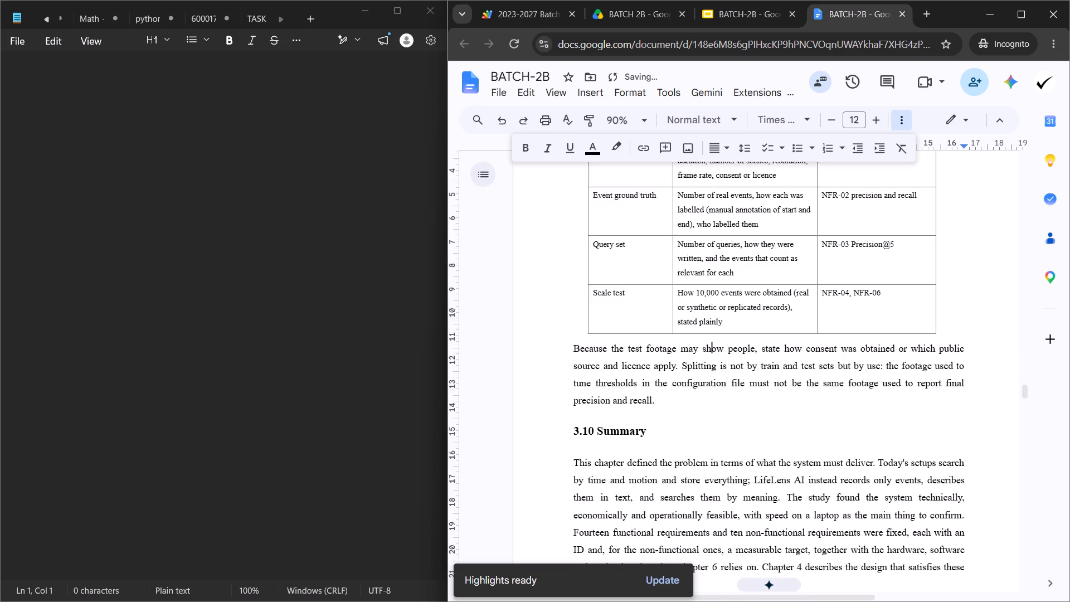
pyautogui.scroll(-5, 717, 341)
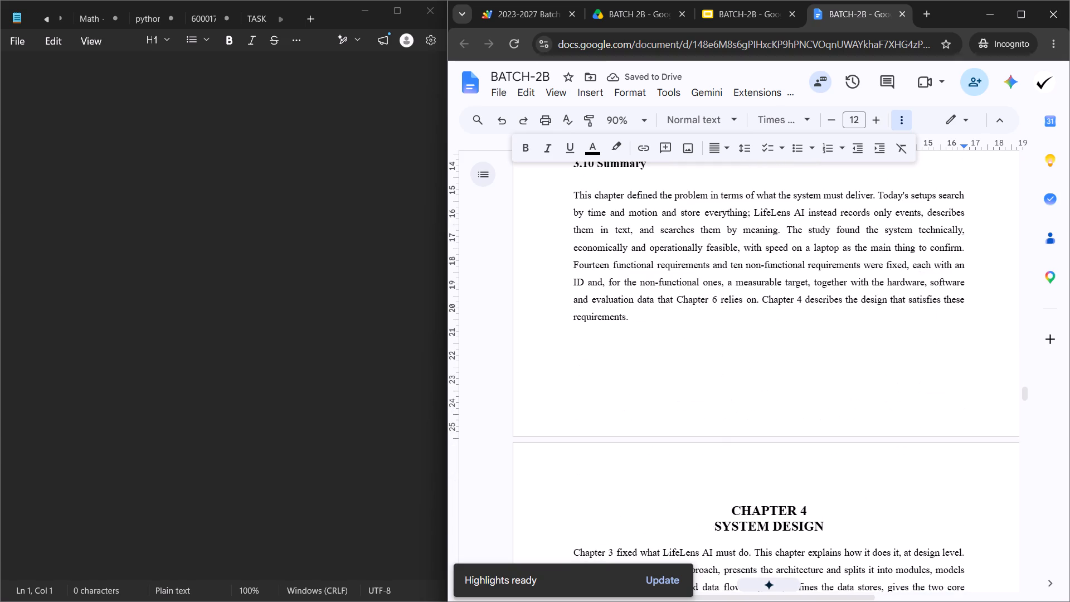
pyautogui.scroll(2, 671, 361)
pyautogui.scroll(7, 631, 336)
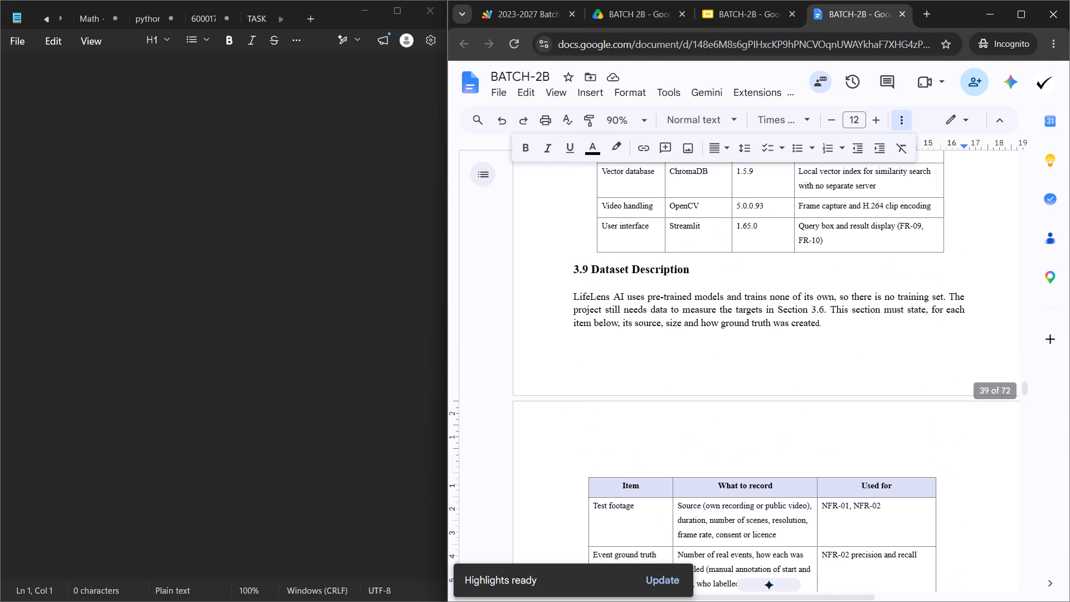
pyautogui.scroll(-10, 665, 378)
pyautogui.scroll(4, 660, 377)
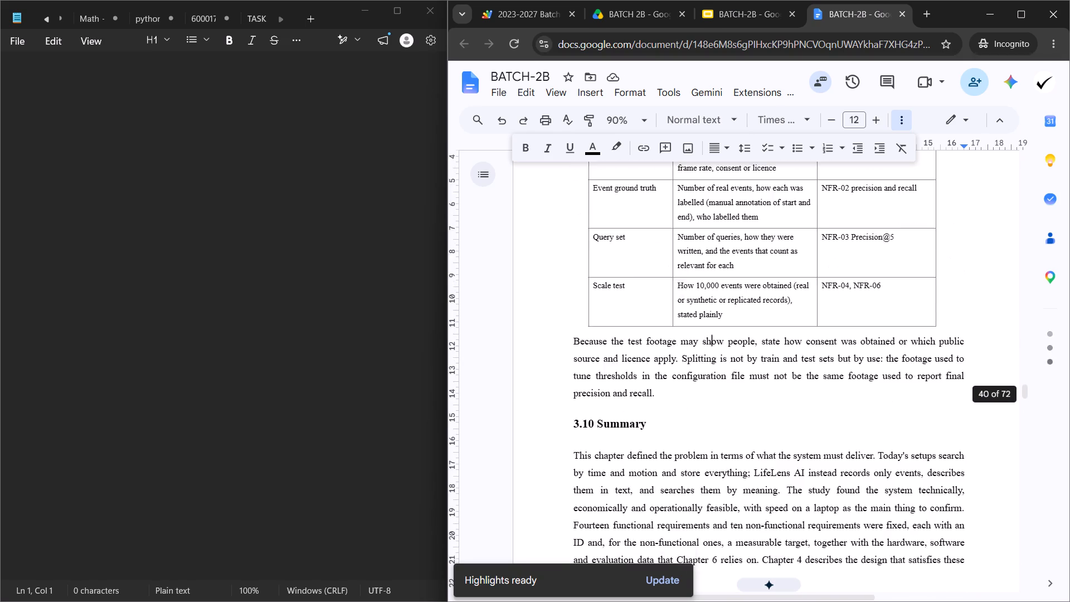
pyautogui.scroll(4, 660, 377)
pyautogui.click(712, 321)
pyautogui.scroll(-10, 703, 323)
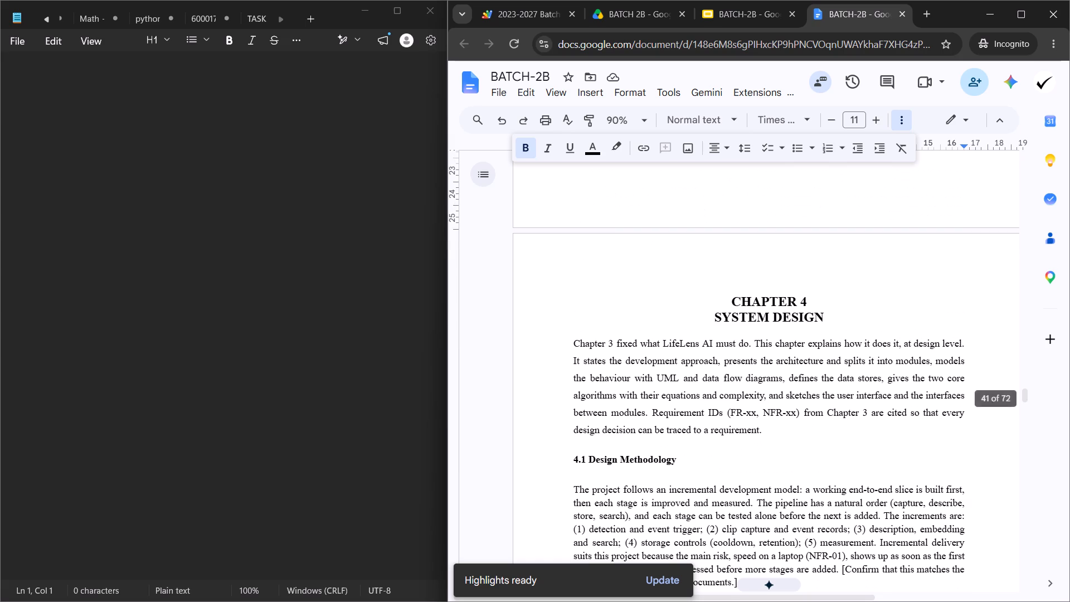
pyautogui.scroll(-3, 702, 327)
pyautogui.scroll(2, 696, 328)
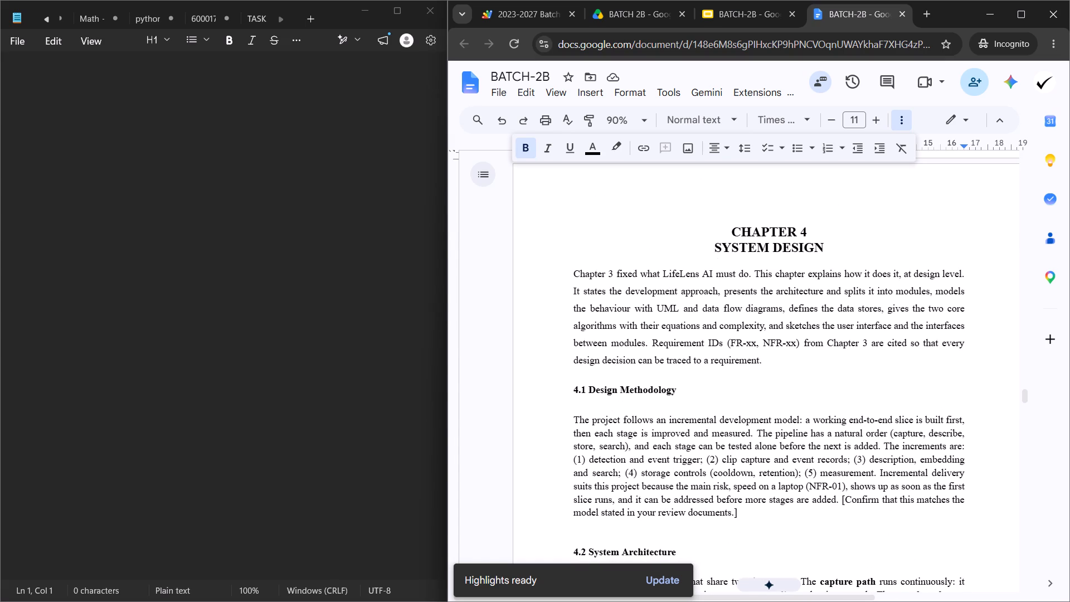
# Maximize the browser window and show the outline of the THESIS document tab beside Chapter 4.
pyautogui.moveTo(763, 358); pyautogui.dragTo(585, 277)
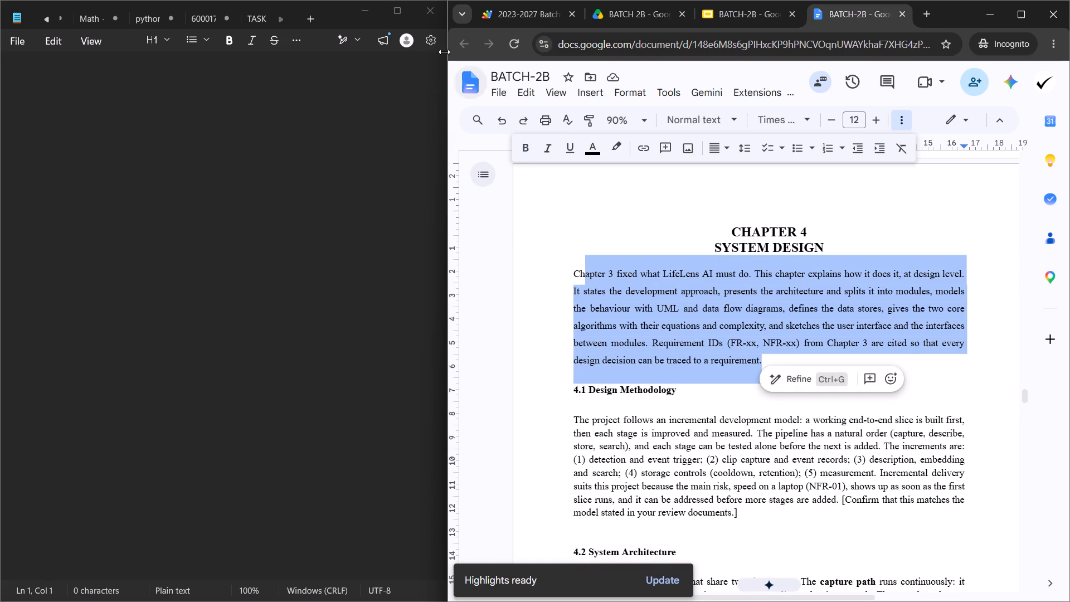
pyautogui.click(1022, 11)
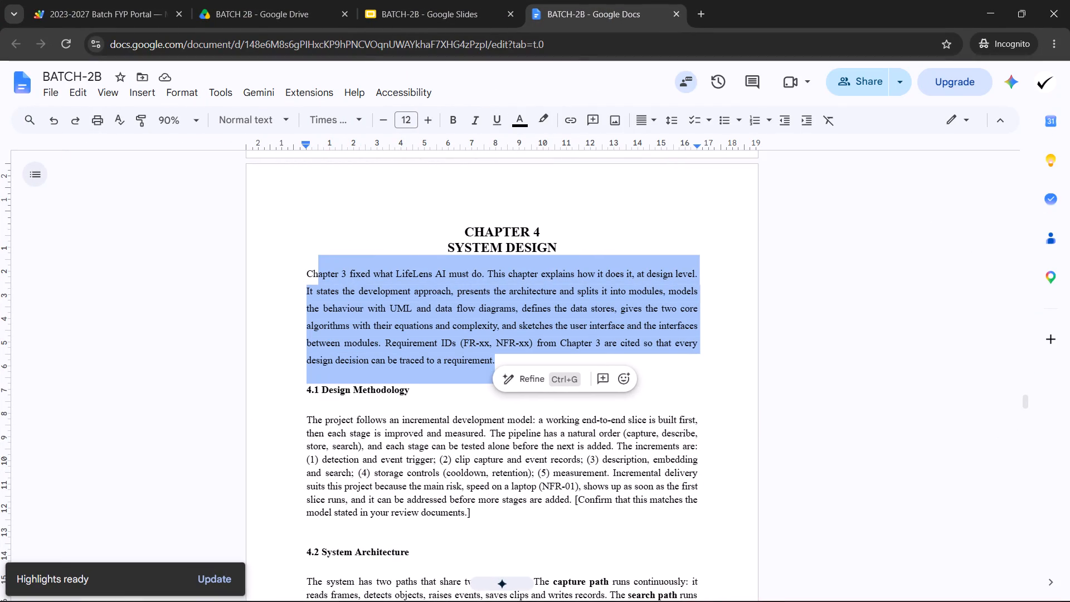
pyautogui.click(28, 175)
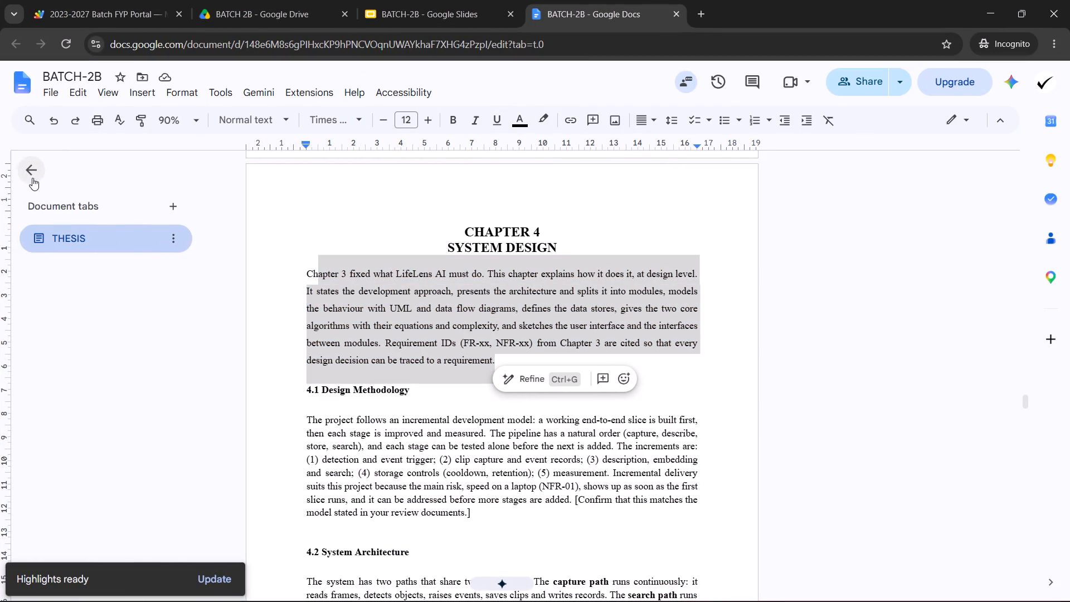
pyautogui.click(129, 235)
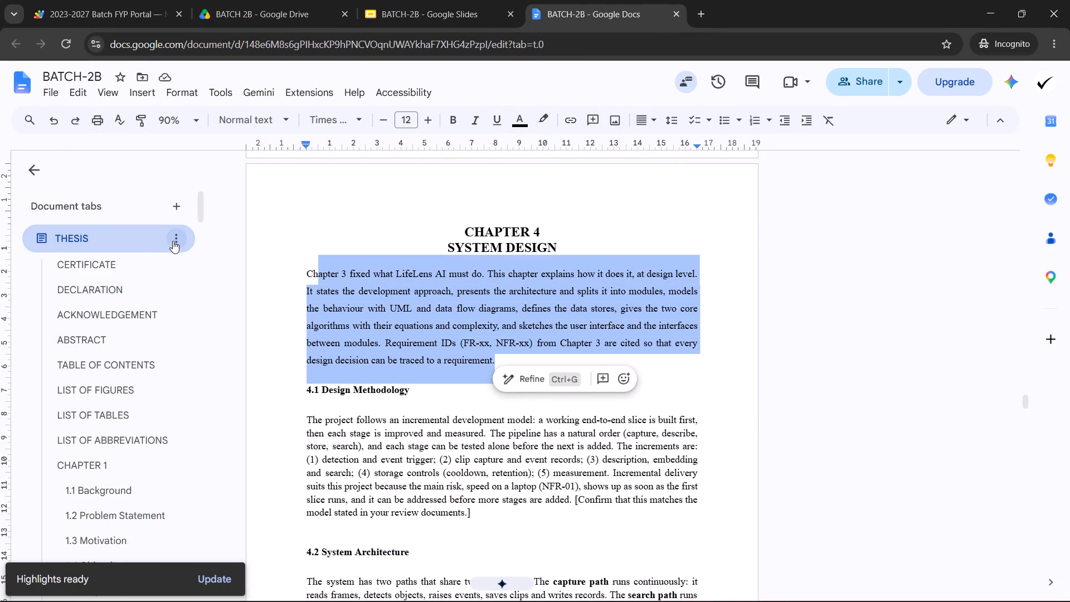
# Check the text formatting of Chapter 4's opening paragraph and the 4.1 Design Methodology heading.
pyautogui.click(333, 274)
pyautogui.moveTo(296, 269); pyautogui.dragTo(488, 350)
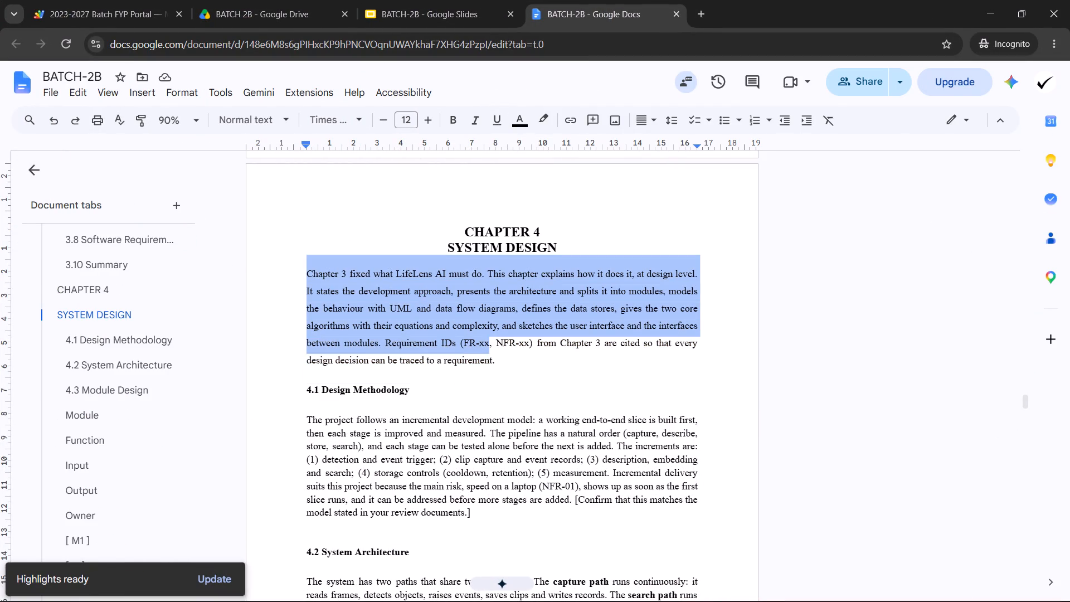
pyautogui.moveTo(488, 350); pyautogui.dragTo(498, 356)
pyautogui.click(414, 289)
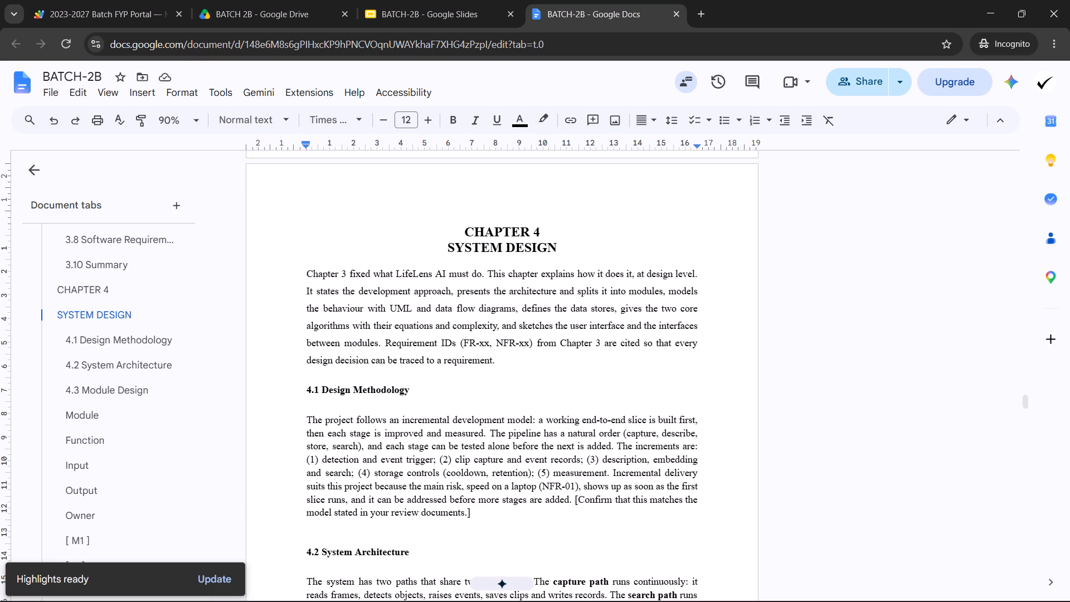
pyautogui.click(335, 411)
pyautogui.moveTo(307, 390); pyautogui.dragTo(419, 396)
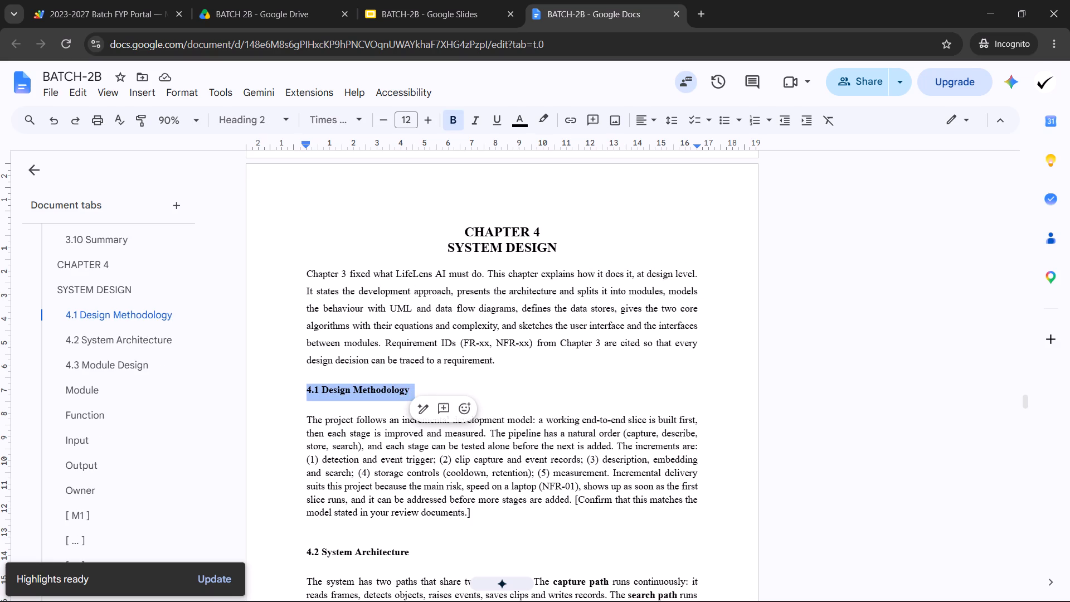
pyautogui.click(387, 383)
# Switch to the BATCH-2B template in Word and check the formatting of its 4.1 Design Methodology heading.
pyautogui.scroll(-1, 395, 324)
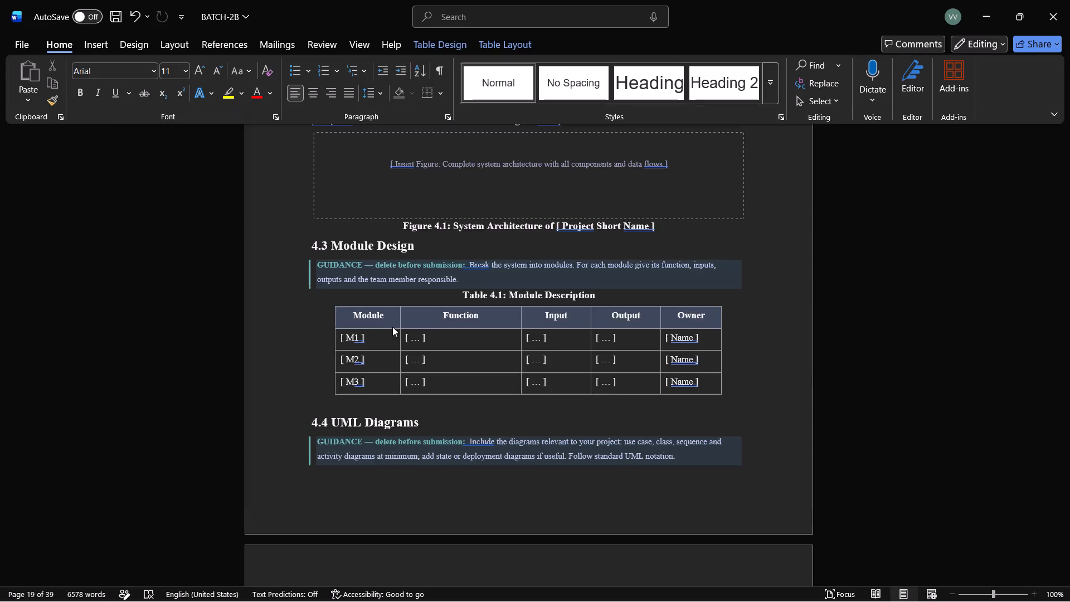
pyautogui.scroll(-8, 395, 323)
pyautogui.scroll(12, 398, 370)
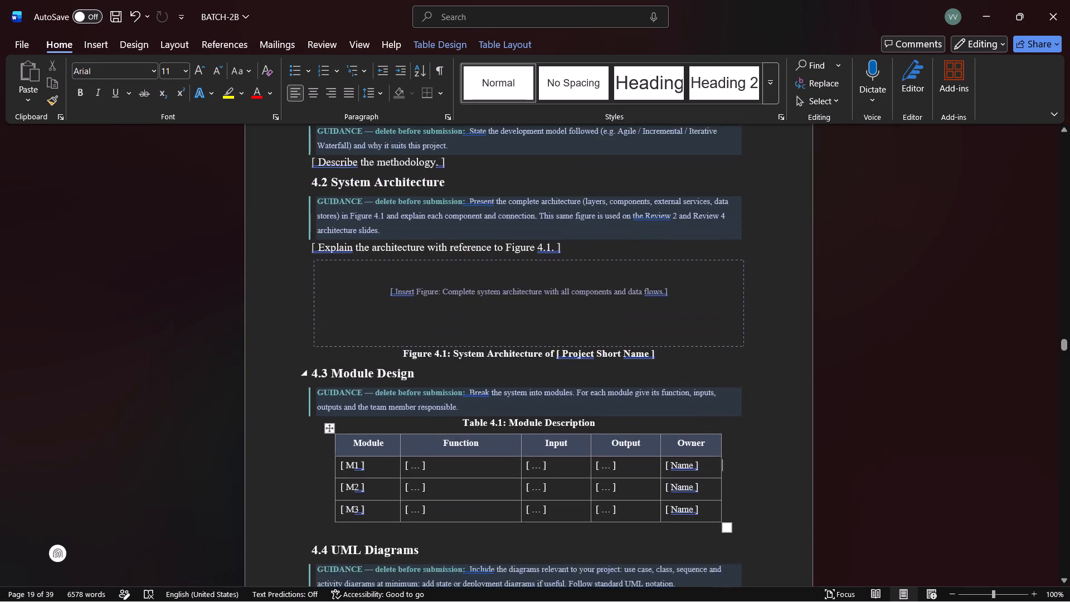
pyautogui.scroll(9, 394, 372)
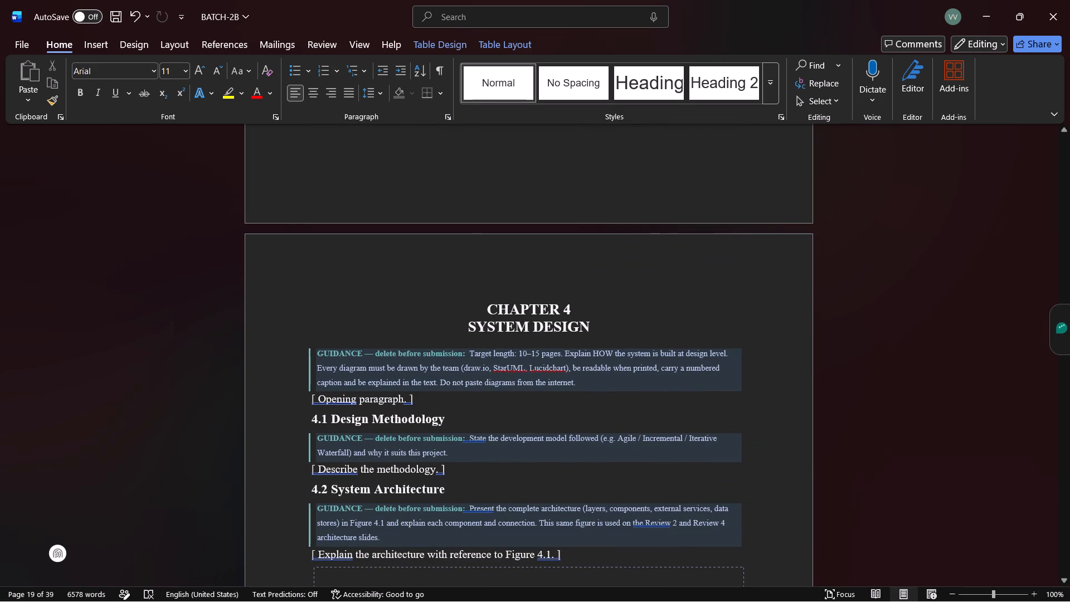
pyautogui.doubleClick(351, 426)
pyautogui.click(341, 419)
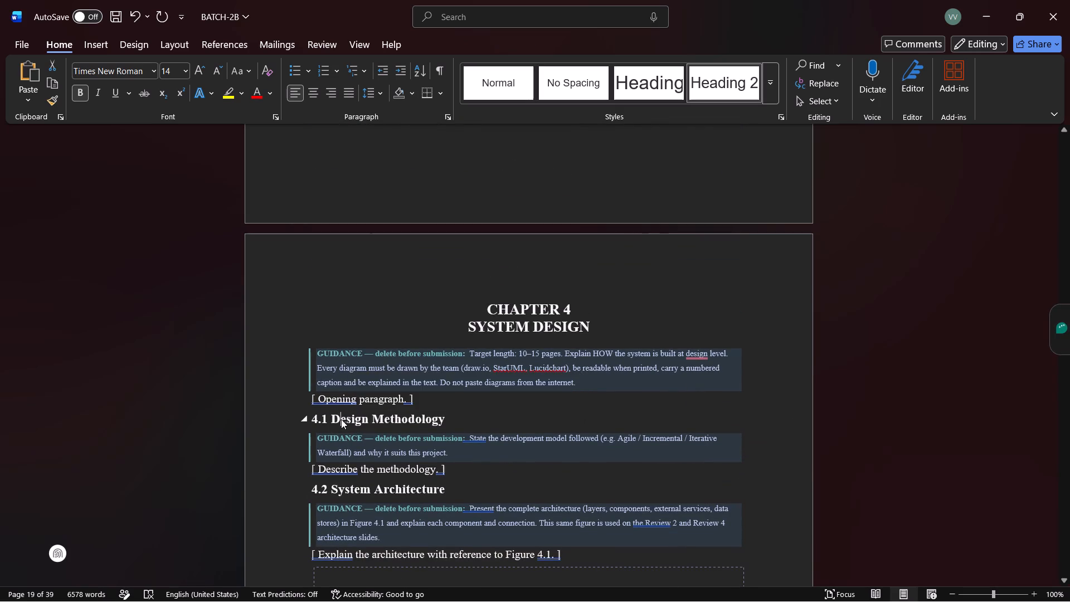
# Back in the Google Docs report, set the 4.1 Design Methodology heading's font size to 14.
pyautogui.tripleClick(346, 314)
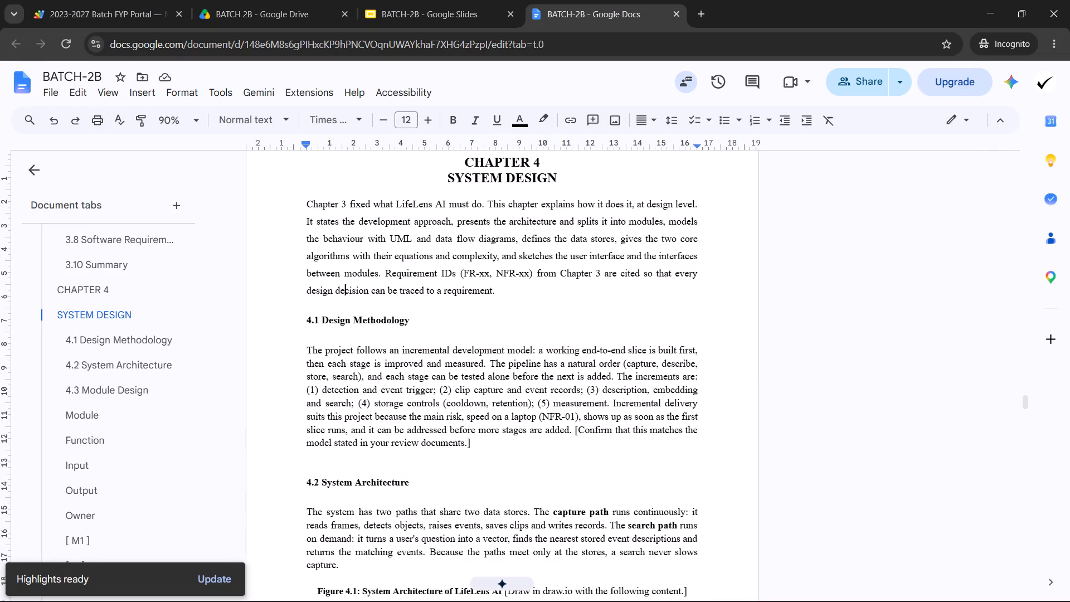
pyautogui.tripleClick(346, 322)
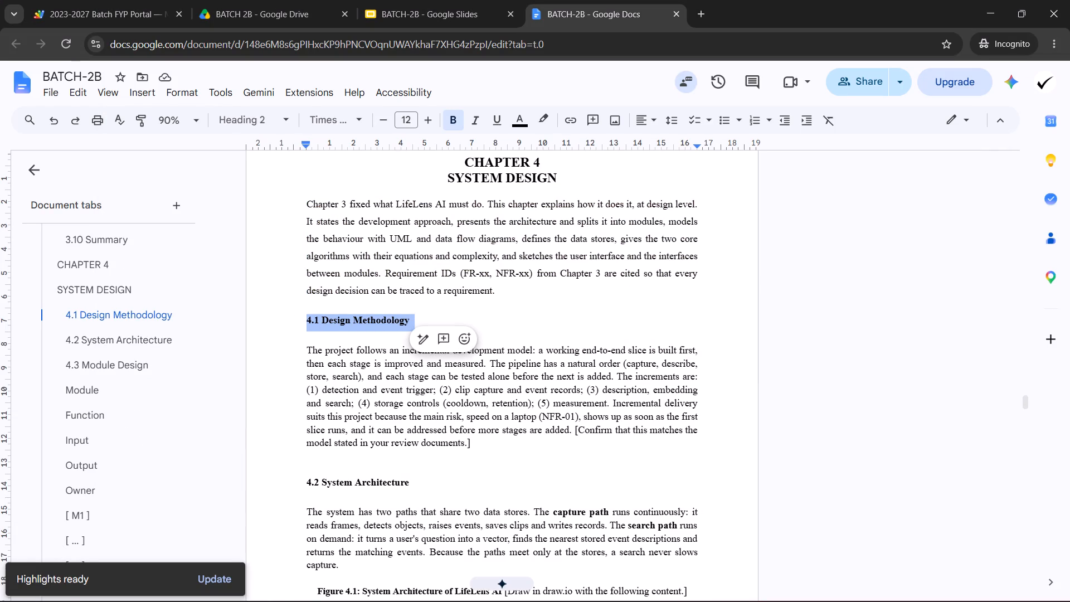
pyautogui.click(406, 123)
pyautogui.click(414, 259)
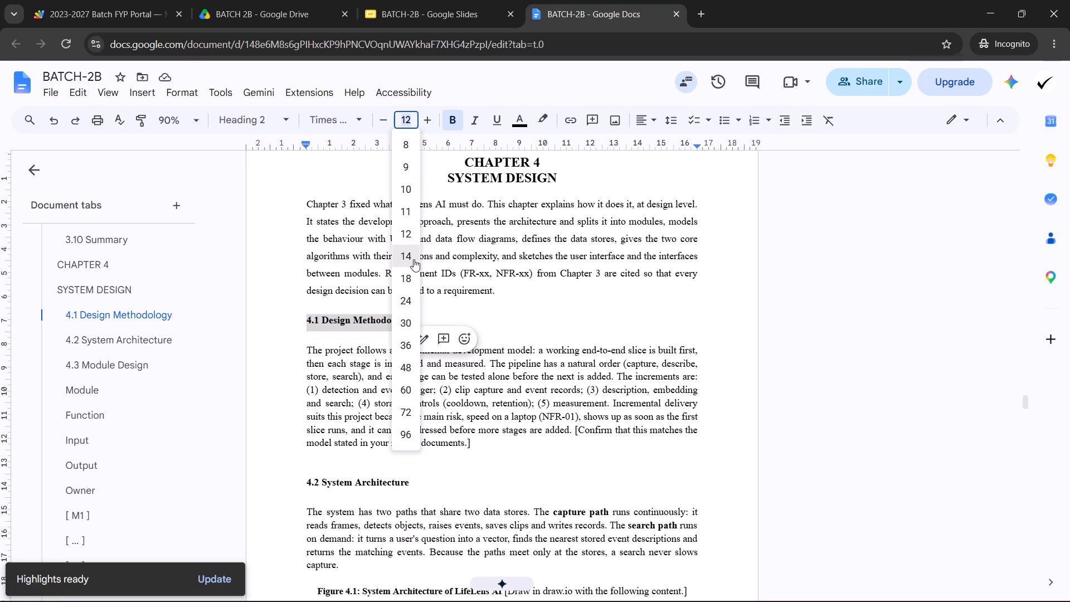
# Delete the bracketed note about confirming the model against the review documents from the end of the 4.1 Design Methodology paragraph.
pyautogui.scroll(-2, 417, 255)
pyautogui.moveTo(493, 308); pyautogui.dragTo(351, 237)
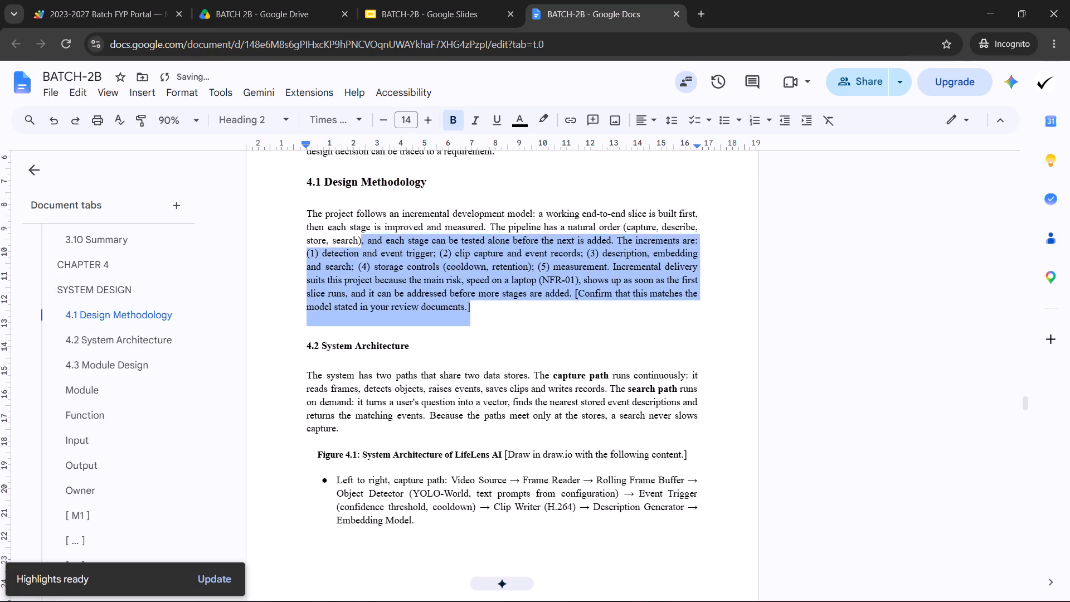
pyautogui.moveTo(351, 237); pyautogui.dragTo(315, 220)
pyautogui.click(409, 289)
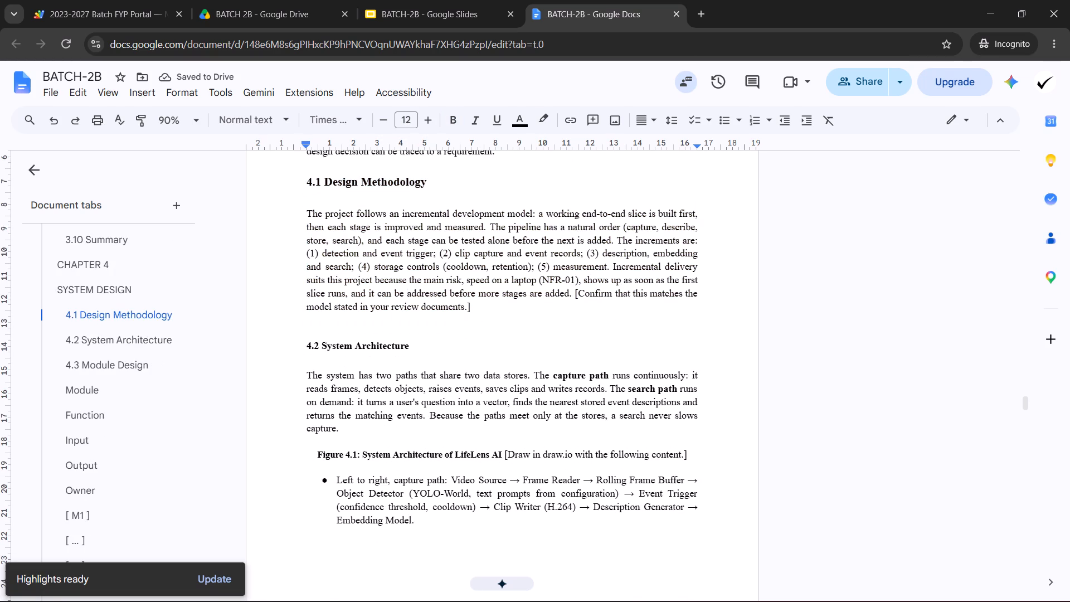
pyautogui.moveTo(575, 294); pyautogui.dragTo(576, 306)
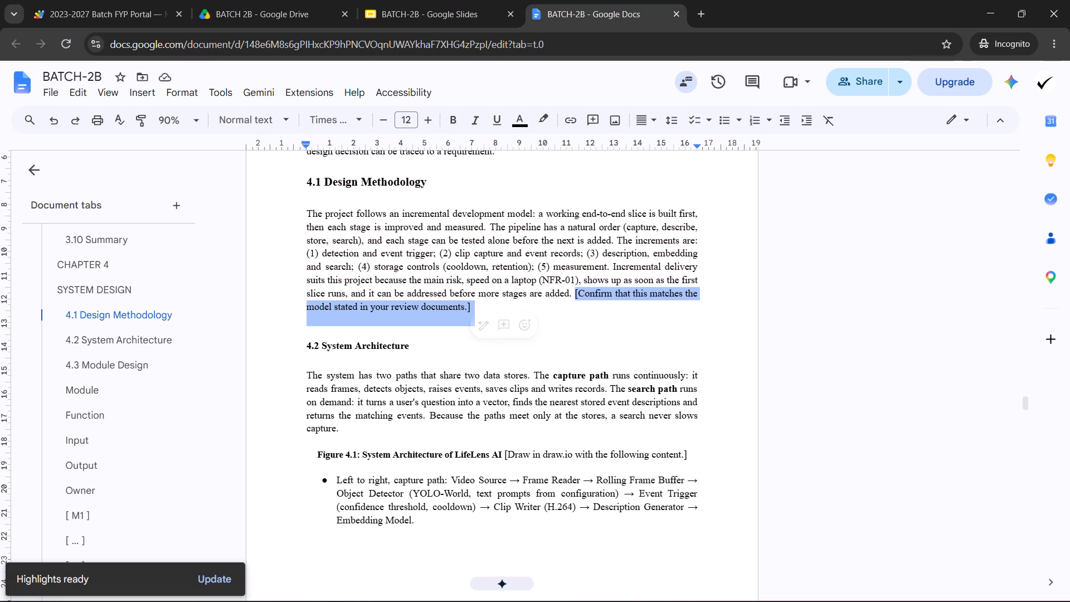
pyautogui.press('BackSpace')
# Set the line spacing of the 4.1 Design Methodology paragraph to 1.5.
pyautogui.moveTo(570, 293); pyautogui.dragTo(553, 292)
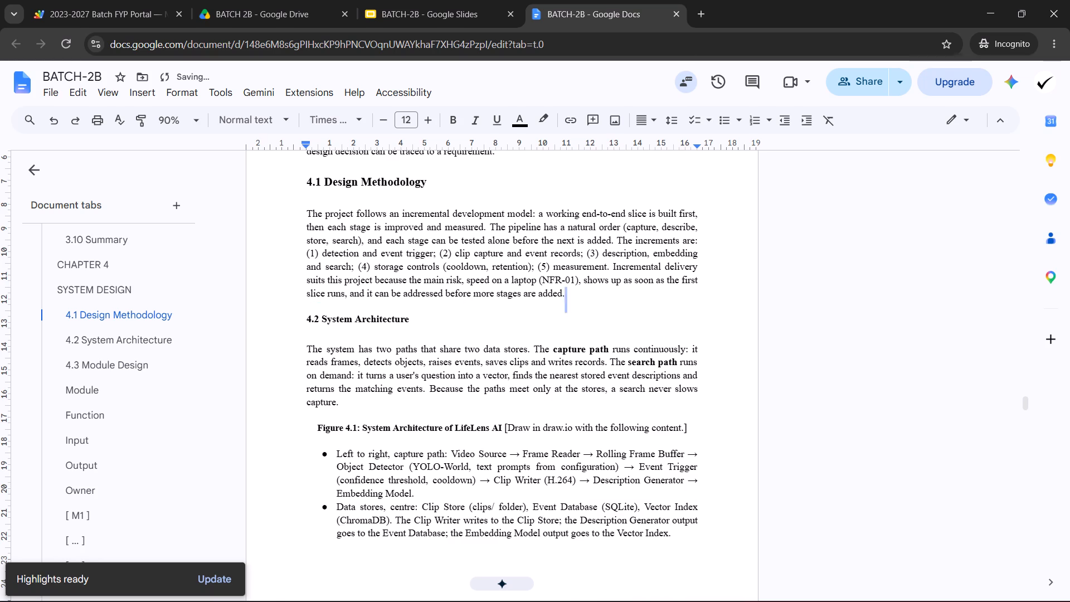
pyautogui.moveTo(553, 292); pyautogui.dragTo(309, 217)
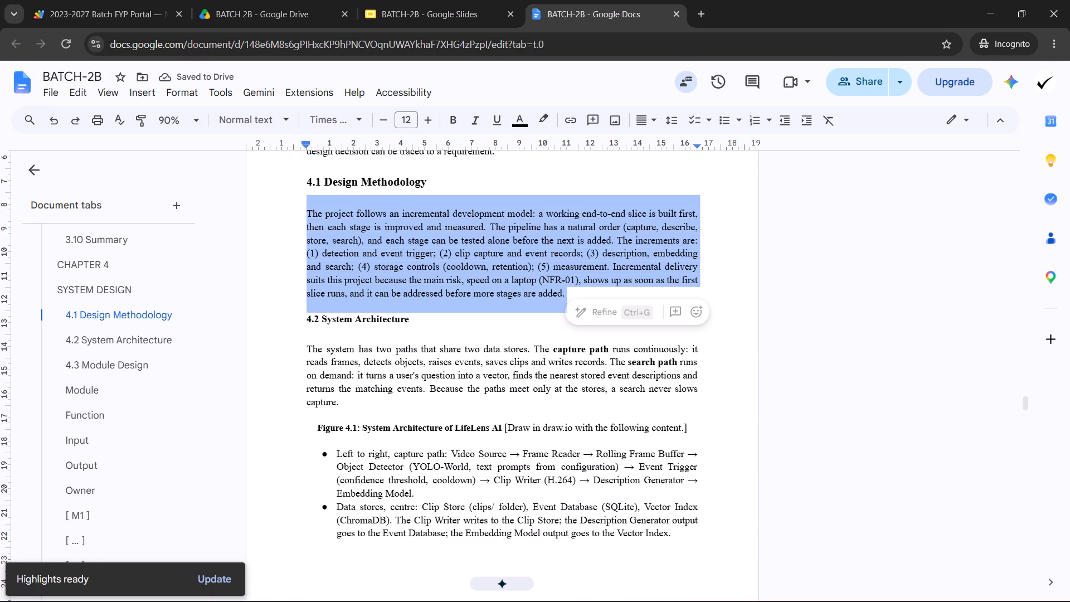
pyautogui.click(677, 122)
pyautogui.click(690, 187)
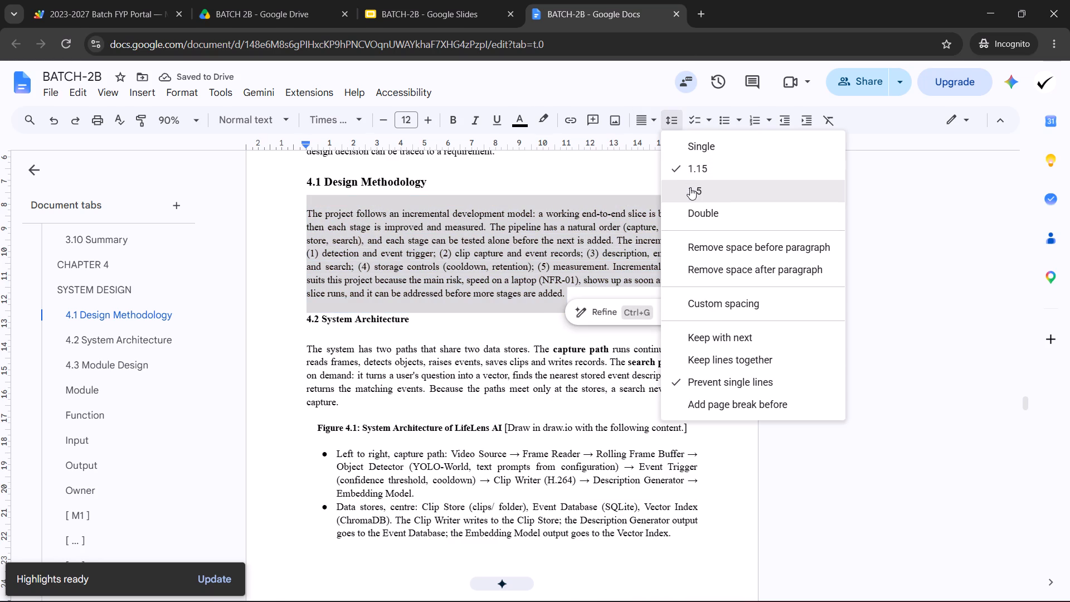
pyautogui.click(432, 299)
pyautogui.moveTo(304, 212); pyautogui.dragTo(451, 285)
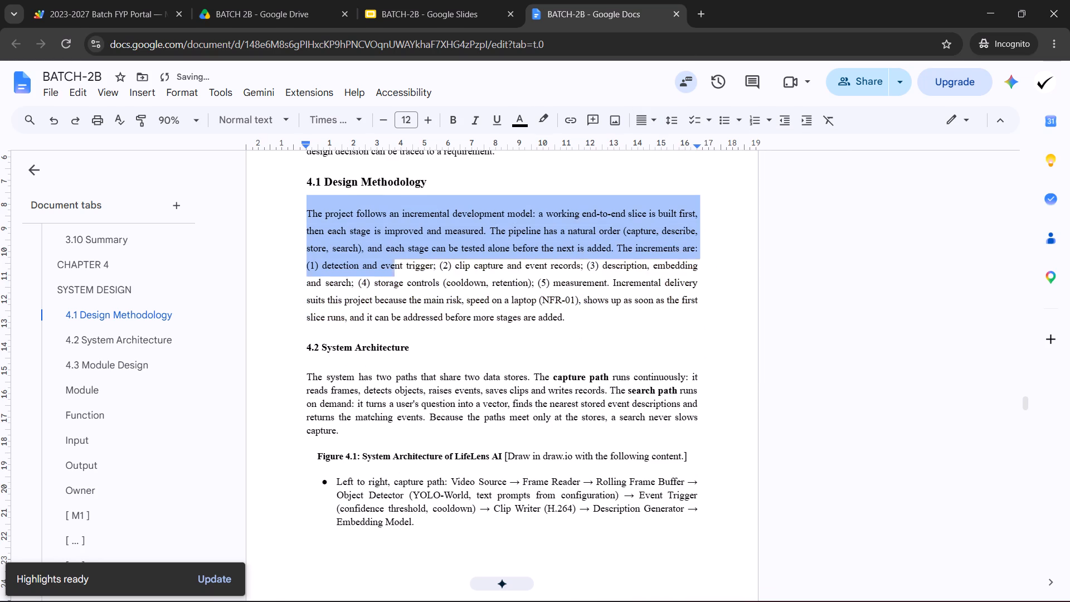
pyautogui.moveTo(451, 285); pyautogui.dragTo(572, 318)
pyautogui.click(483, 268)
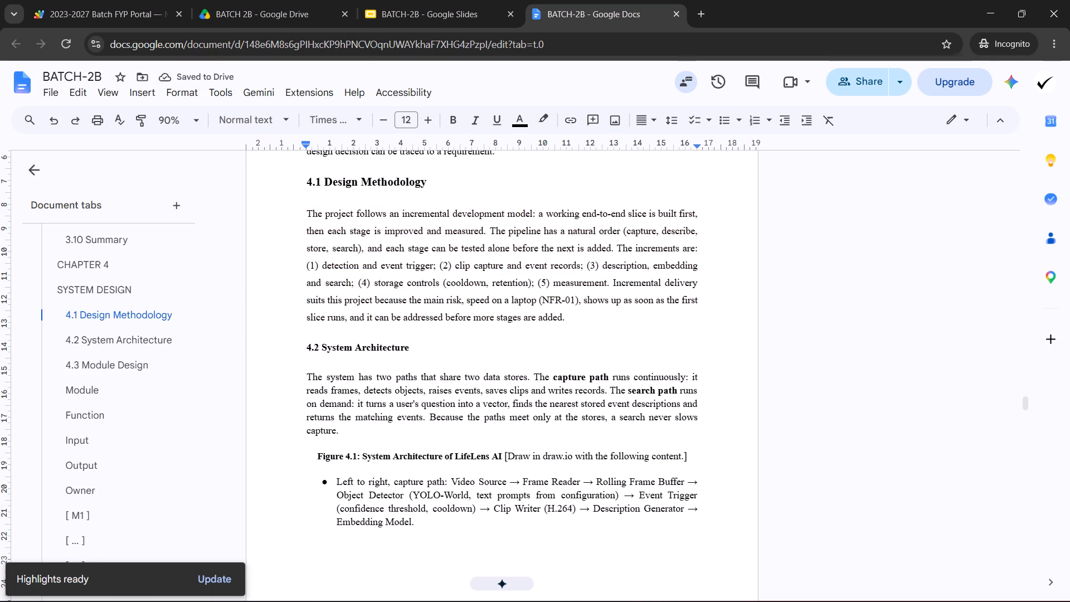
# Set the line spacing of the first paragraph under 4.2 System Architecture to 1.5.
pyautogui.moveTo(356, 428); pyautogui.dragTo(306, 375)
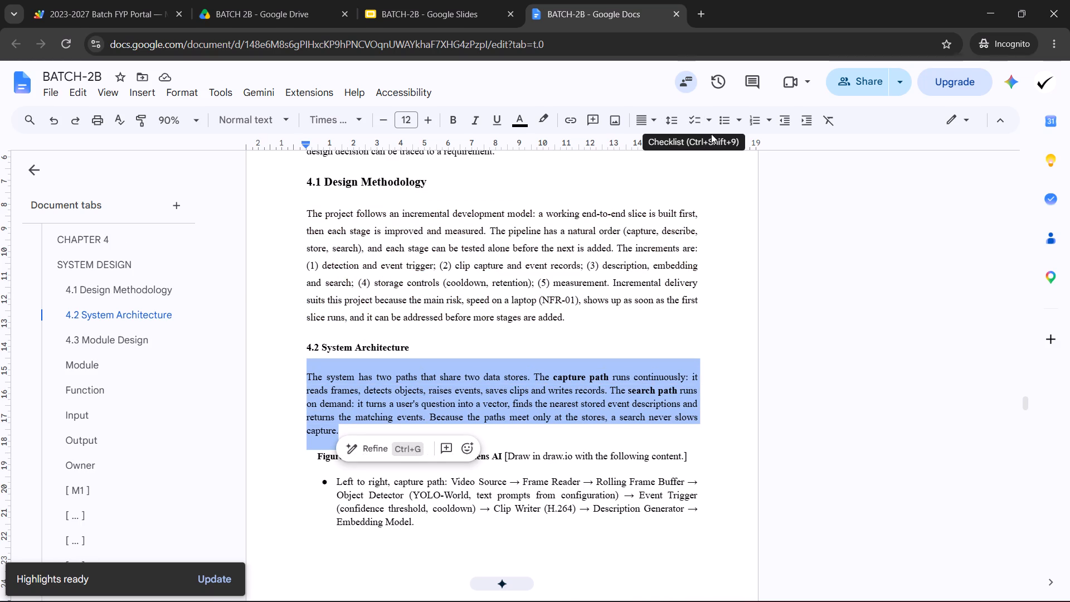
pyautogui.click(676, 119)
pyautogui.click(698, 193)
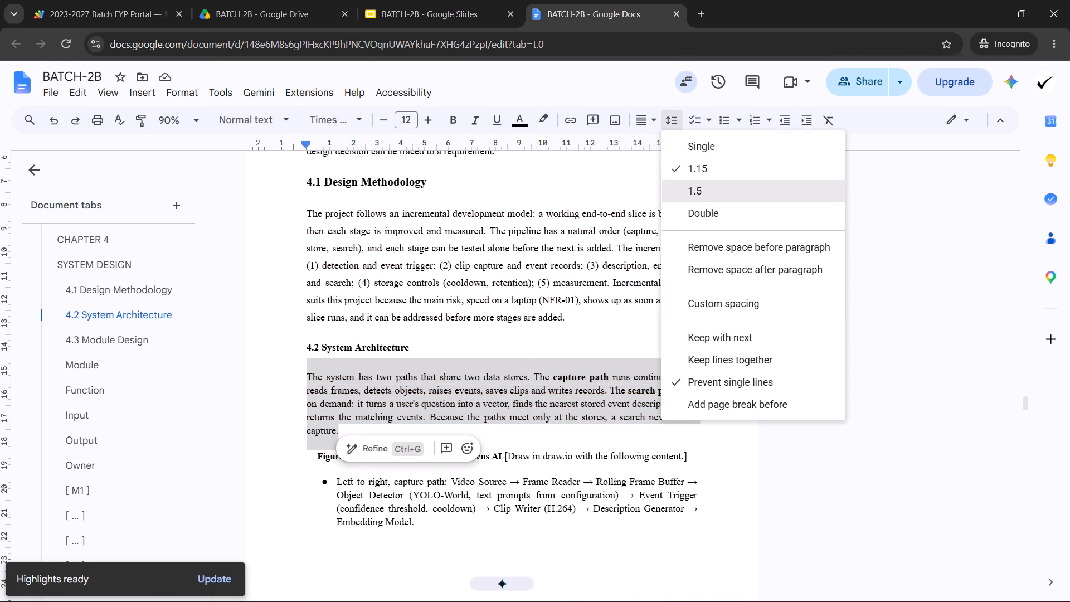
pyautogui.scroll(-1, 489, 308)
pyautogui.click(522, 350)
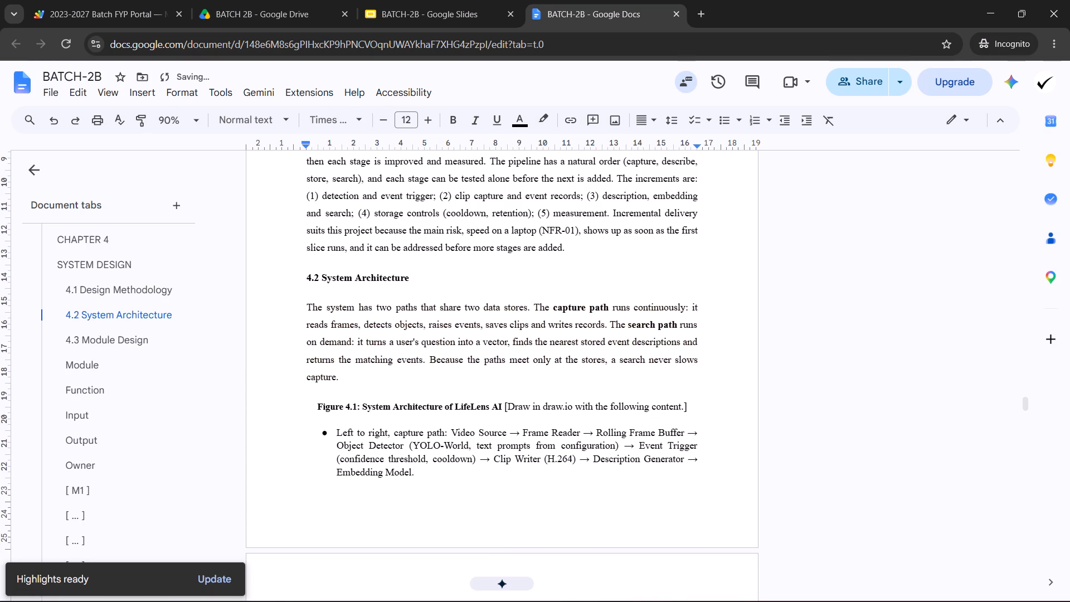
# Review the rest of section 4.2, from the bullet lists through the Figure 4.1 diagram to the 4.3 Module Design table.
pyautogui.scroll(-3, 476, 396)
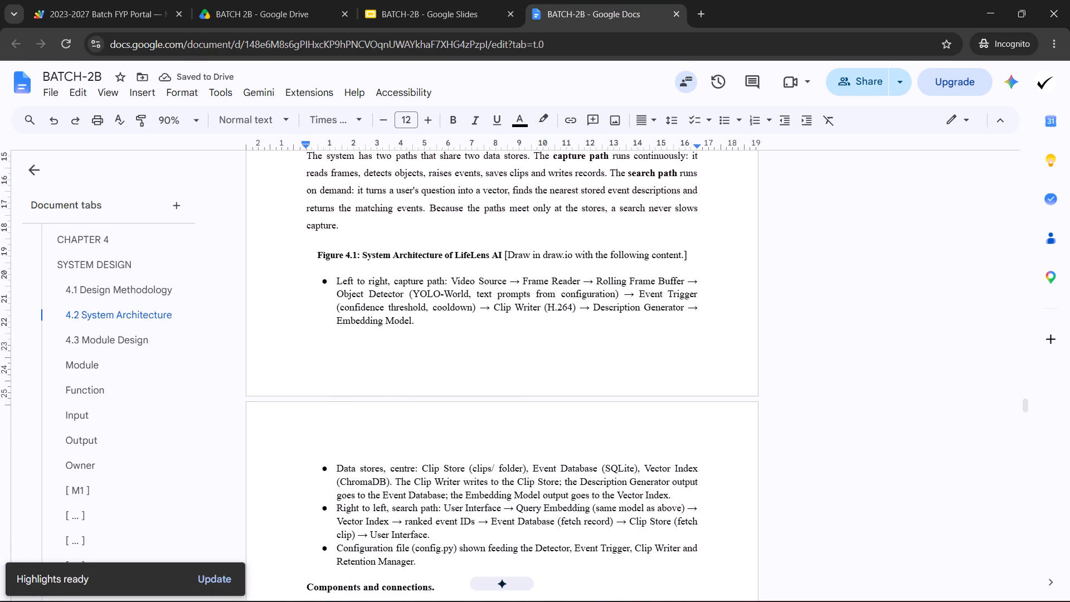
pyautogui.scroll(1, 456, 395)
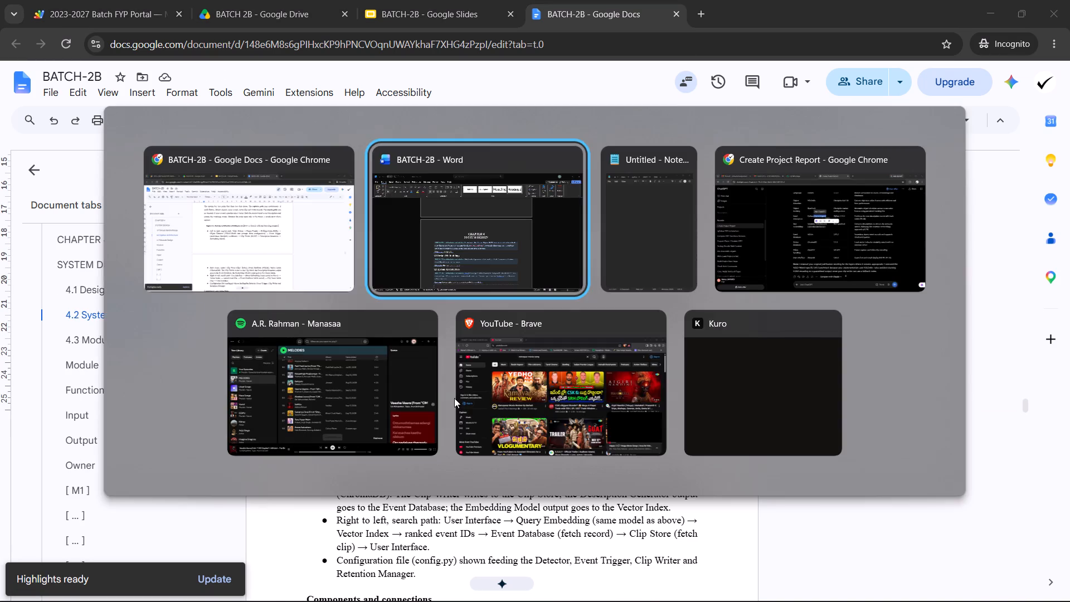
pyautogui.scroll(-9, 455, 399)
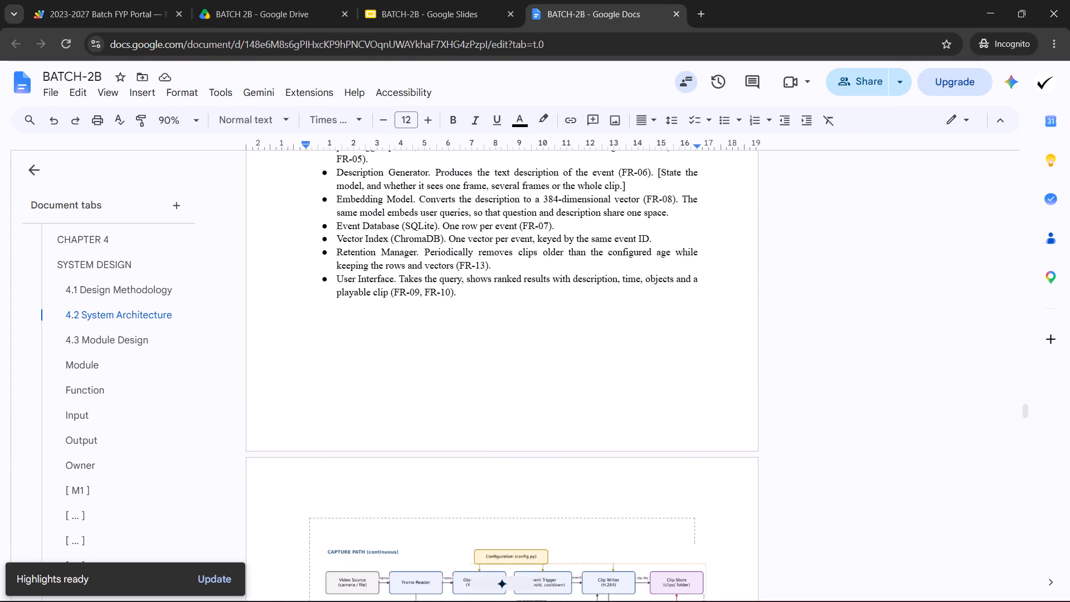
pyautogui.scroll(-3, 446, 405)
pyautogui.scroll(-2, 431, 478)
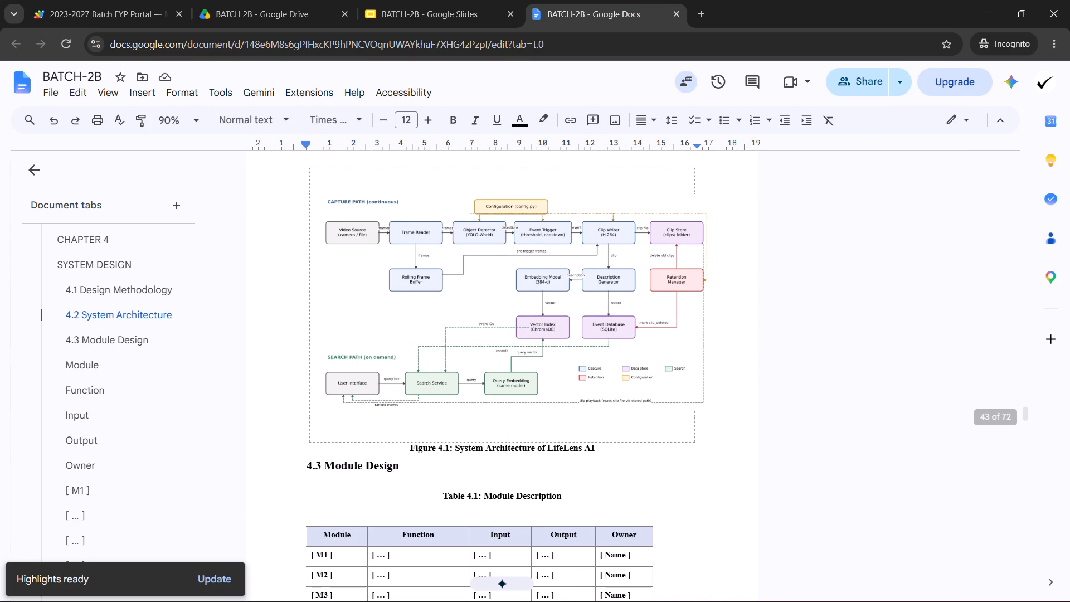
pyautogui.scroll(1, 623, 470)
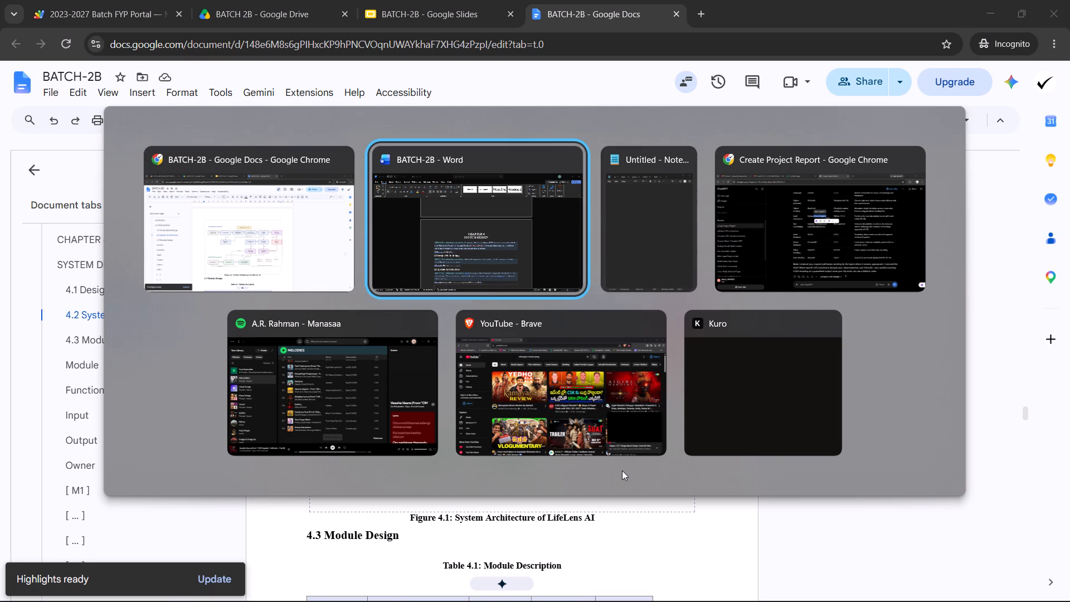
# Switch to the README_Thesis_and_PPT_Guide PDF in Google Drive to consult its table of text sizes, styles, alignment and spacing.
pyautogui.scroll(-5, 566, 400)
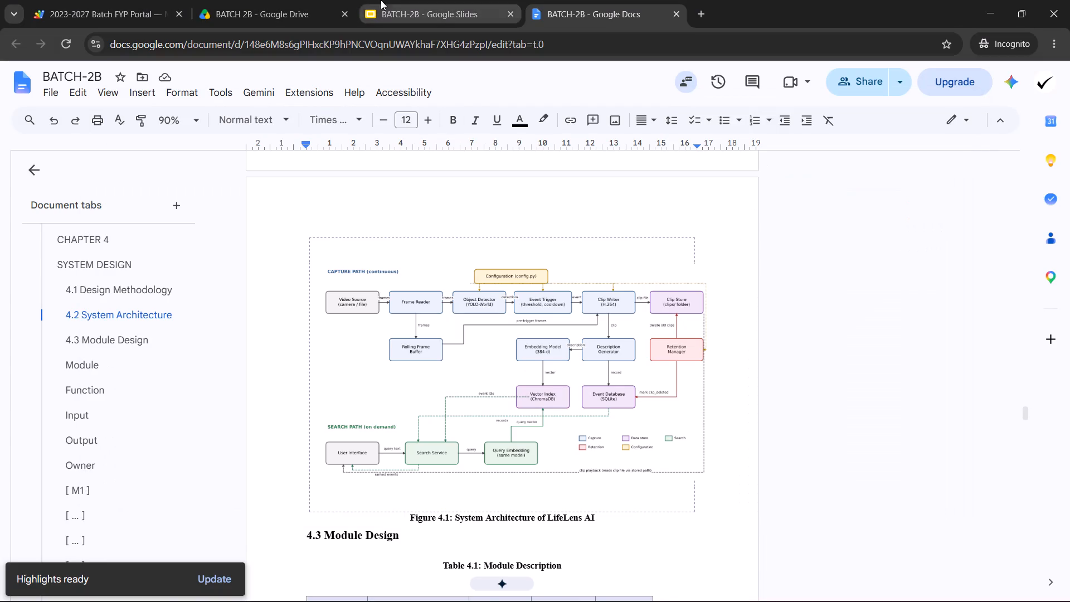
pyautogui.click(269, 0)
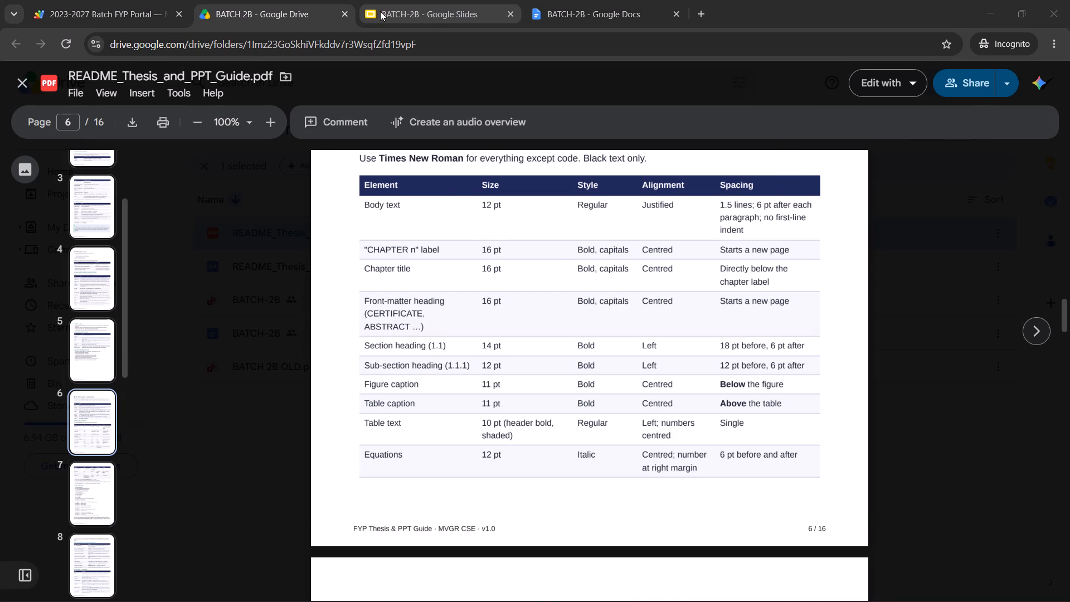
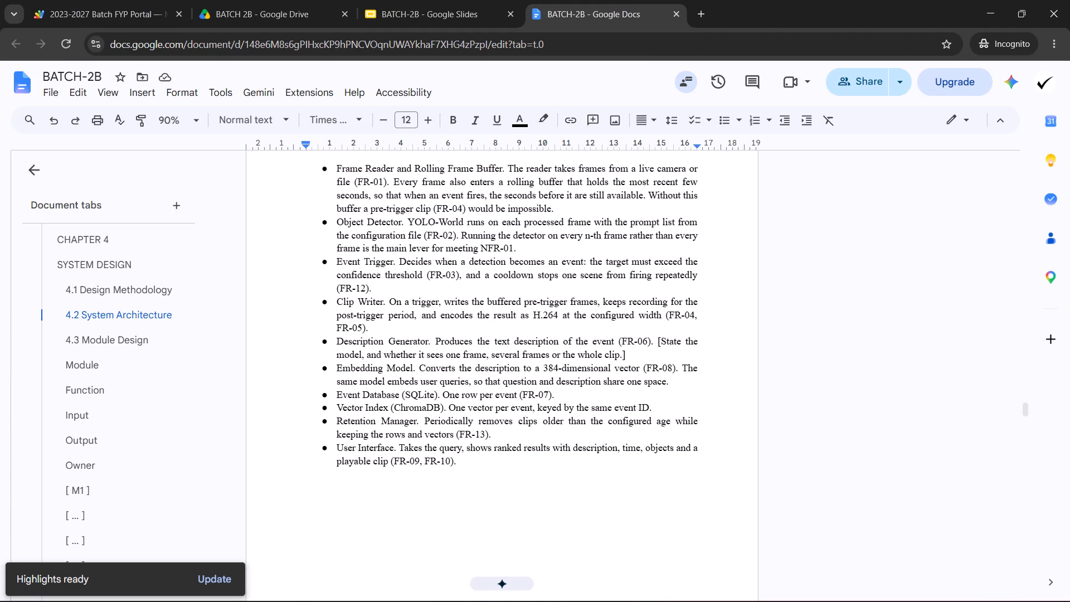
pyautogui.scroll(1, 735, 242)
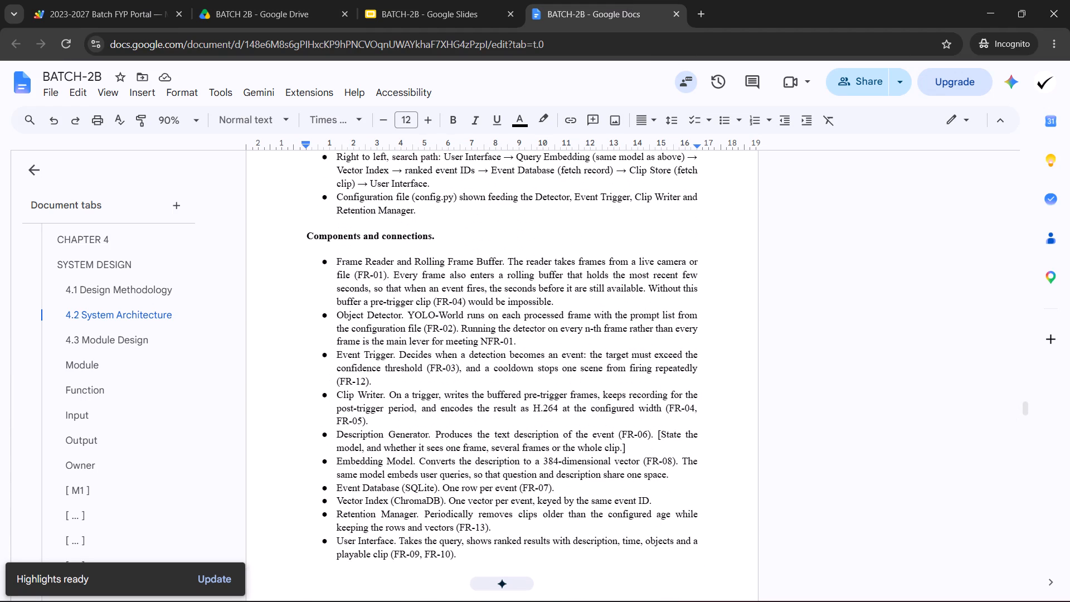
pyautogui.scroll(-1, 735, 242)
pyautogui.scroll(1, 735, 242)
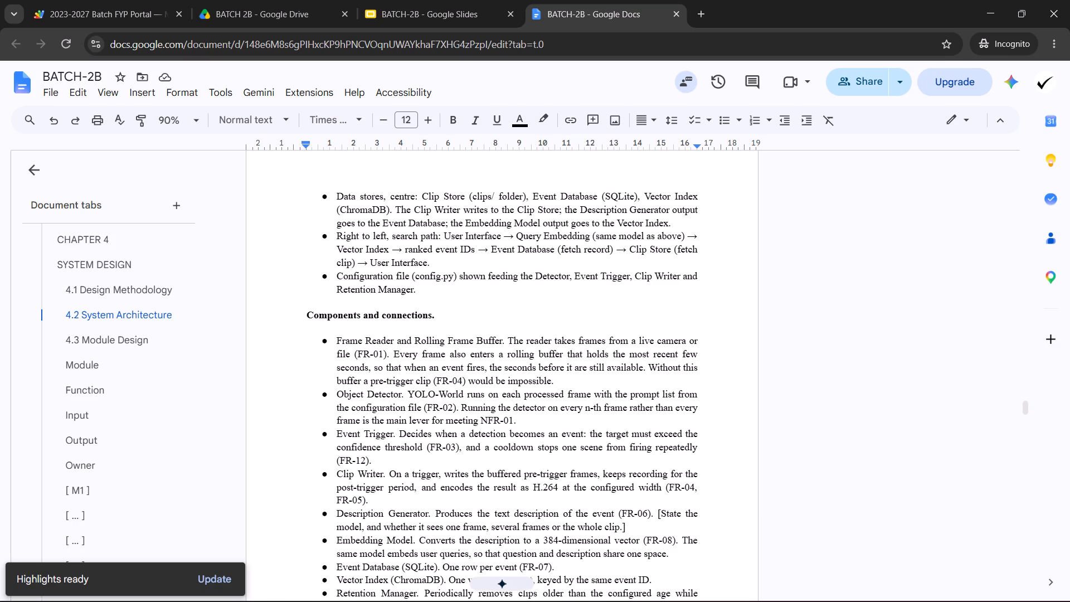
# Review section 4.2, comparing its Figure 4.1 caption and bullet lists with the system architecture diagram.
pyautogui.scroll(-7, 536, 293)
pyautogui.scroll(6, 546, 344)
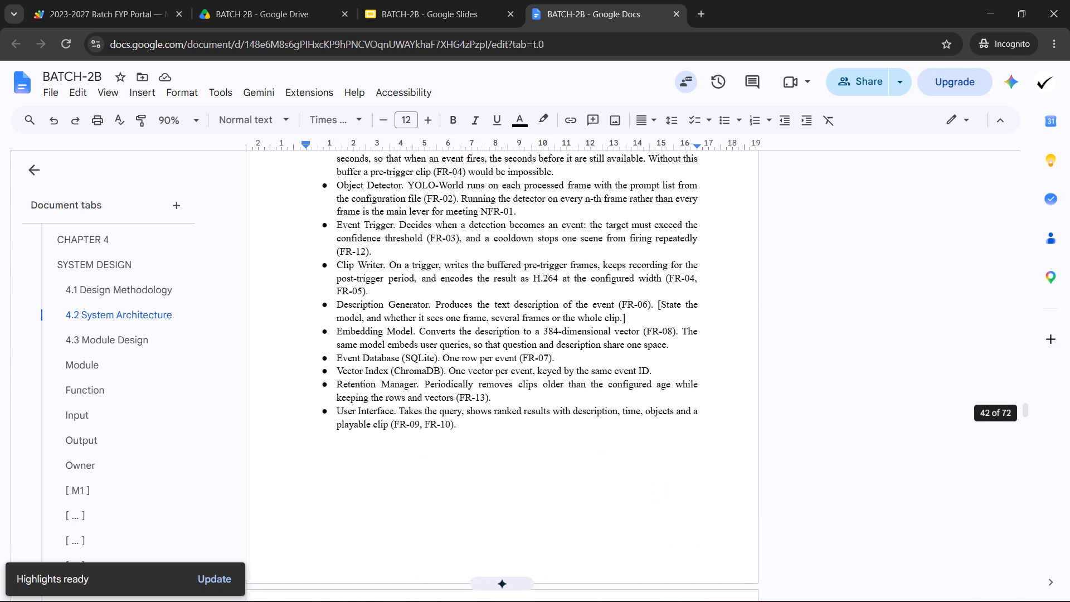
pyautogui.scroll(4, 560, 357)
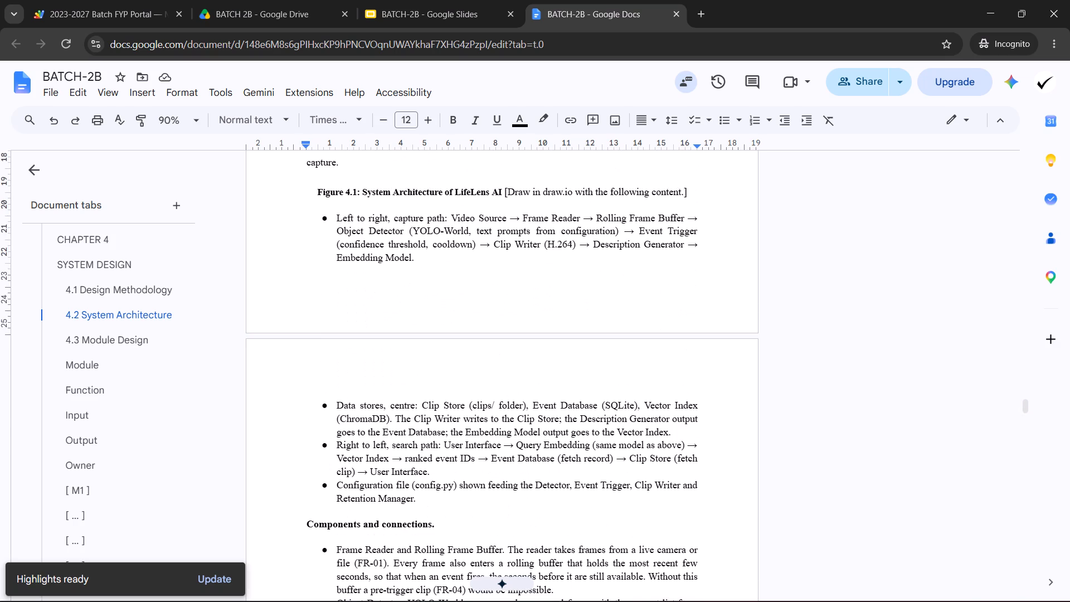
pyautogui.scroll(2, 551, 352)
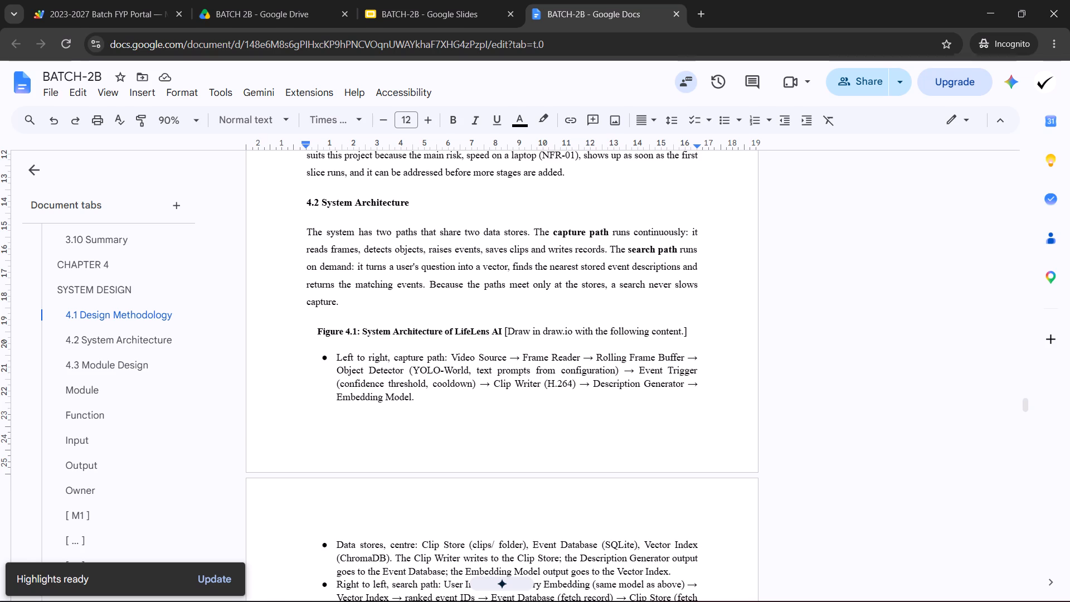
pyautogui.scroll(-12, 497, 308)
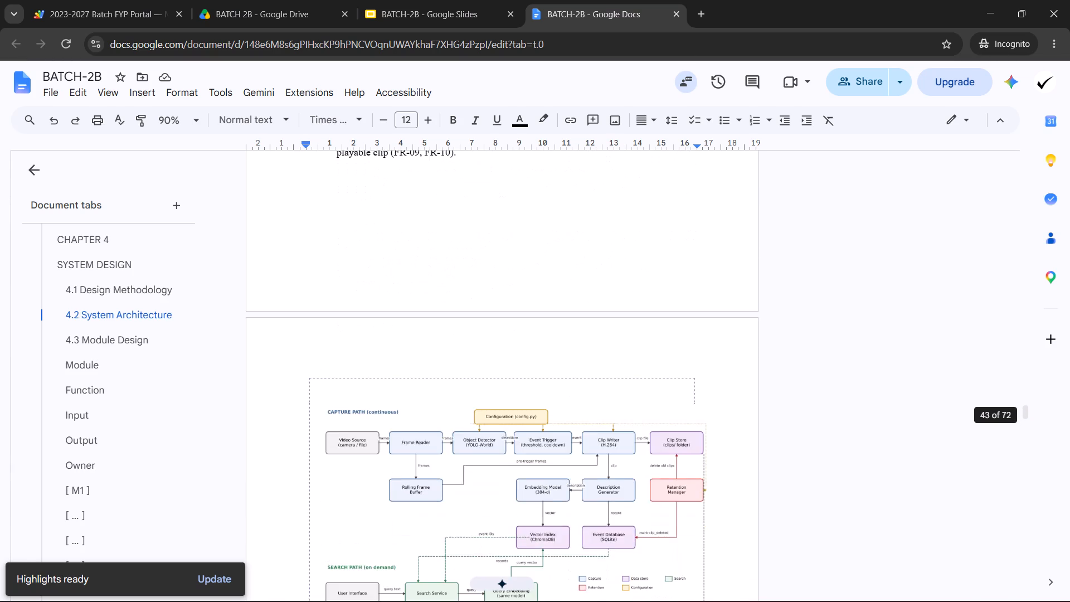
pyautogui.scroll(-3, 489, 303)
pyautogui.scroll(16, 580, 508)
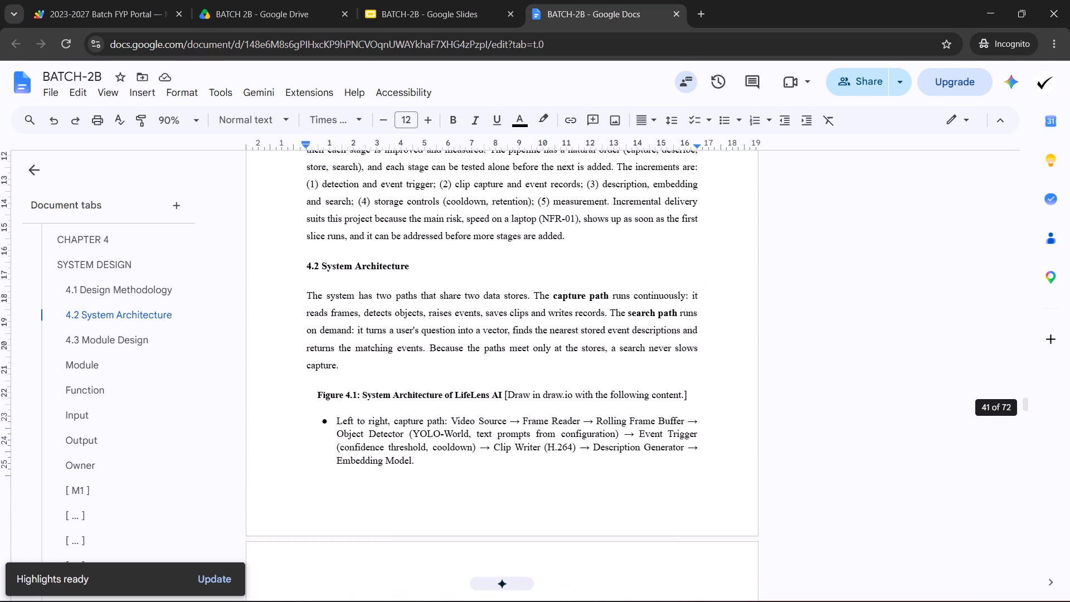
pyautogui.scroll(2, 573, 456)
pyautogui.scroll(-2, 570, 478)
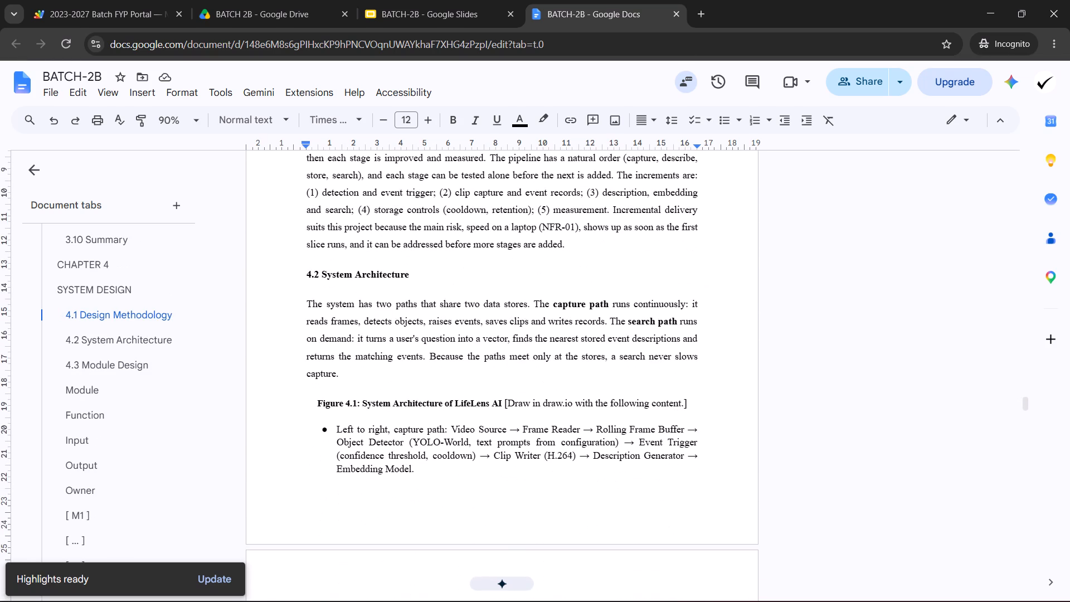
# Delete the Figure 4.1 caption line with its bracketed draw.io note from above the first bullet list in section 4.2.
pyautogui.moveTo(688, 399); pyautogui.dragTo(310, 414)
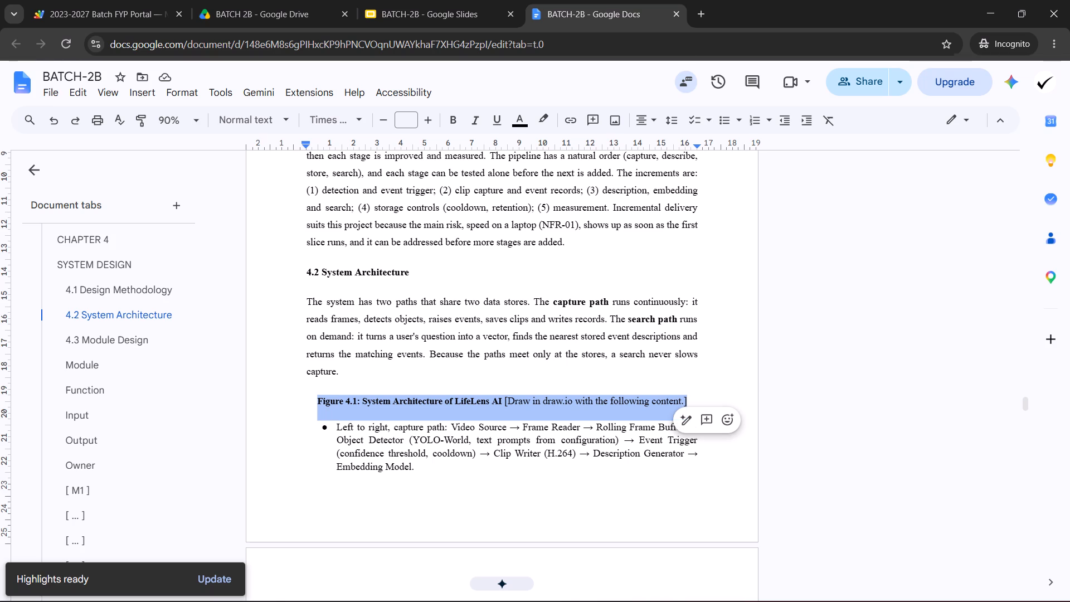
pyautogui.press('BackSpace')
pyautogui.press('BackSpace')
pyautogui.press('BackSpace')
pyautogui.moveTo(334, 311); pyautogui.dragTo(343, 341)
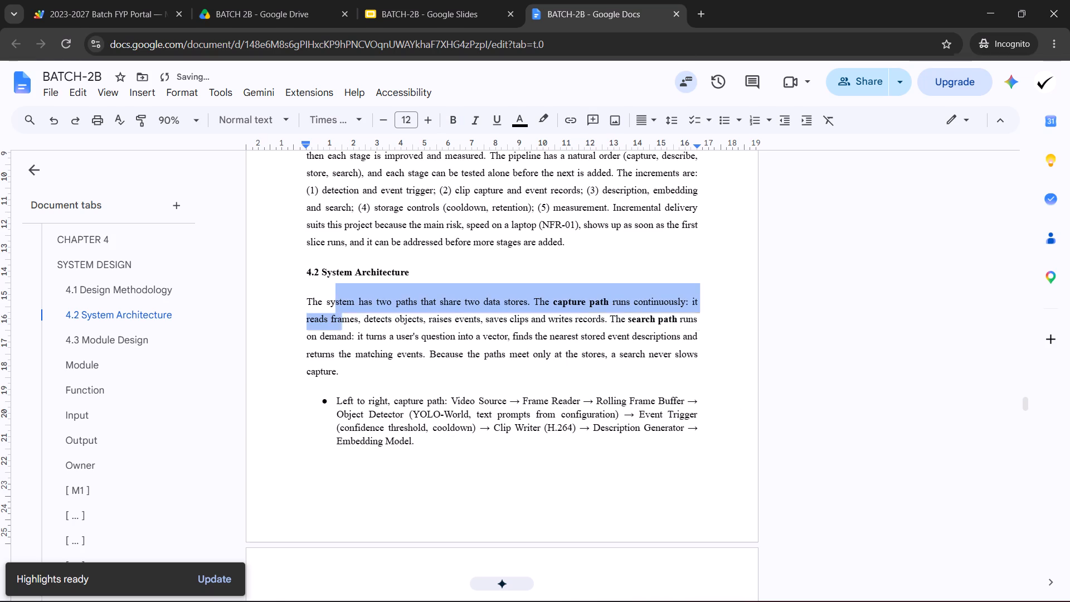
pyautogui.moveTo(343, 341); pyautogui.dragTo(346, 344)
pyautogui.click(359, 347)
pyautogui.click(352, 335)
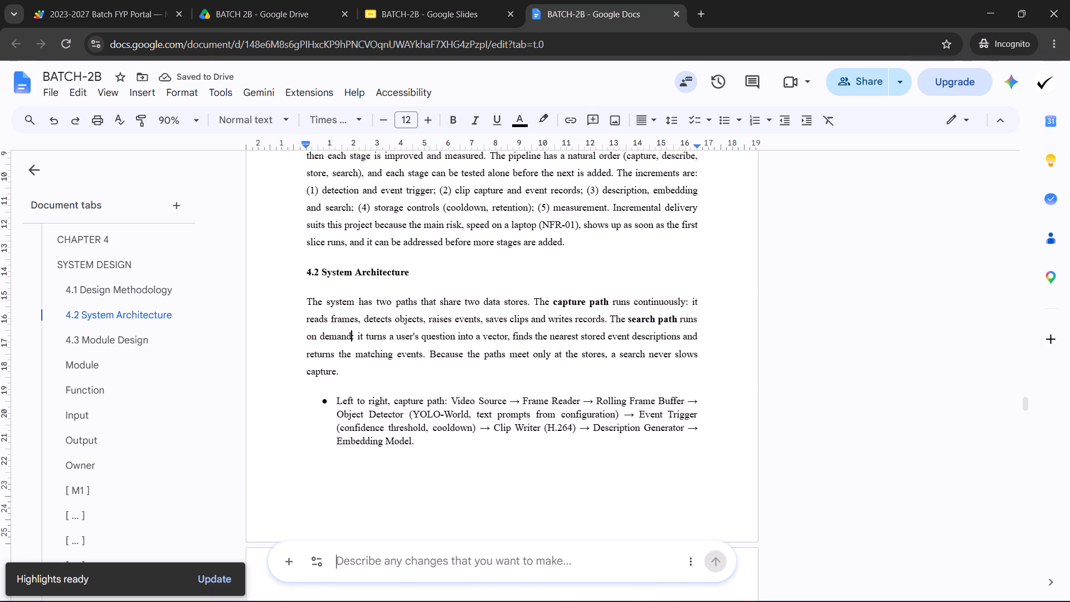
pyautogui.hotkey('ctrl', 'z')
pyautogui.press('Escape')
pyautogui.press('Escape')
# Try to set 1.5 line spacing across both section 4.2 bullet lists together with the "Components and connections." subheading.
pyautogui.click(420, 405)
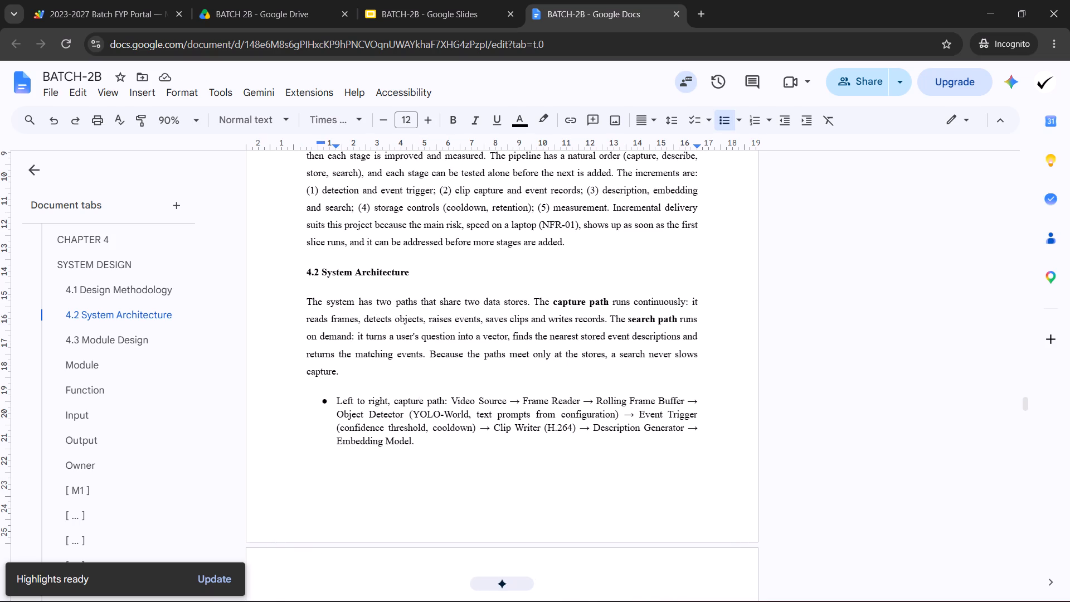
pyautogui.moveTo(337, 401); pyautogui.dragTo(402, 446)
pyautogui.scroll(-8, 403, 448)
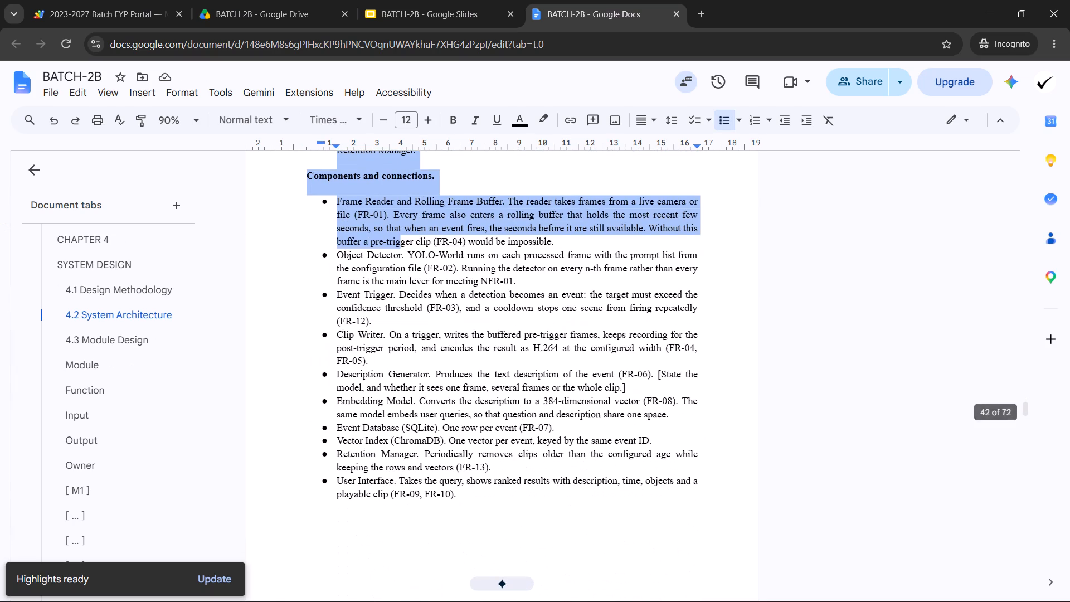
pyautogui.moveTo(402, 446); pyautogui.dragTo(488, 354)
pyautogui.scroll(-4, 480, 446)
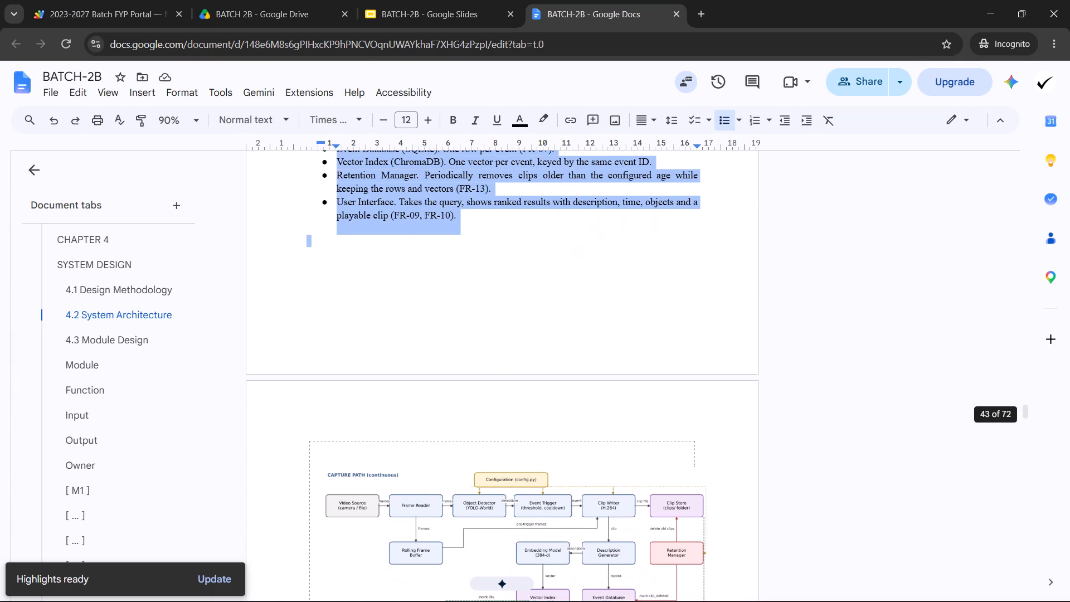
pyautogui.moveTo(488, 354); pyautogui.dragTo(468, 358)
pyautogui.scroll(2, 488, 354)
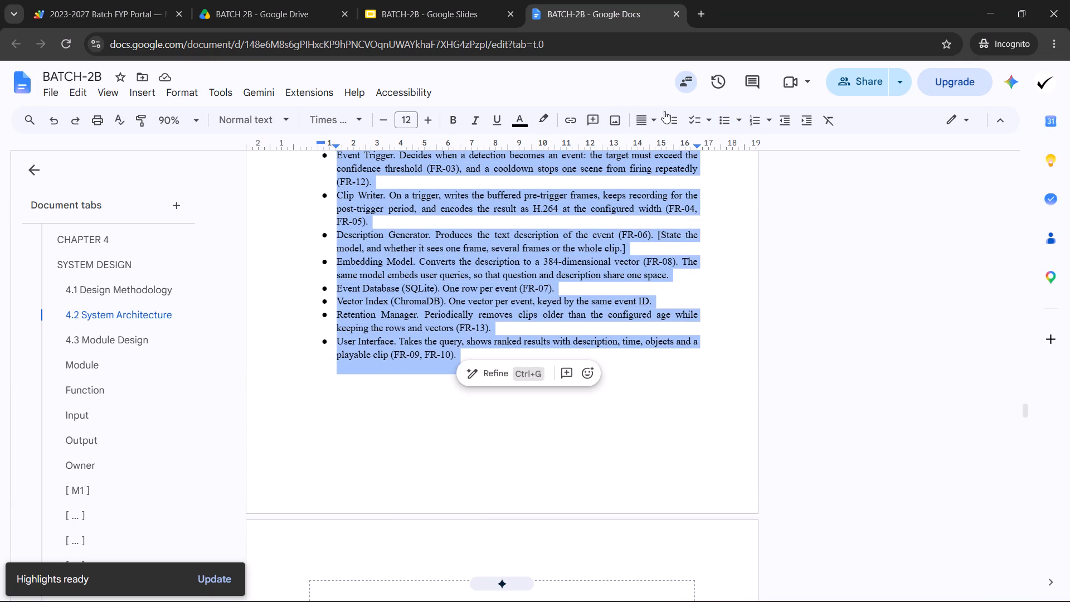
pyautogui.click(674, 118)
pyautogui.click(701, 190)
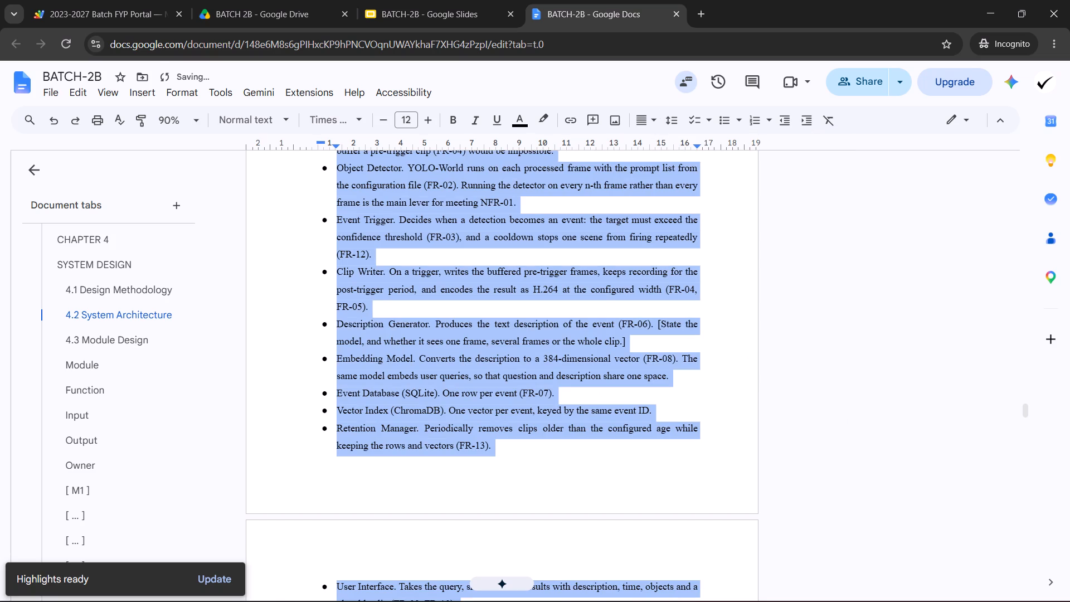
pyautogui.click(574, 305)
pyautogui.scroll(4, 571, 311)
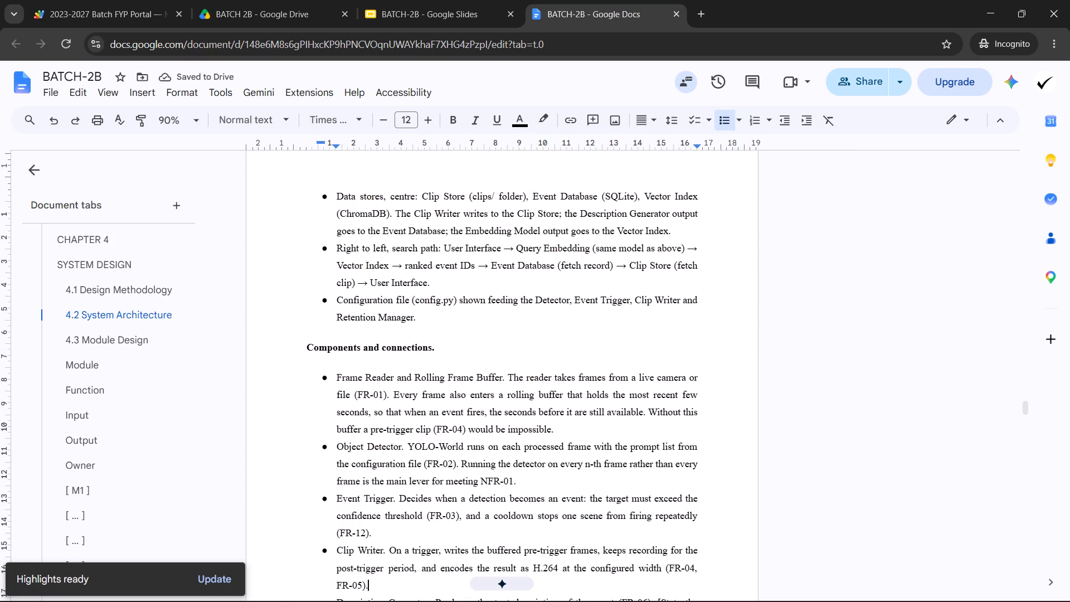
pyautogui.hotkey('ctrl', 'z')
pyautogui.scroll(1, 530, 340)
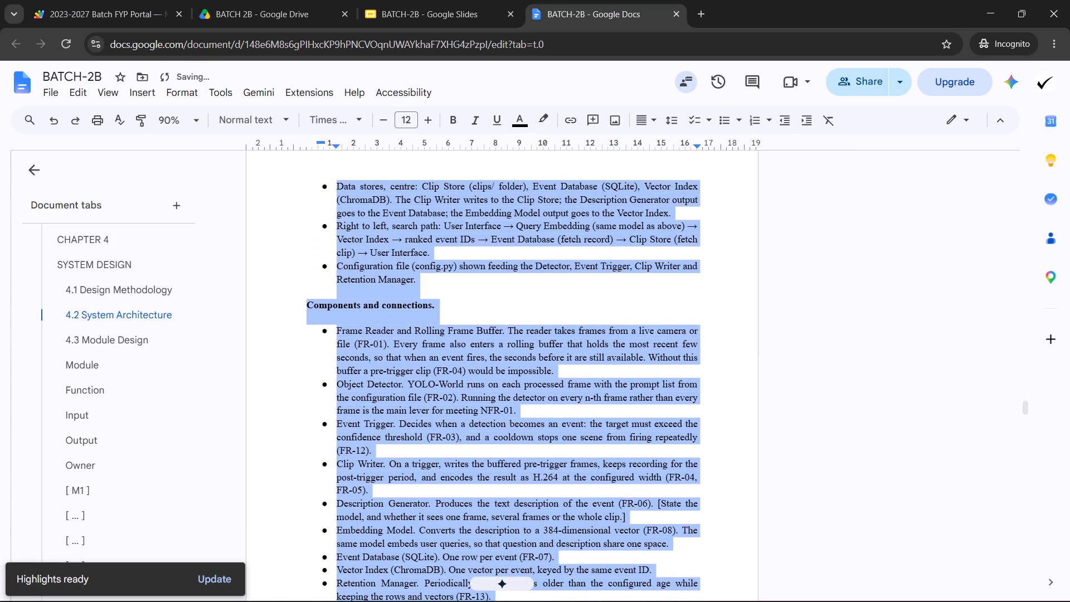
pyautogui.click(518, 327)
# Set the line spacing of the four bullets above "Components and connections." to 1.5.
pyautogui.scroll(2, 498, 341)
pyautogui.scroll(2, 374, 278)
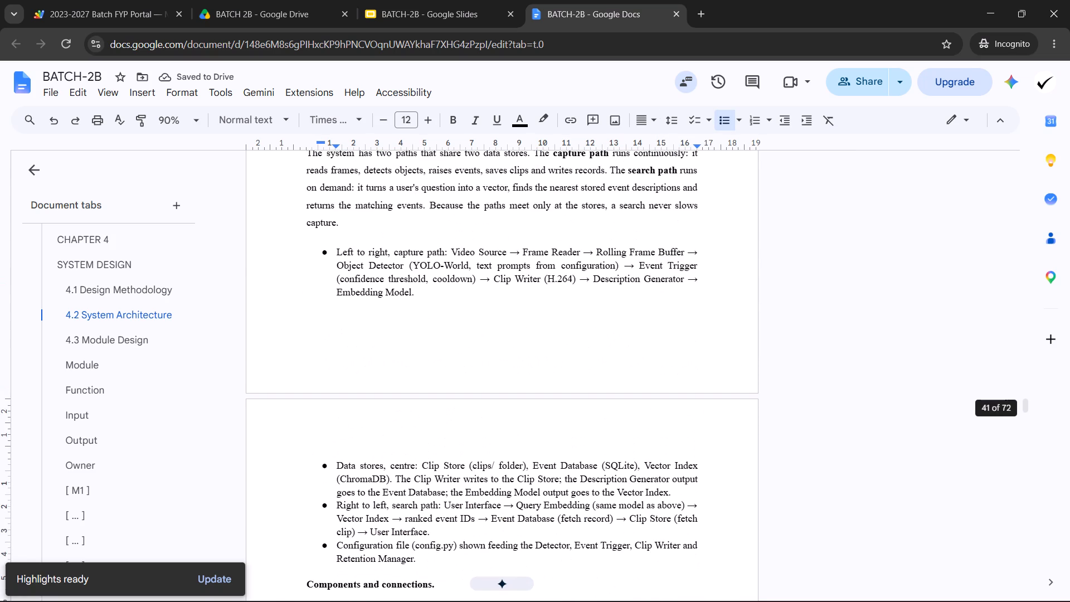
pyautogui.moveTo(337, 256); pyautogui.dragTo(459, 557)
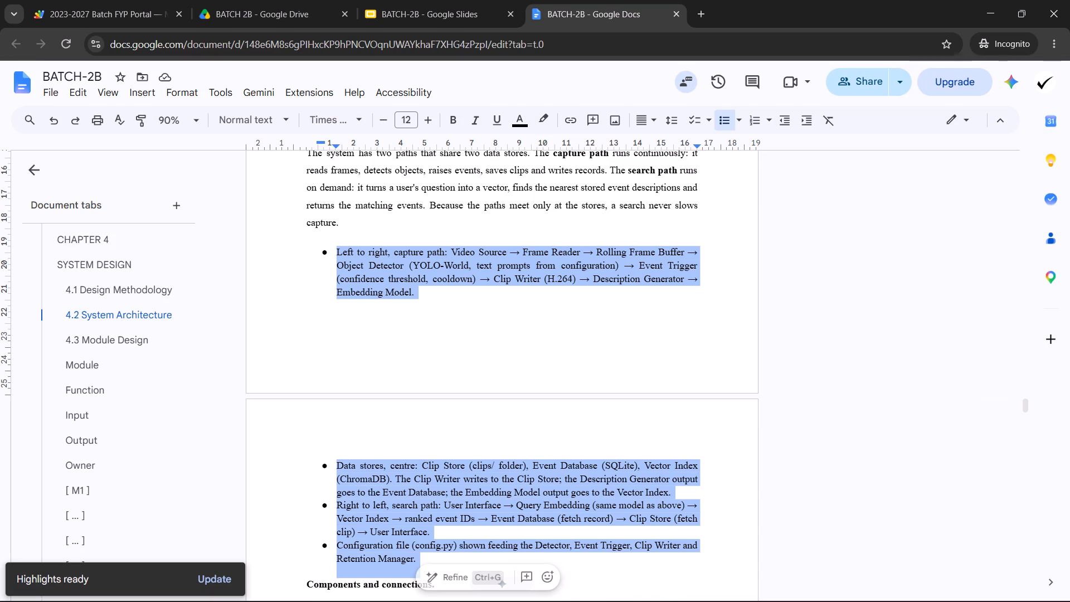
pyautogui.click(676, 122)
pyautogui.click(703, 185)
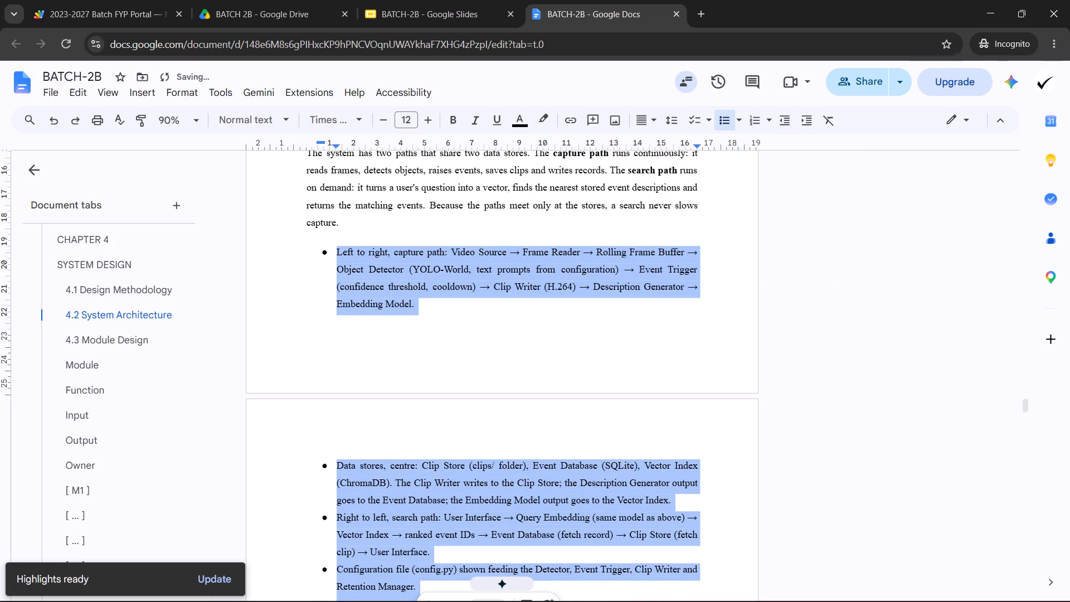
pyautogui.click(459, 220)
# Set the line spacing of all bullets under "Components and connections.", from Frame Reader to User Interface, to 1.5.
pyautogui.scroll(-4, 453, 235)
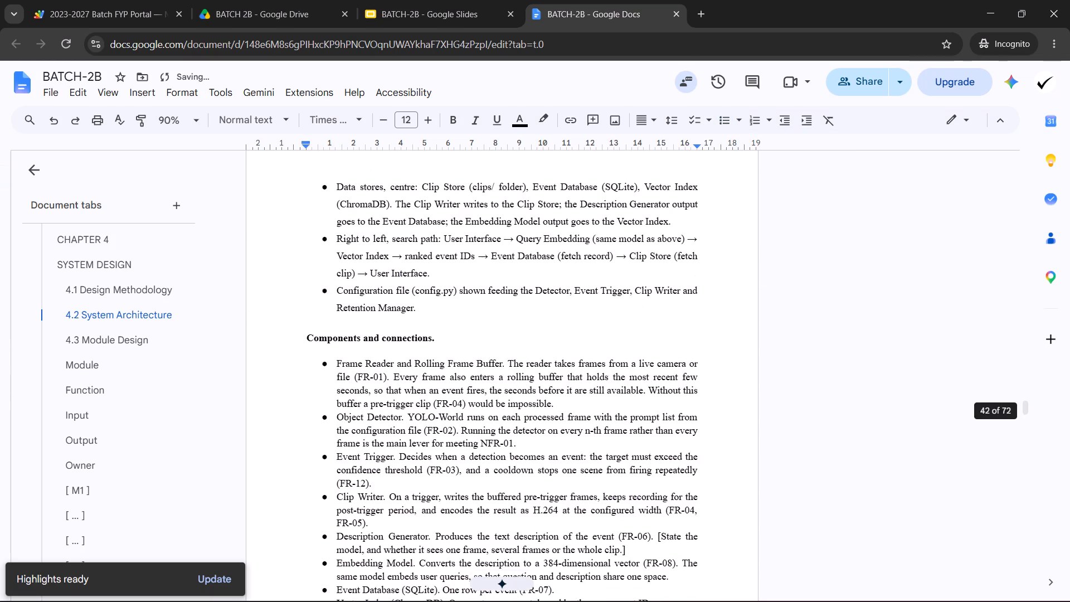
pyautogui.scroll(-2, 448, 239)
pyautogui.moveTo(337, 227); pyautogui.dragTo(421, 414)
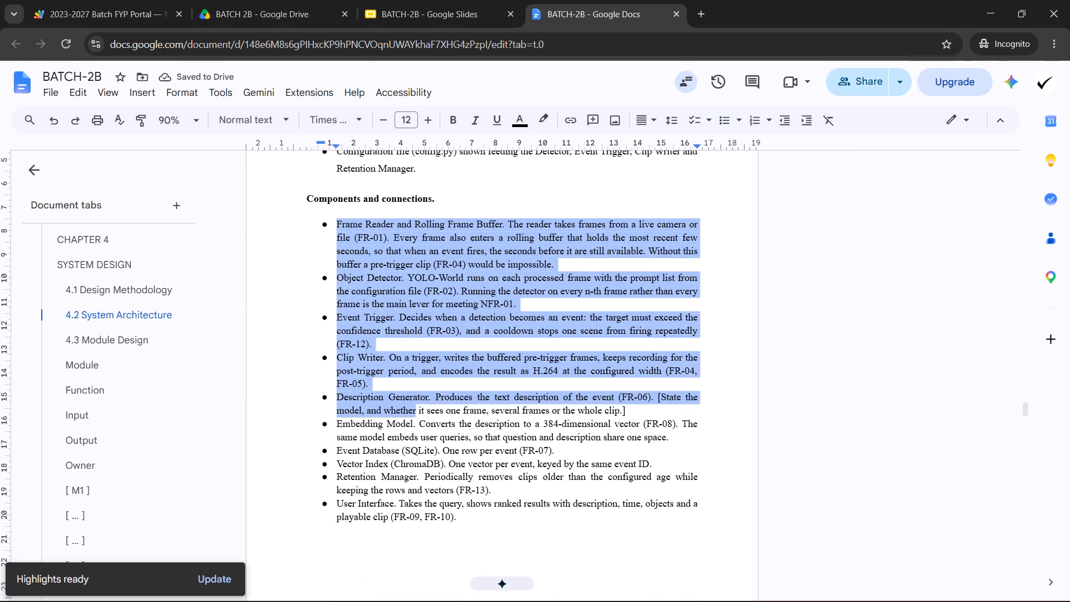
pyautogui.moveTo(421, 414); pyautogui.dragTo(464, 519)
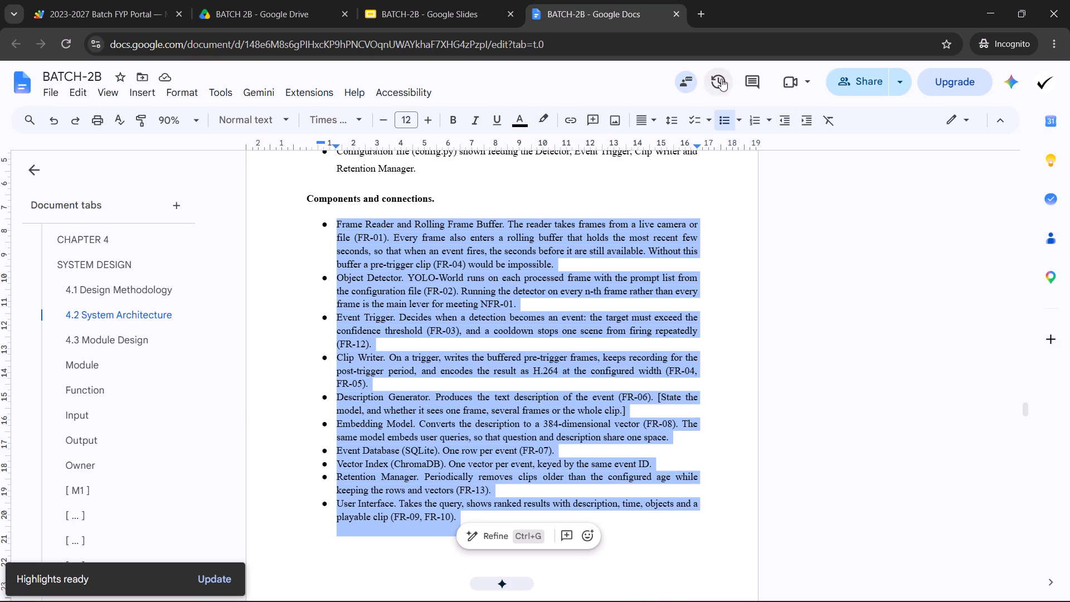
pyautogui.click(673, 123)
pyautogui.click(713, 192)
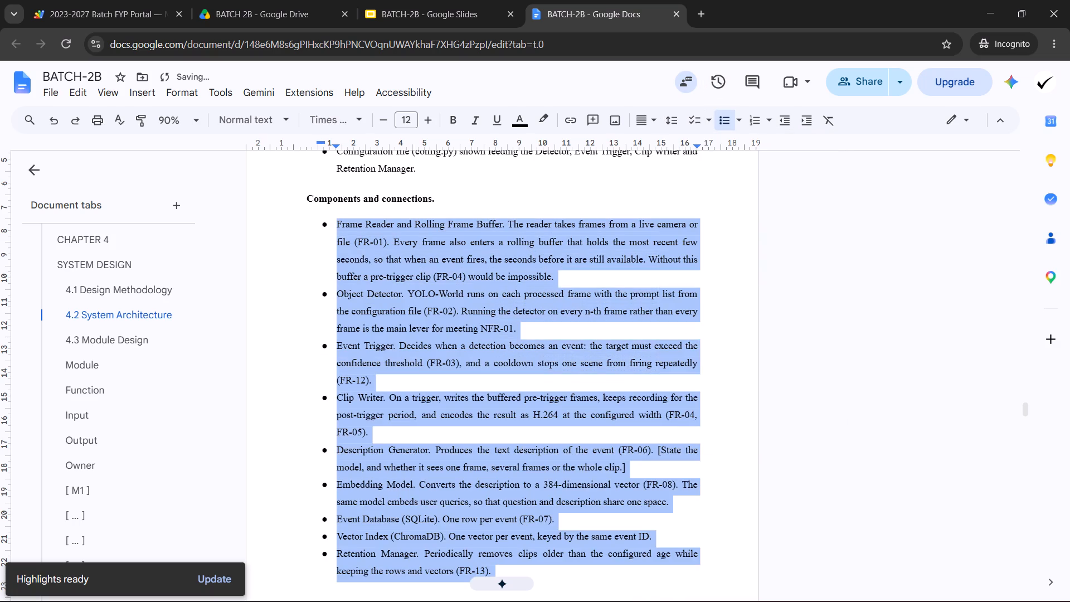
pyautogui.scroll(-3, 536, 319)
pyautogui.scroll(-2, 482, 391)
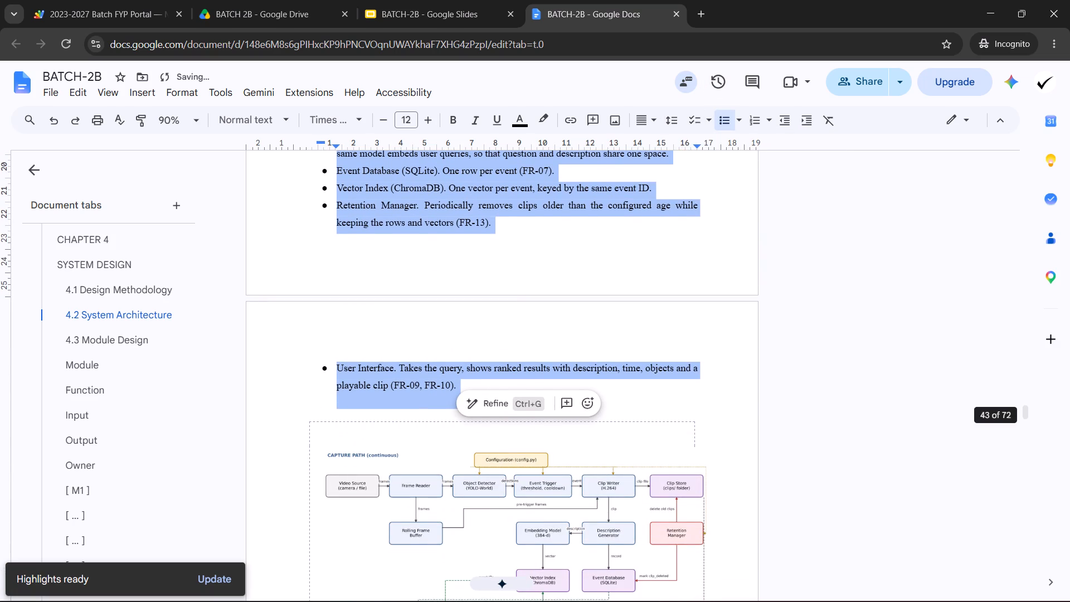
pyautogui.click(490, 242)
# Bold the bullet lead-ins "Left to right, capture path:", "Data stores, centre" and "Right to left, search path:" in section 4.2.
pyautogui.scroll(10, 504, 282)
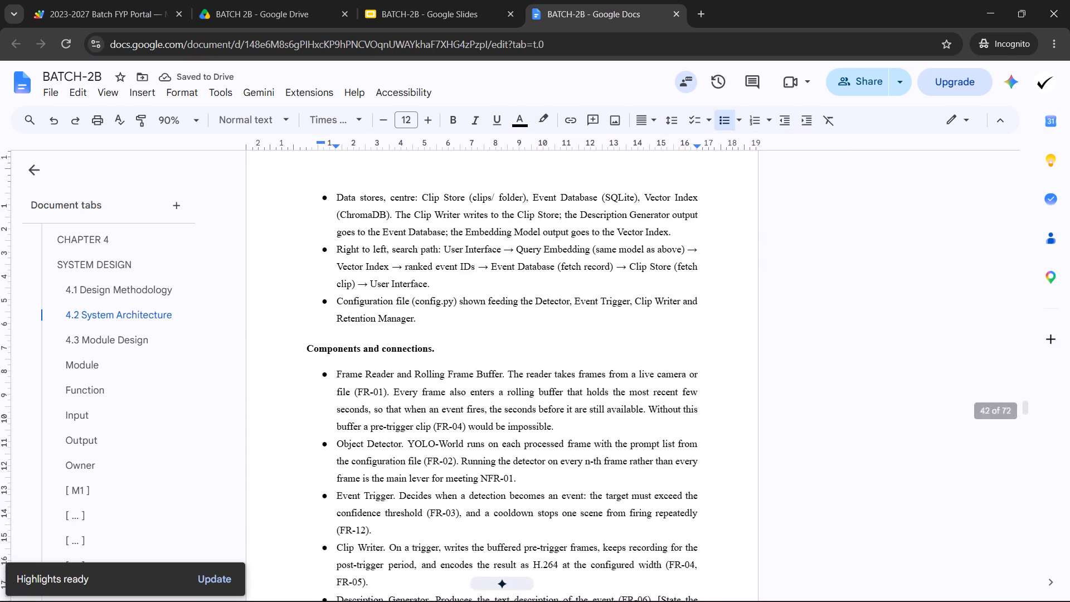
pyautogui.scroll(2, 476, 310)
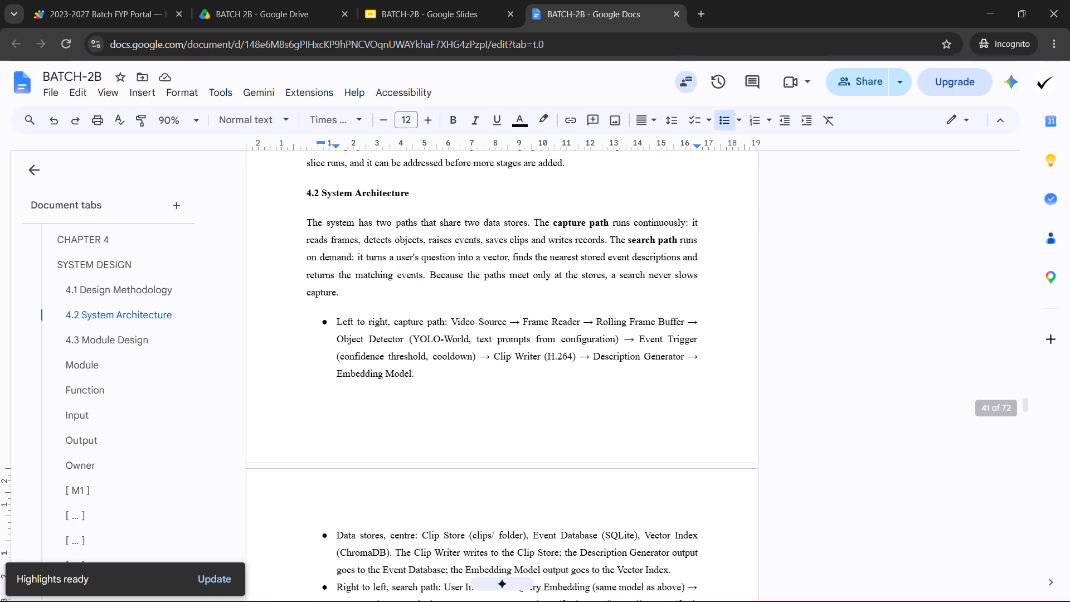
pyautogui.moveTo(446, 321); pyautogui.dragTo(337, 318)
pyautogui.hotkey('ctrl', 'b')
pyautogui.click(395, 345)
pyautogui.scroll(-2, 393, 333)
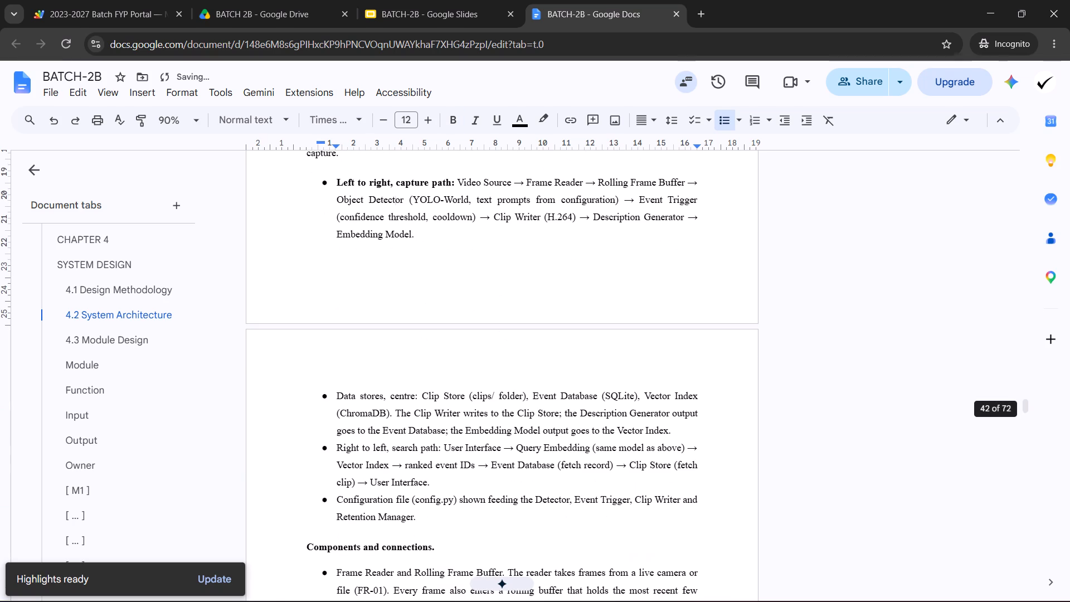
pyautogui.moveTo(415, 396); pyautogui.dragTo(337, 387)
pyautogui.hotkey('ctrl', 'b')
pyautogui.scroll(-2, 368, 376)
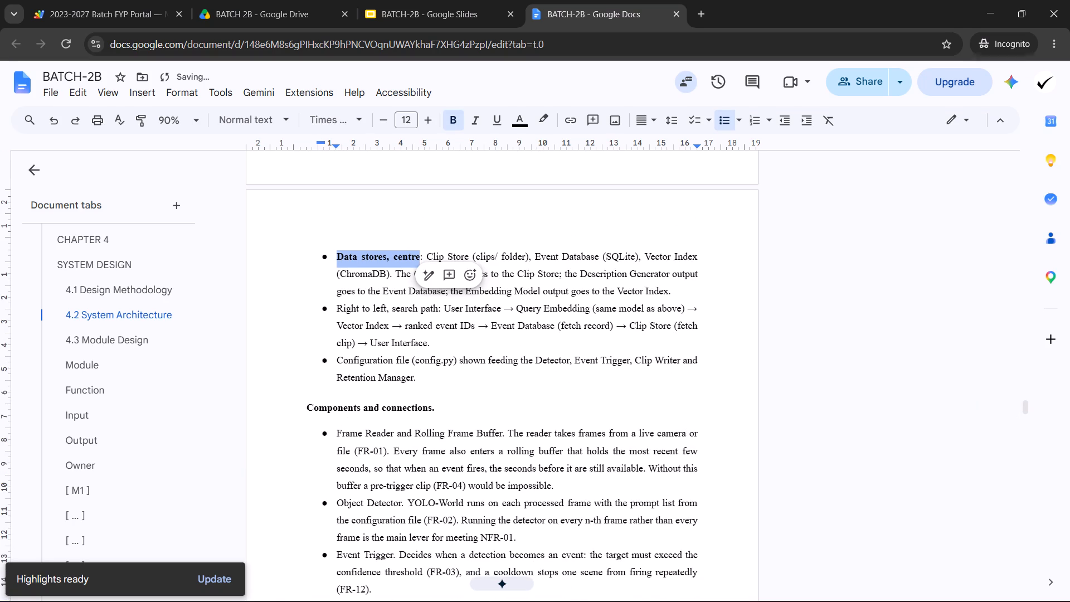
pyautogui.moveTo(440, 308); pyautogui.dragTo(331, 308)
pyautogui.hotkey('ctrl', 'b')
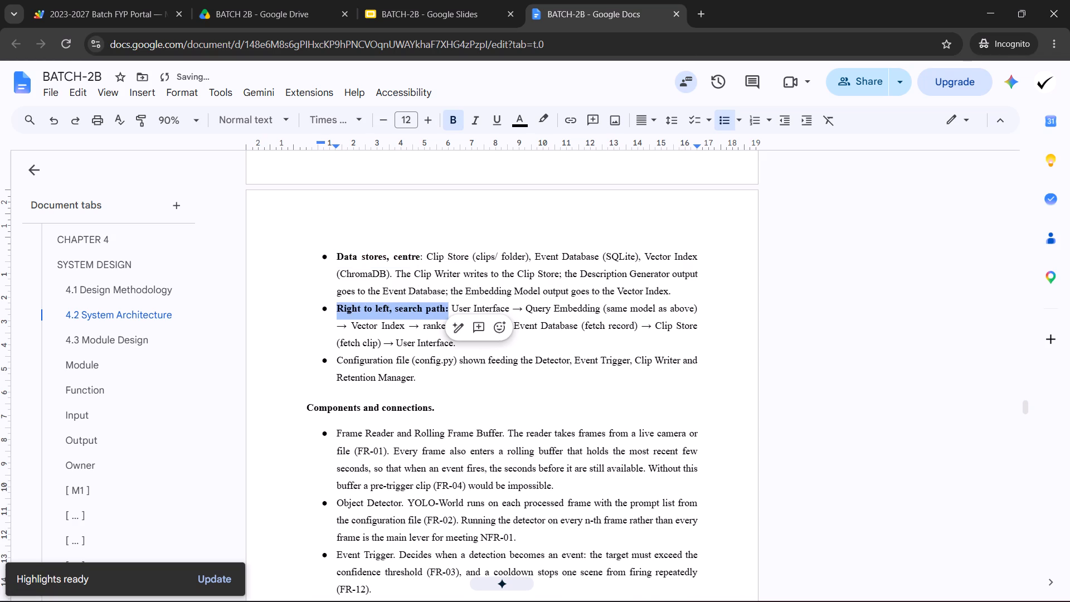
# Extend the bold formatting of the "Data stores, centre" lead-in to its colon.
pyautogui.click(420, 255)
pyautogui.moveTo(424, 258); pyautogui.dragTo(408, 258)
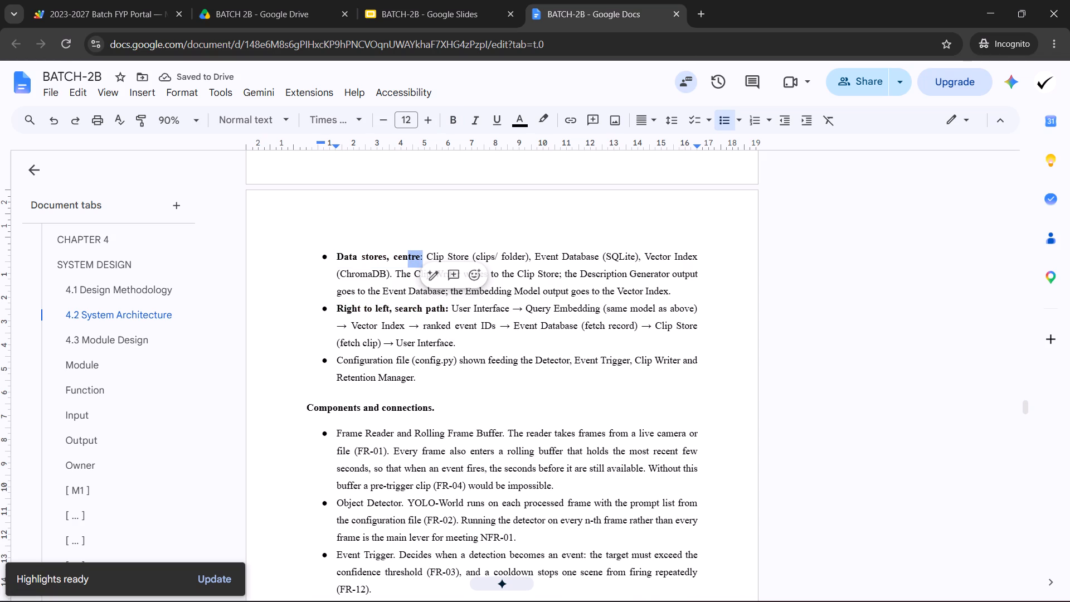
pyautogui.hotkey('ctrl', 'b')
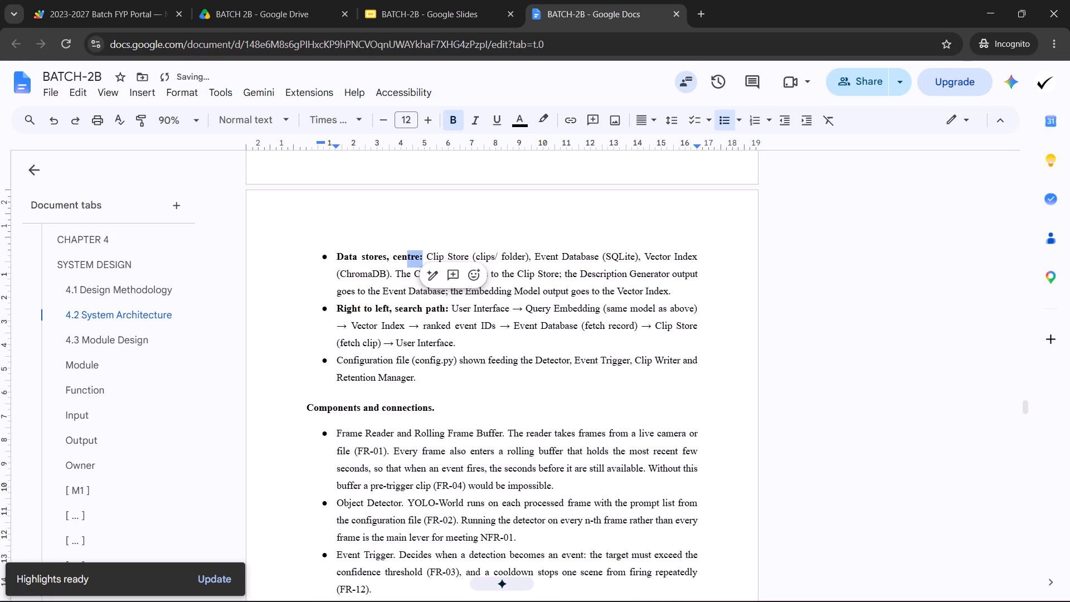
pyautogui.hotkey('ctrl', 'b')
pyautogui.hotkey('ctrl', 'b')
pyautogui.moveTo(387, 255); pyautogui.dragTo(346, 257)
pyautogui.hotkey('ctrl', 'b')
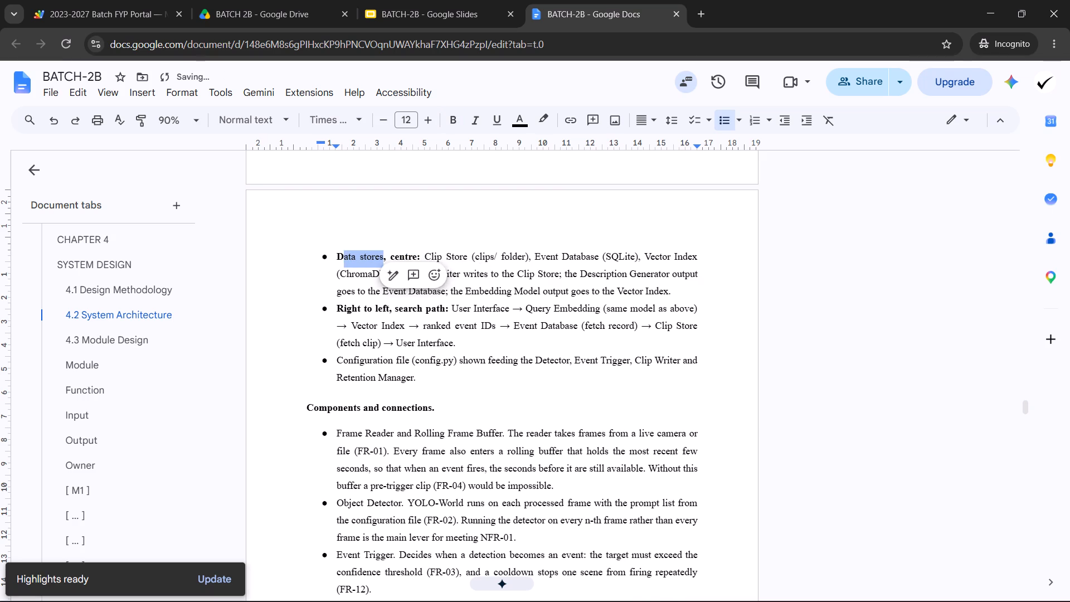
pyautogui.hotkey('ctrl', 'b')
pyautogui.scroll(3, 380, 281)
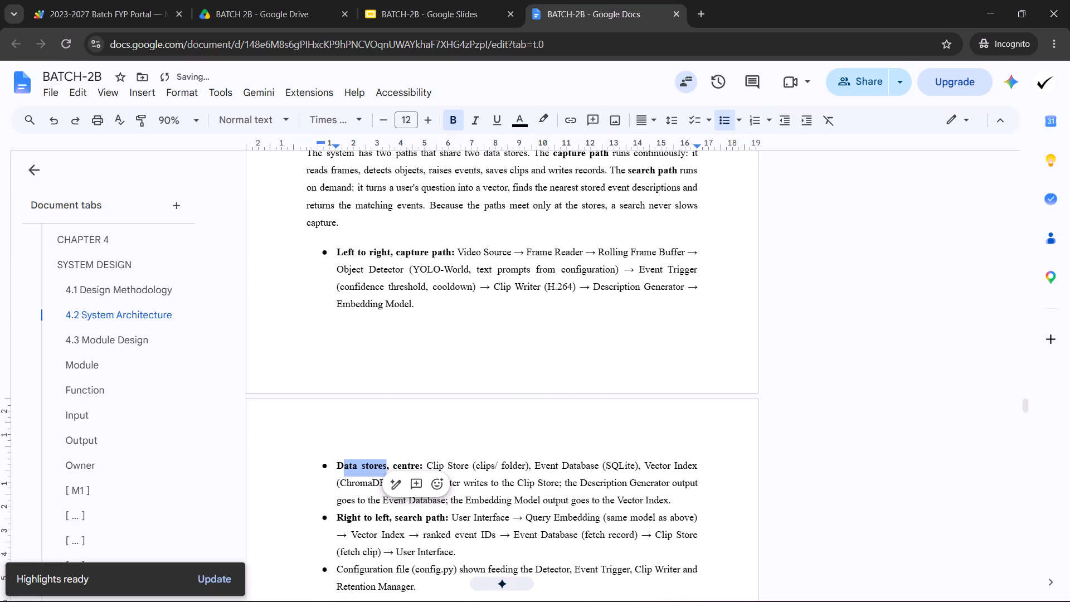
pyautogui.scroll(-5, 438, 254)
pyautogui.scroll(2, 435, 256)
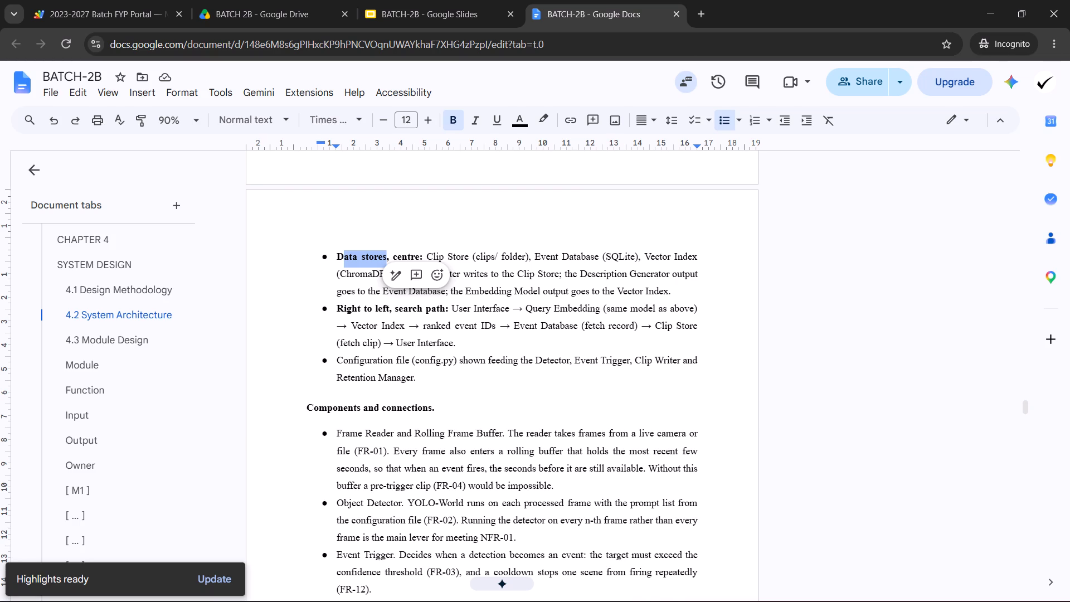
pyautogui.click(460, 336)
# Replace the full stop after "Frame Reader and Rolling Frame Buffer" with a colon and select that bullet lead-in.
pyautogui.scroll(-2, 457, 333)
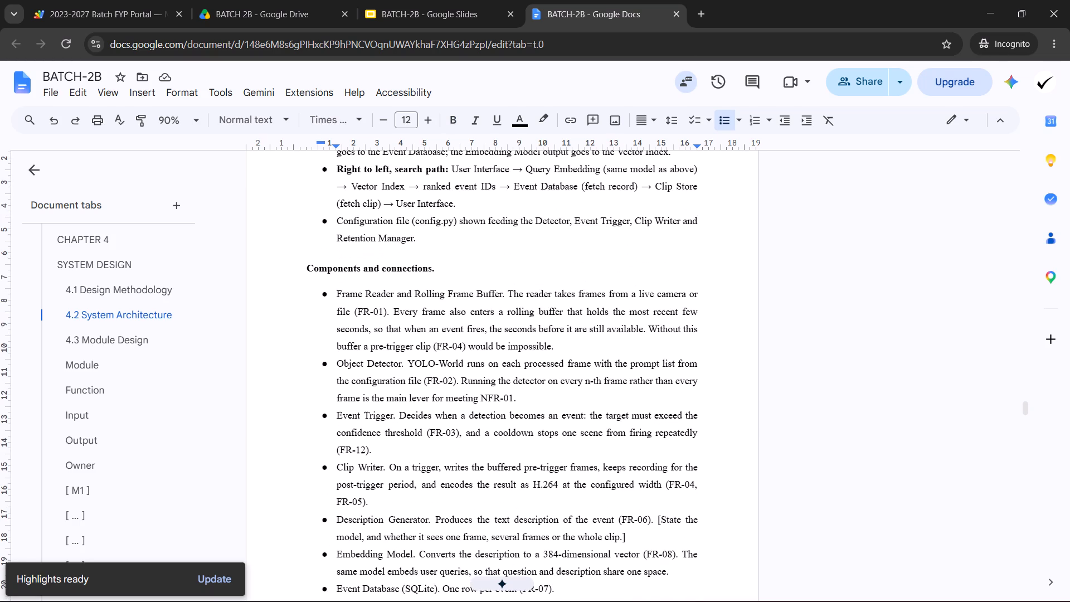
pyautogui.click(506, 294)
pyautogui.press('BackSpace')
pyautogui.hotkey('shift', ':')
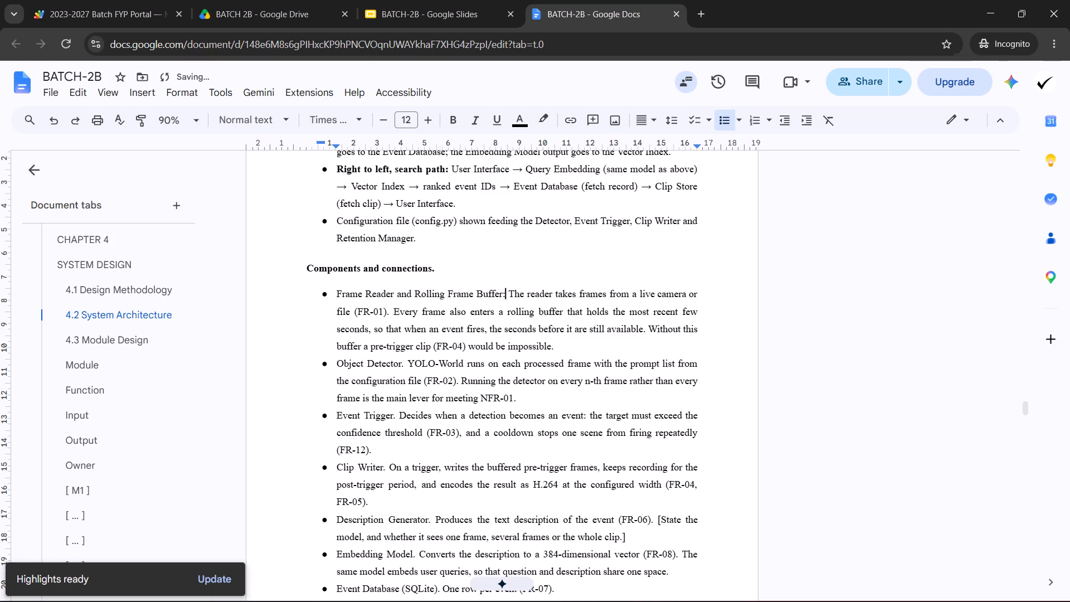
pyautogui.moveTo(505, 293); pyautogui.dragTo(386, 274)
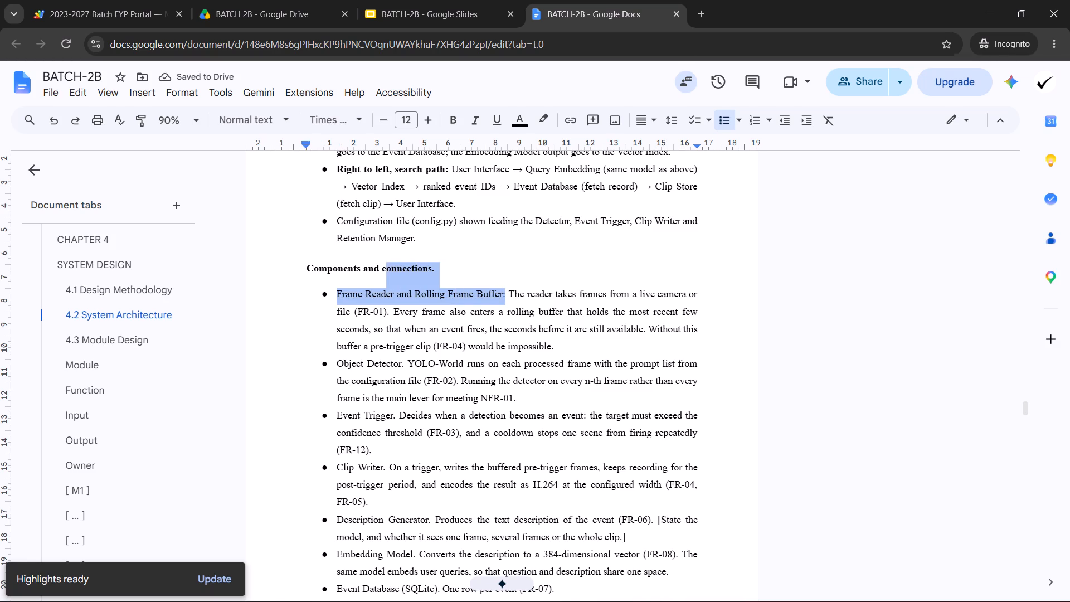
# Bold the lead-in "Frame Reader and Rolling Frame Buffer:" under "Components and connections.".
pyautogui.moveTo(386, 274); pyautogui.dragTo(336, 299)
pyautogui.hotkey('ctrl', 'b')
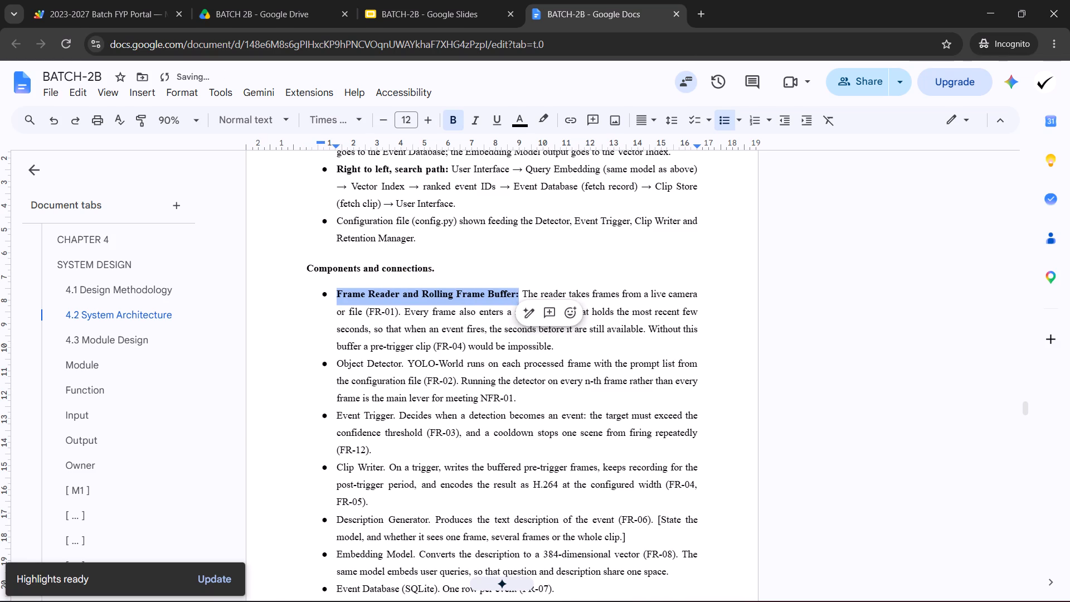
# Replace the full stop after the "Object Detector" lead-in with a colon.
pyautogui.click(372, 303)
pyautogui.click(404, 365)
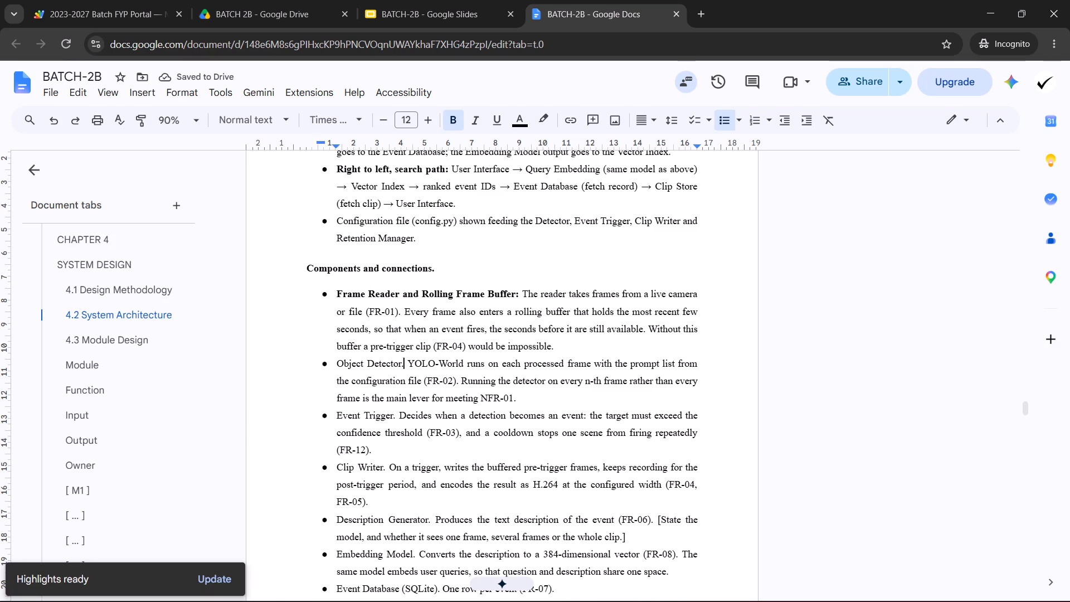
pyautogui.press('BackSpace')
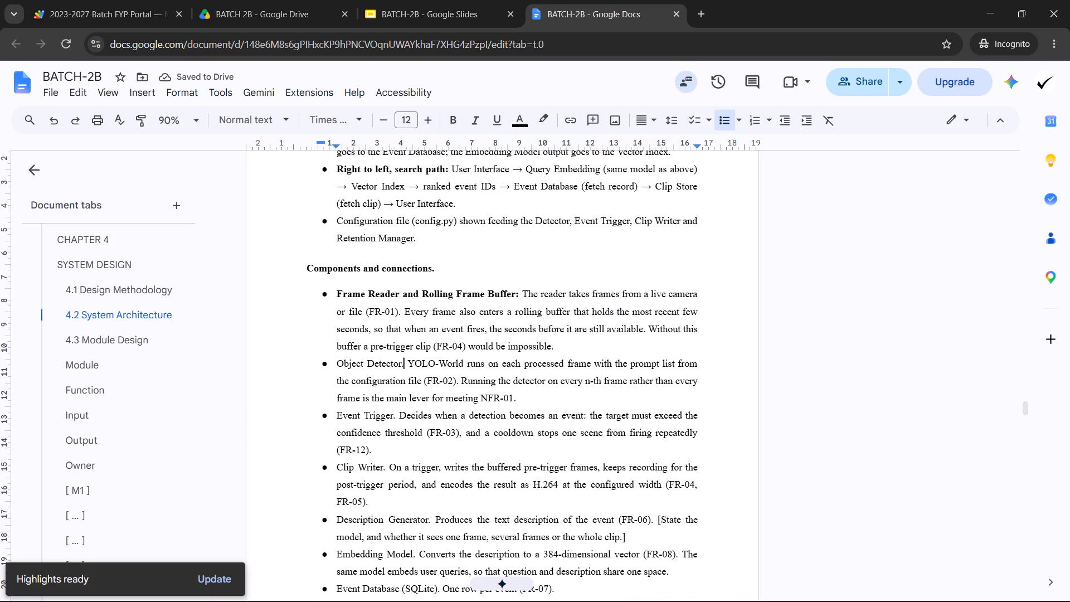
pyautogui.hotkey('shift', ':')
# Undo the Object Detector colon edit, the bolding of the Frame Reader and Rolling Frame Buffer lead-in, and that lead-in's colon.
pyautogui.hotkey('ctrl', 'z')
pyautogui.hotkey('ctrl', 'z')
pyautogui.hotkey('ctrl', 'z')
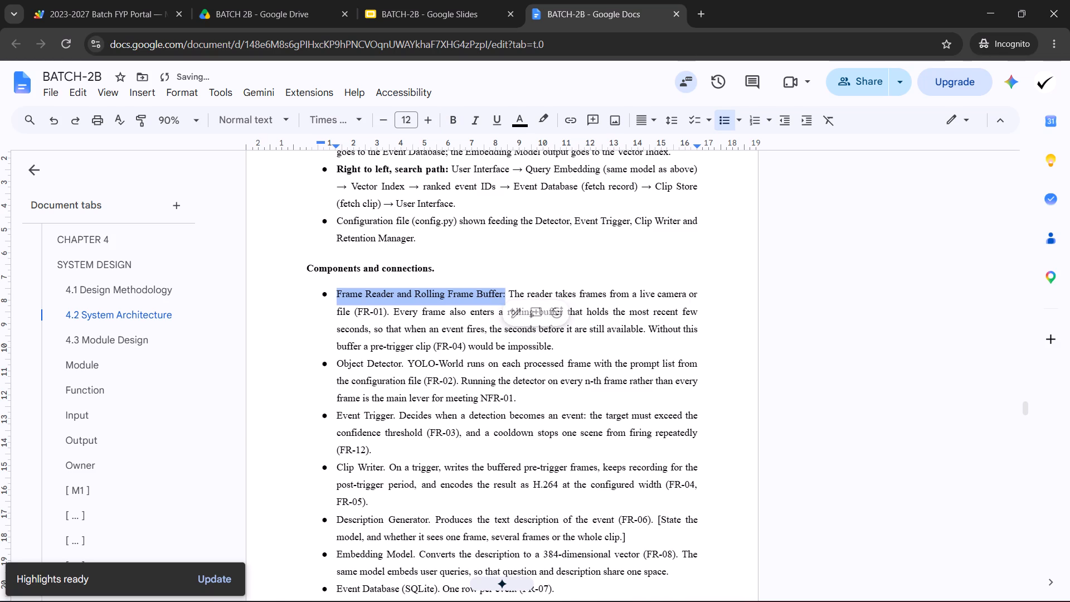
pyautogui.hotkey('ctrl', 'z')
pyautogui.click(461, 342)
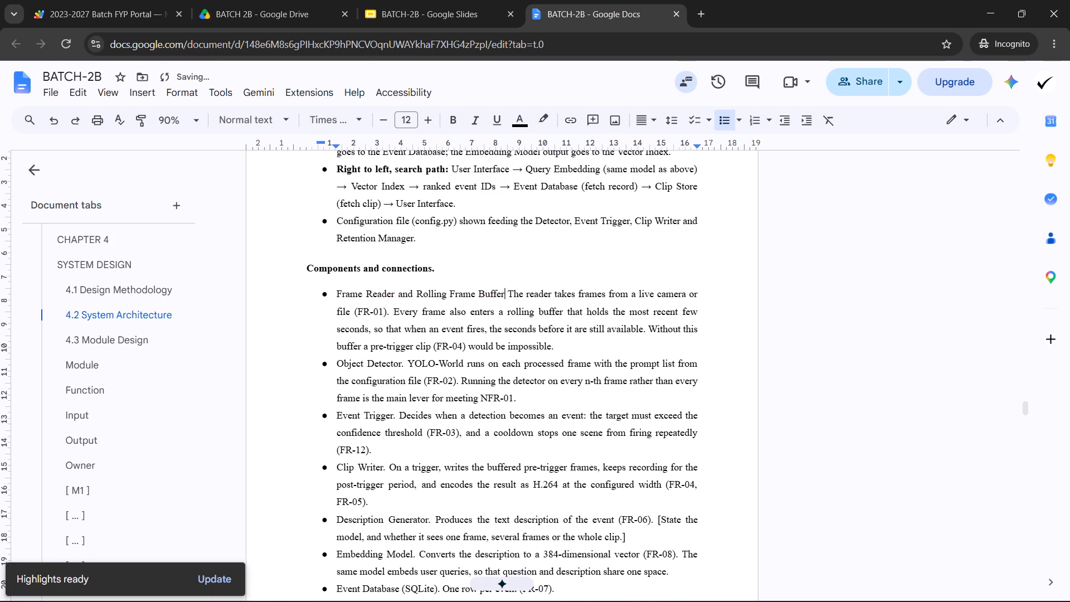
# Copy all bullets under "Components and connections.", from Frame Reader and Rolling Frame Buffer through User Interface.
pyautogui.moveTo(338, 292); pyautogui.dragTo(503, 409)
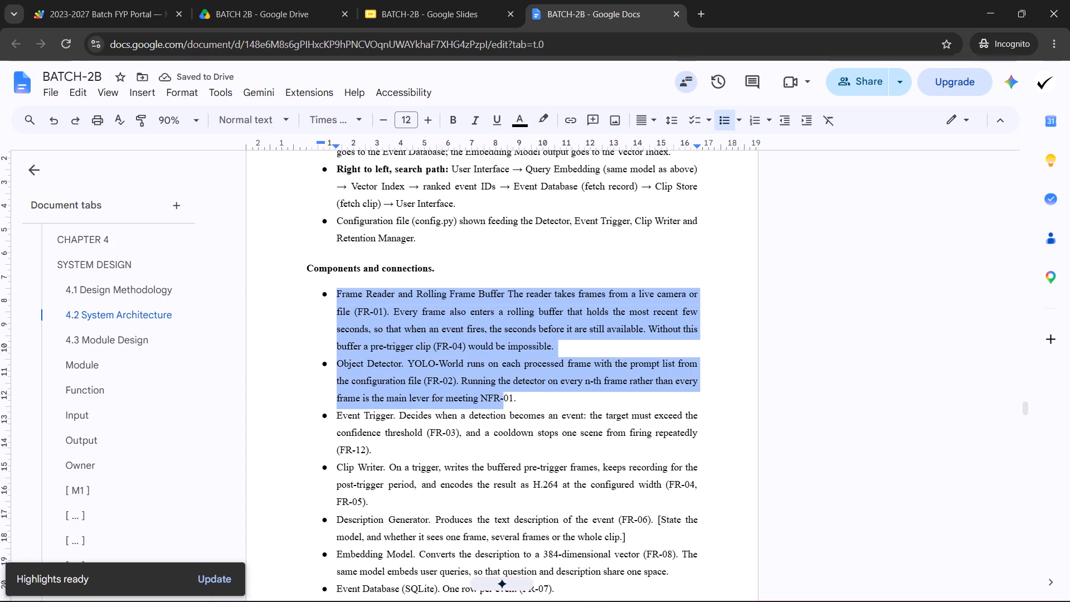
pyautogui.moveTo(503, 409); pyautogui.dragTo(507, 417)
pyautogui.scroll(-4, 503, 420)
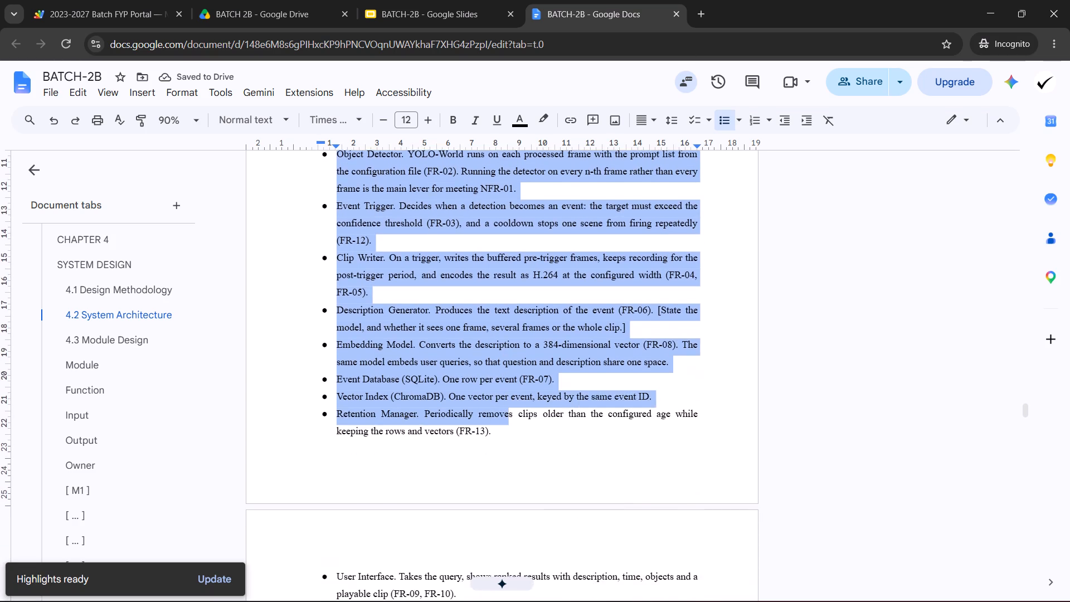
pyautogui.scroll(-2, 507, 417)
pyautogui.moveTo(507, 417); pyautogui.dragTo(468, 391)
pyautogui.hotkey('ctrl', 'c')
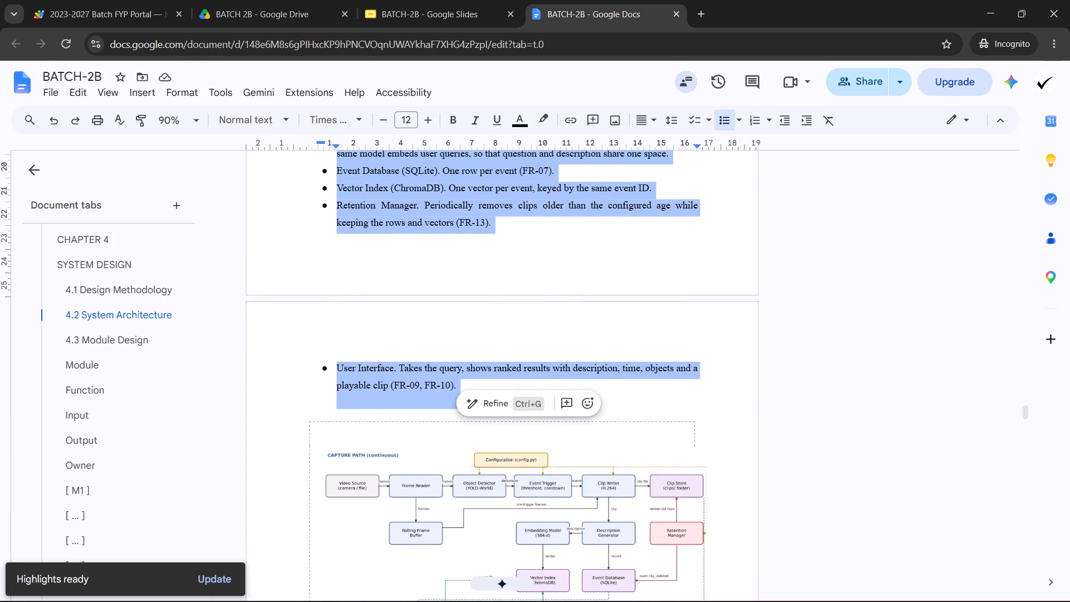
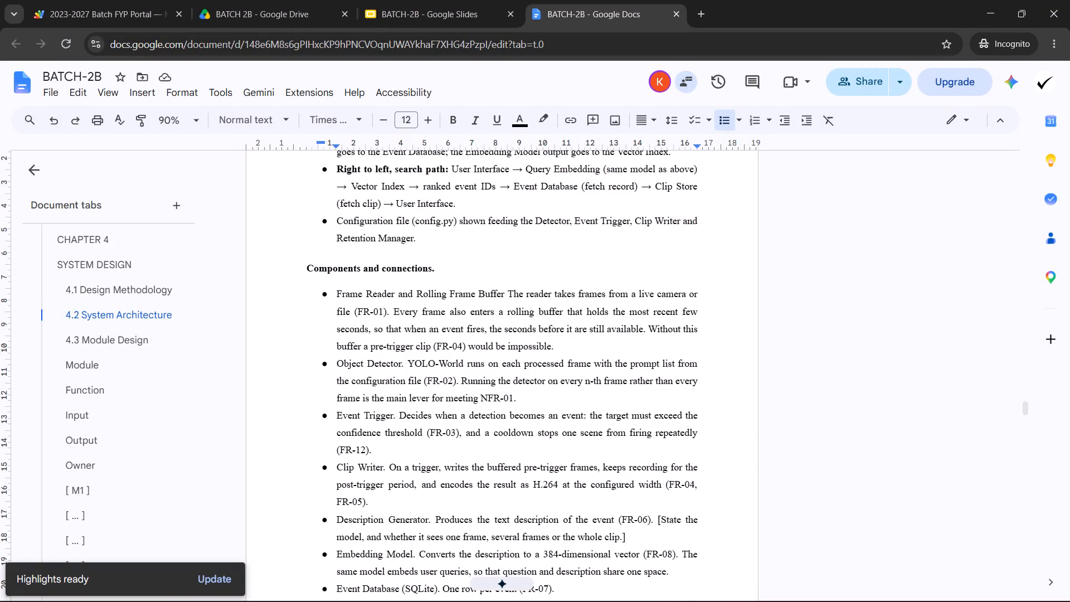
# Add a colon after "Frame Reader and Rolling Frame Buffer" in the first component bullet and bold the whole label.
pyautogui.click(504, 294)
pyautogui.hotkey('shift', ':')
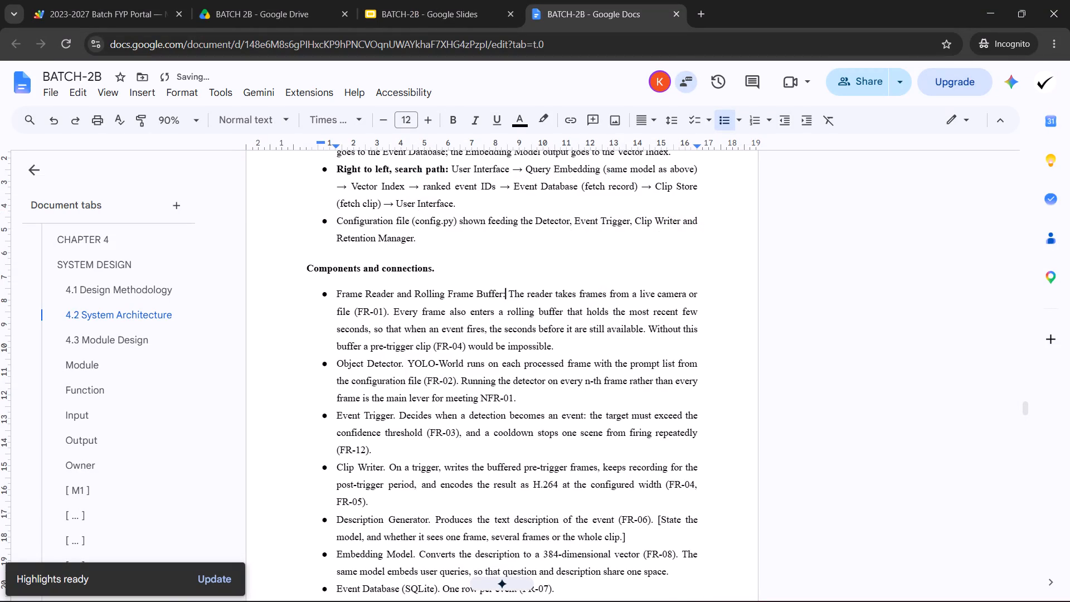
pyautogui.moveTo(505, 293); pyautogui.dragTo(421, 293)
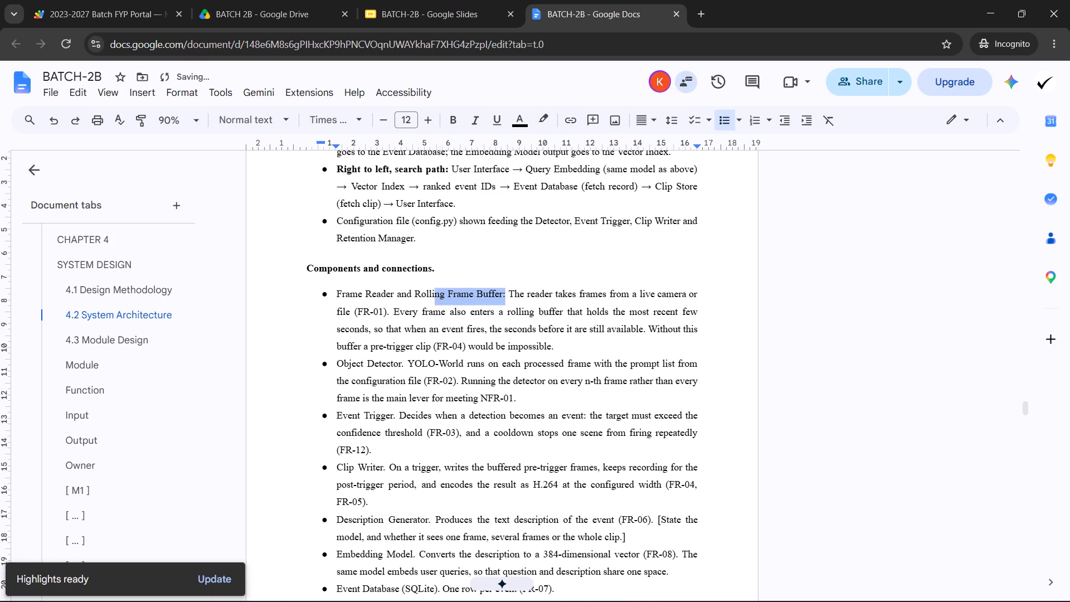
pyautogui.moveTo(421, 293); pyautogui.dragTo(337, 293)
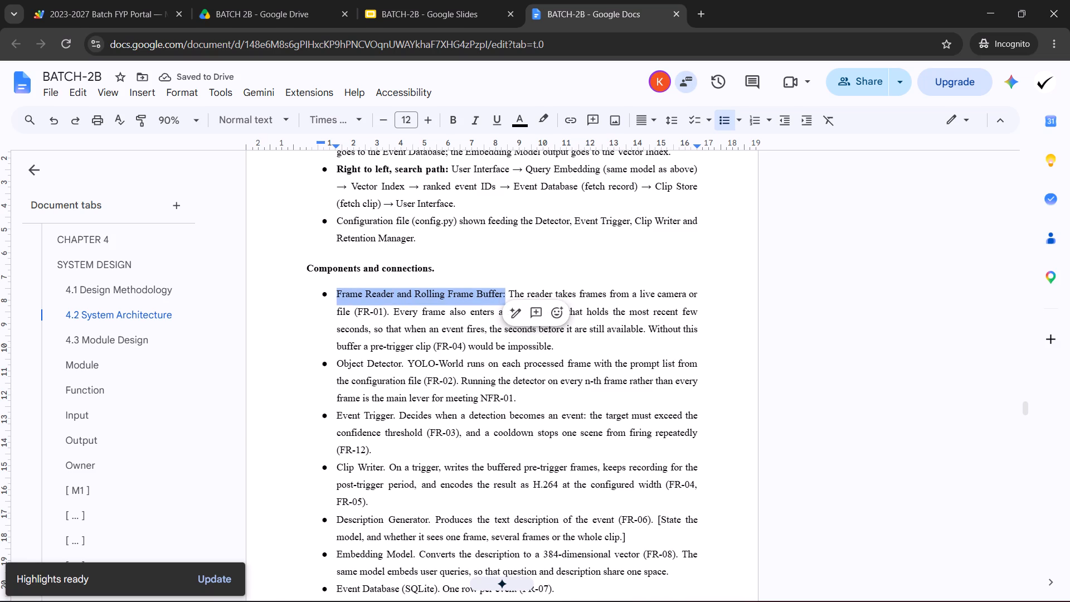
pyautogui.hotkey('ctrl', 'b')
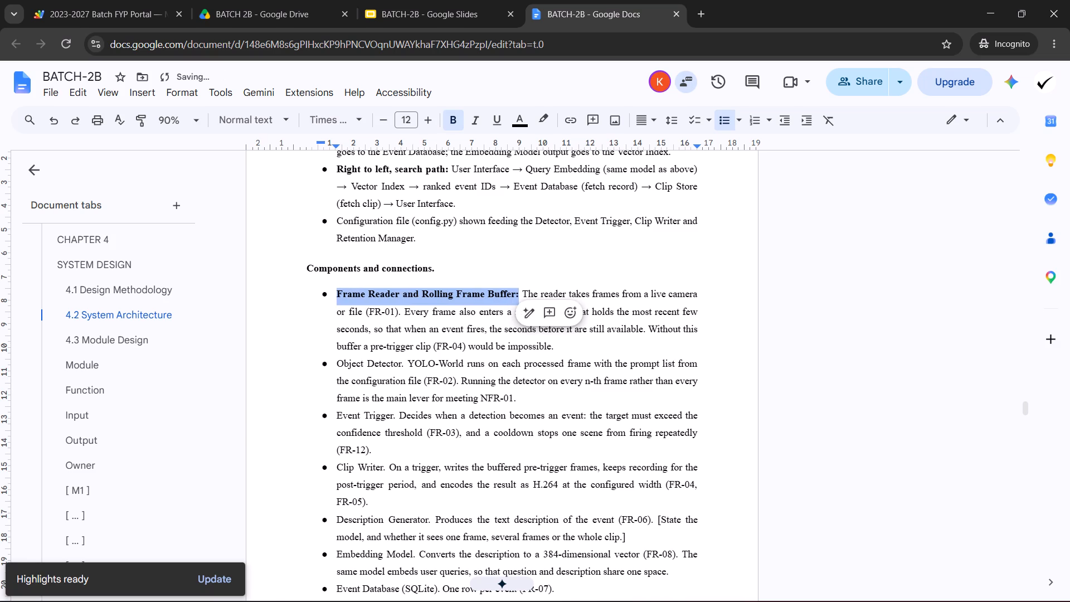
# Replace the period after "Object Detector" with a colon and bold the label.
pyautogui.click(404, 366)
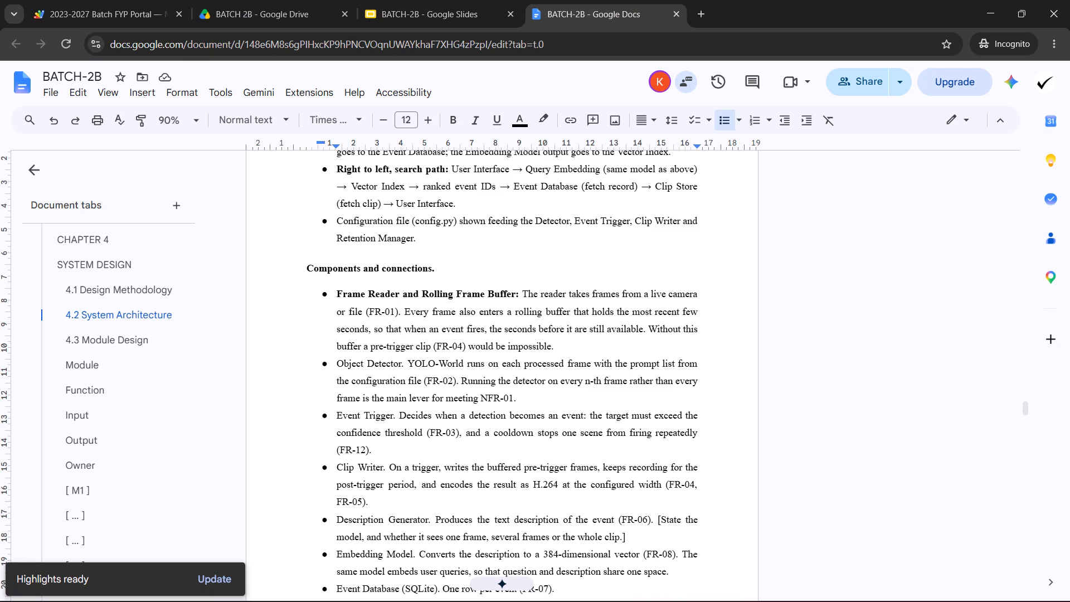
pyautogui.press('BackSpace')
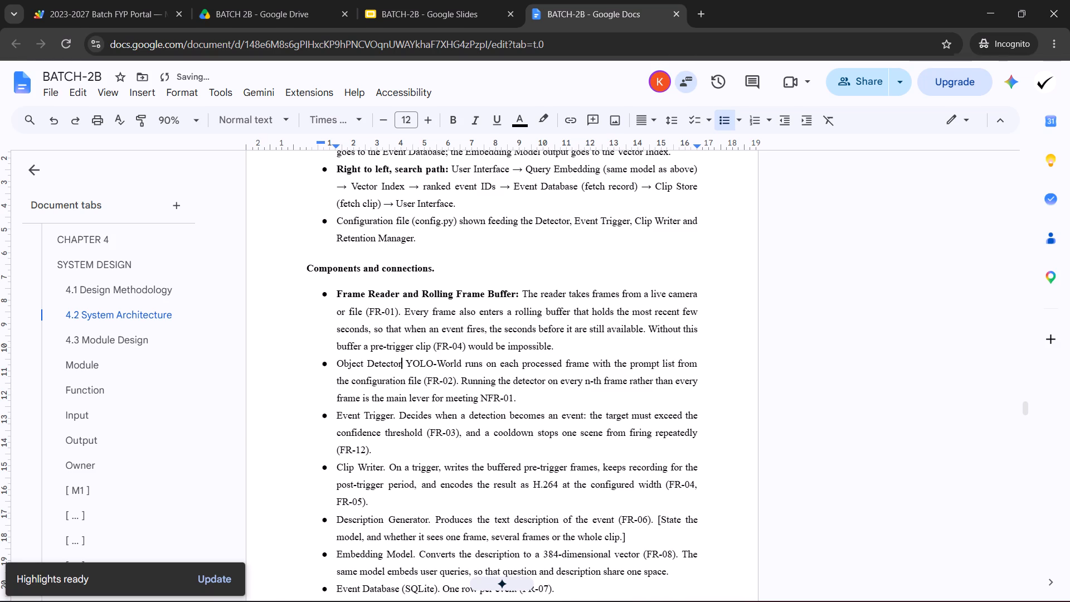
pyautogui.hotkey('shift', ':')
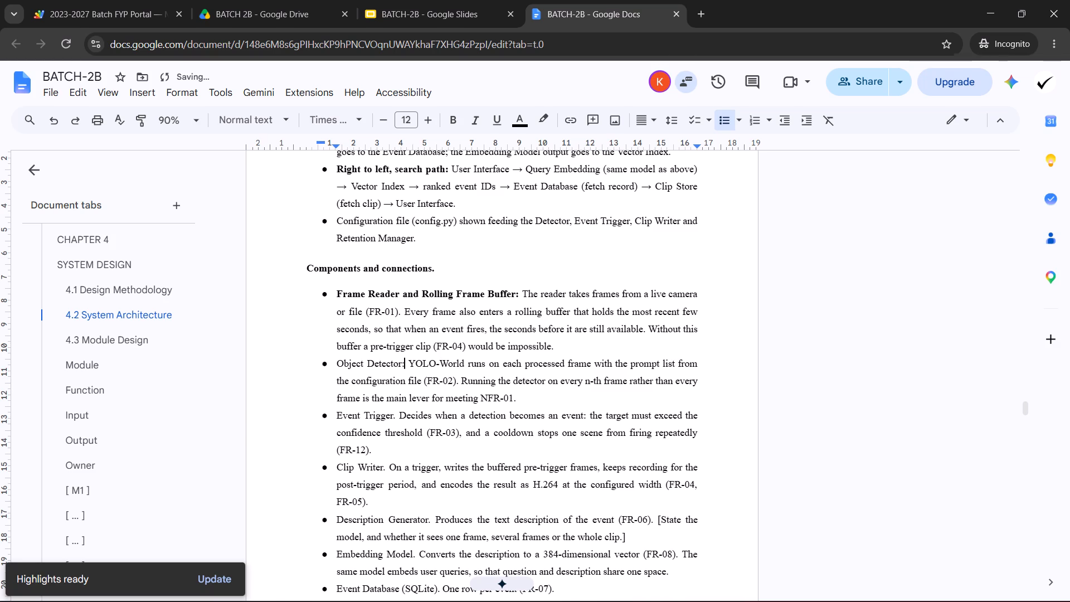
pyautogui.moveTo(407, 365); pyautogui.dragTo(338, 367)
pyautogui.click(346, 363)
pyautogui.moveTo(403, 366); pyautogui.dragTo(382, 365)
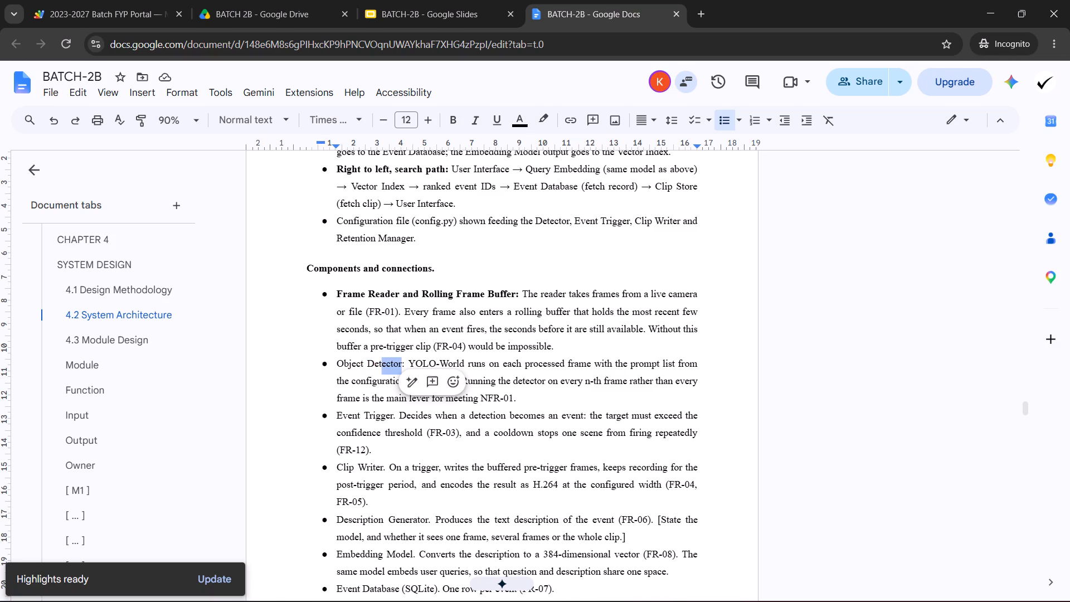
pyautogui.moveTo(403, 364); pyautogui.dragTo(334, 363)
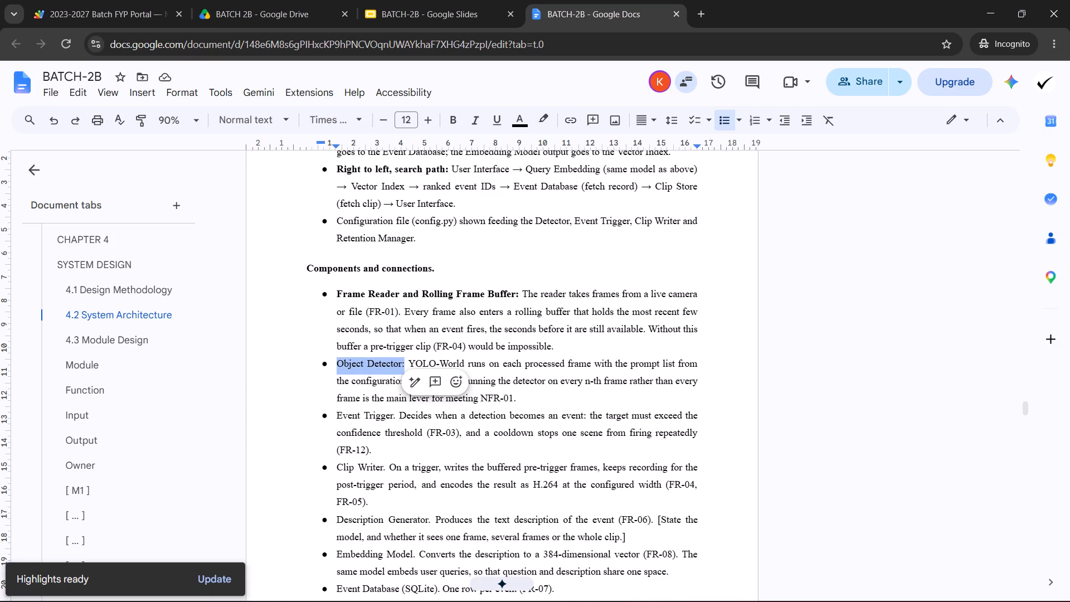
pyautogui.hotkey('ctrl', 'b')
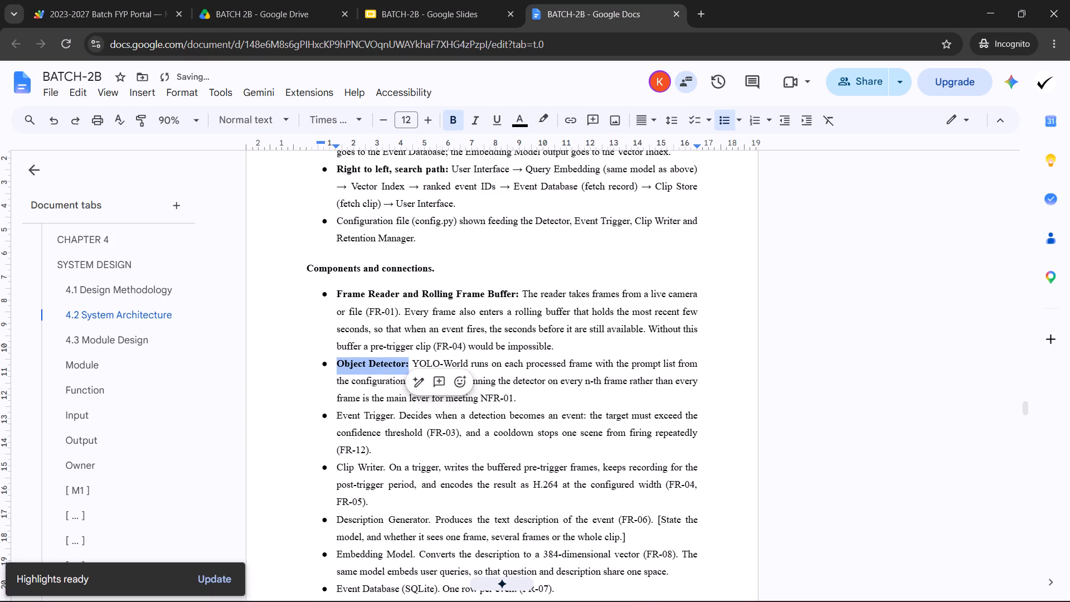
# Replace the period after "Event Trigger" with a colon and bold the label.
pyautogui.click(397, 417)
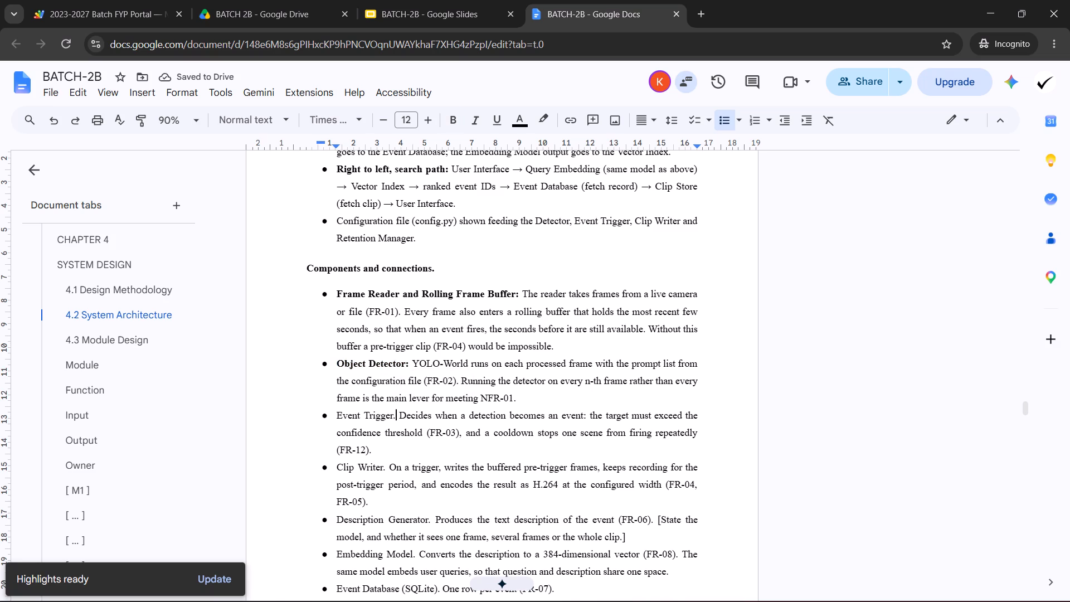
pyautogui.press('BackSpace')
pyautogui.hotkey('shift', ':')
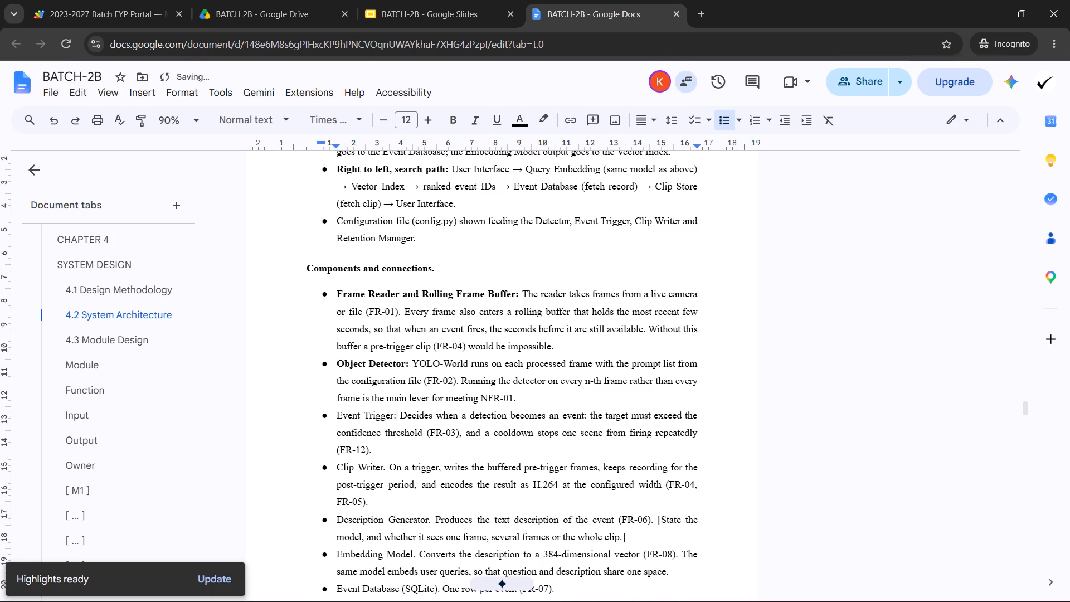
pyautogui.moveTo(396, 418); pyautogui.dragTo(339, 411)
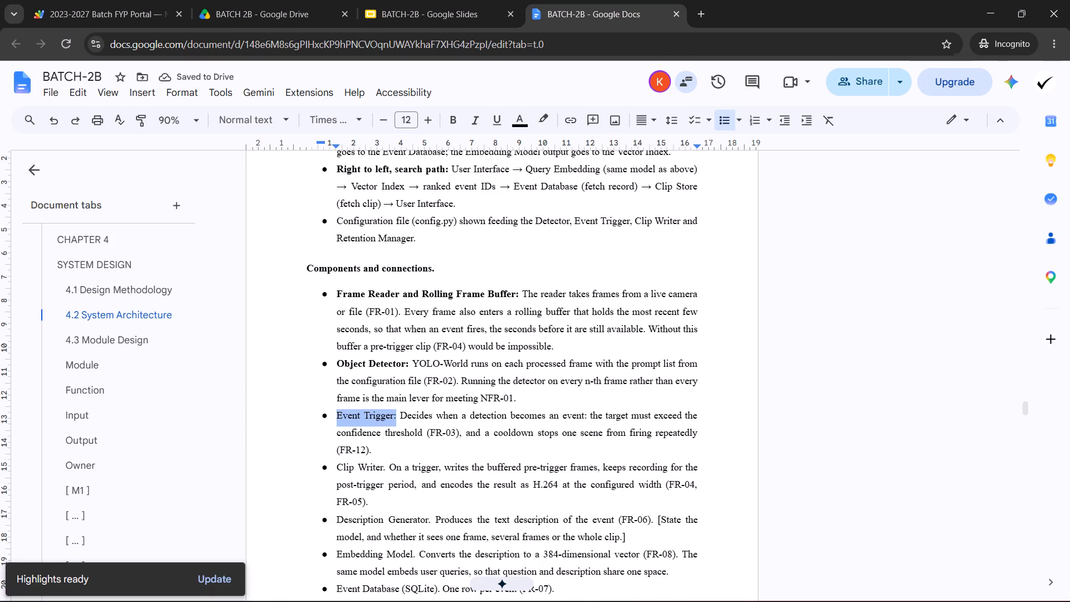
pyautogui.moveTo(339, 411); pyautogui.dragTo(337, 411)
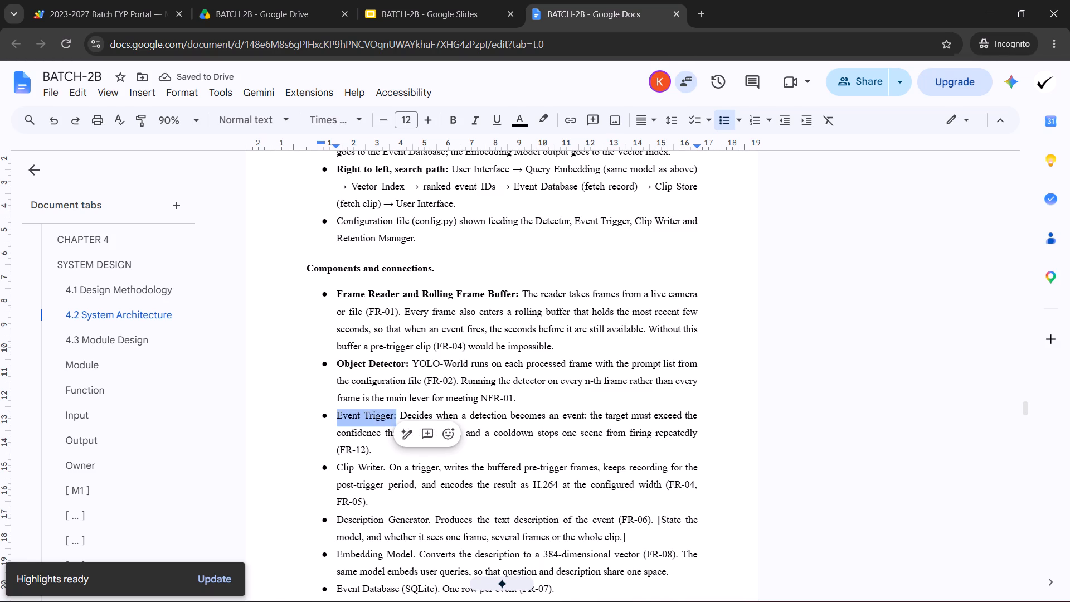
pyautogui.hotkey('ctrl', 'b')
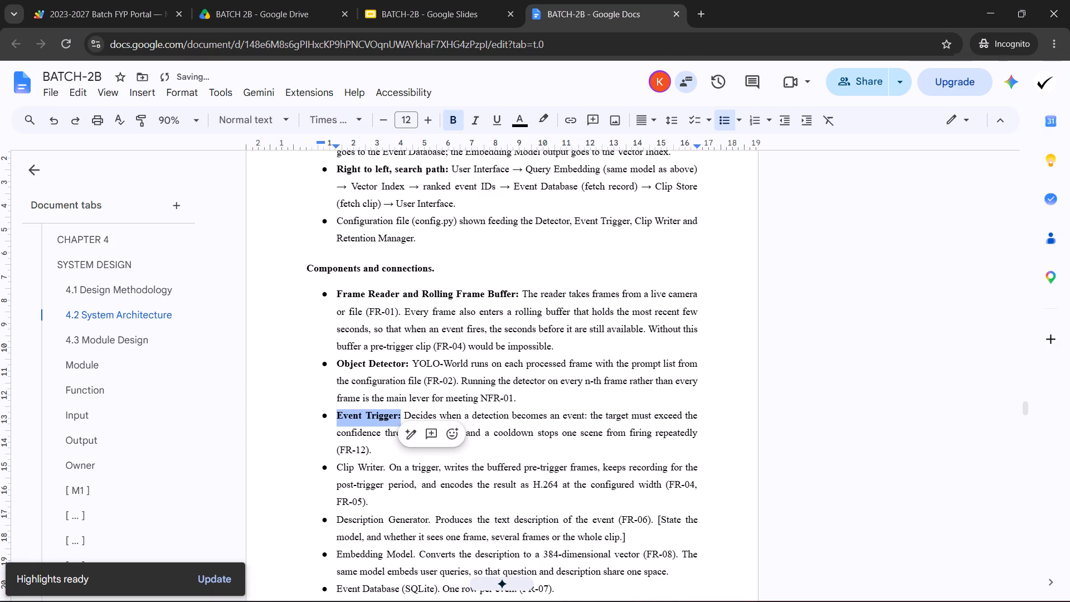
# Replace the period after "Clip Writer" with a colon and bold the label, undoing any accidental paste over it.
pyautogui.click(386, 469)
pyautogui.press('BackSpace')
pyautogui.hotkey('shift', ':')
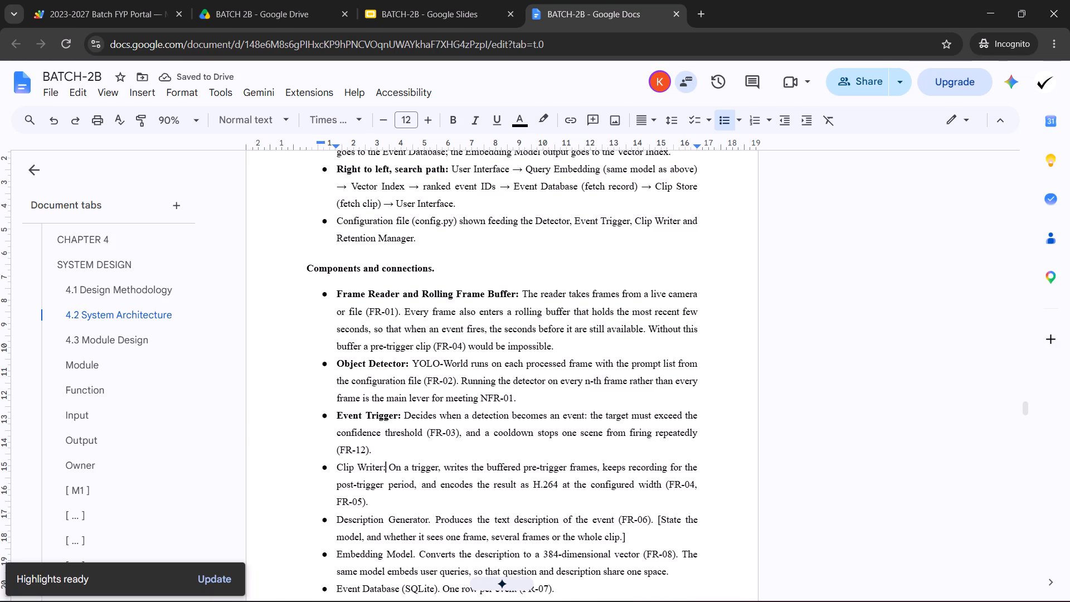
pyautogui.moveTo(385, 467); pyautogui.dragTo(336, 462)
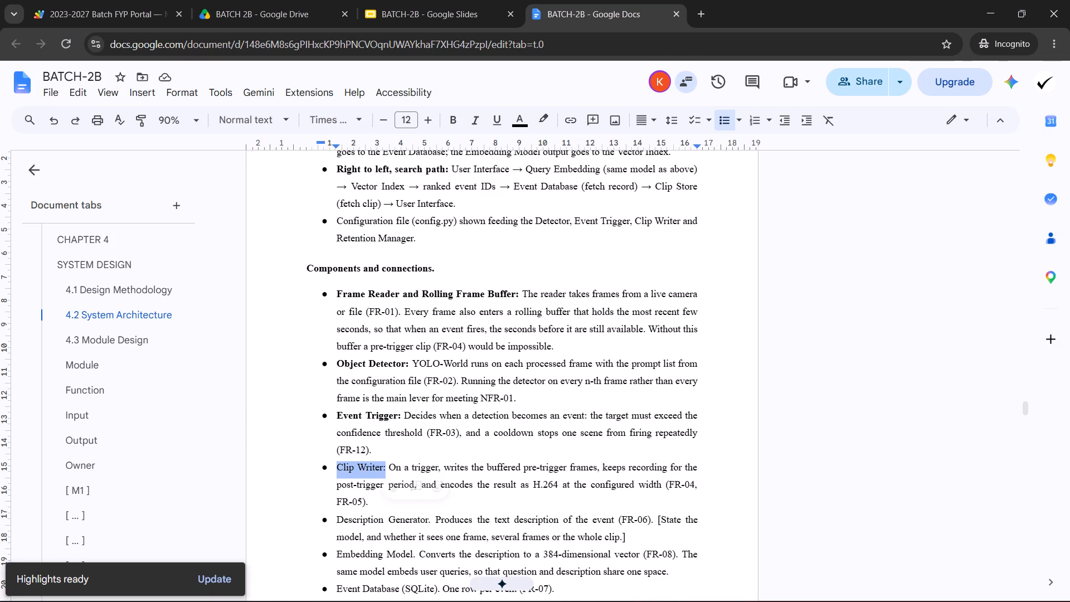
pyautogui.hotkey('ctrl', 'v')
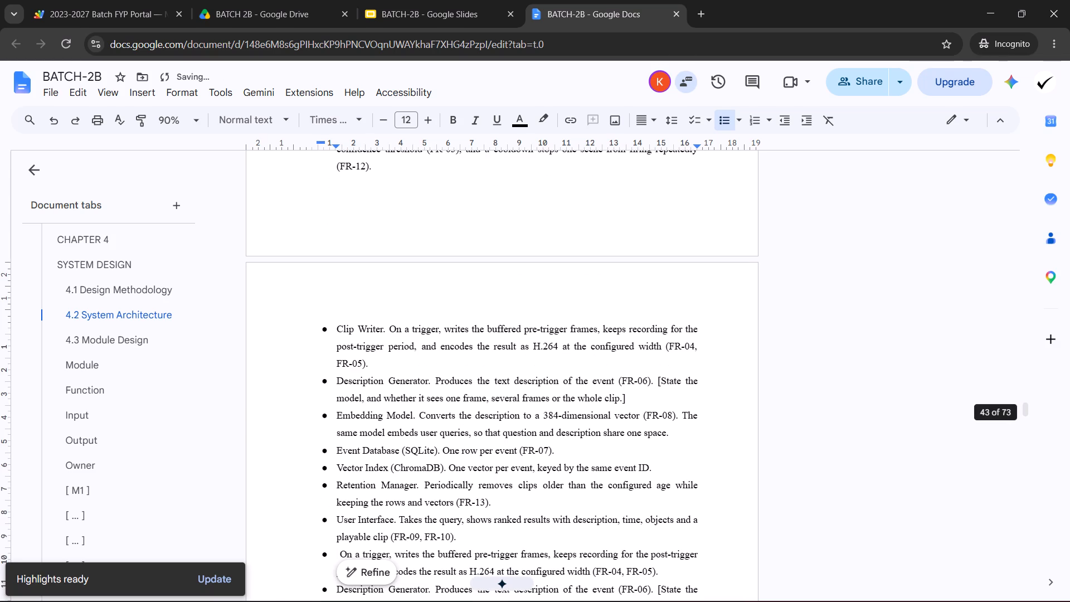
pyautogui.scroll(4, 461, 434)
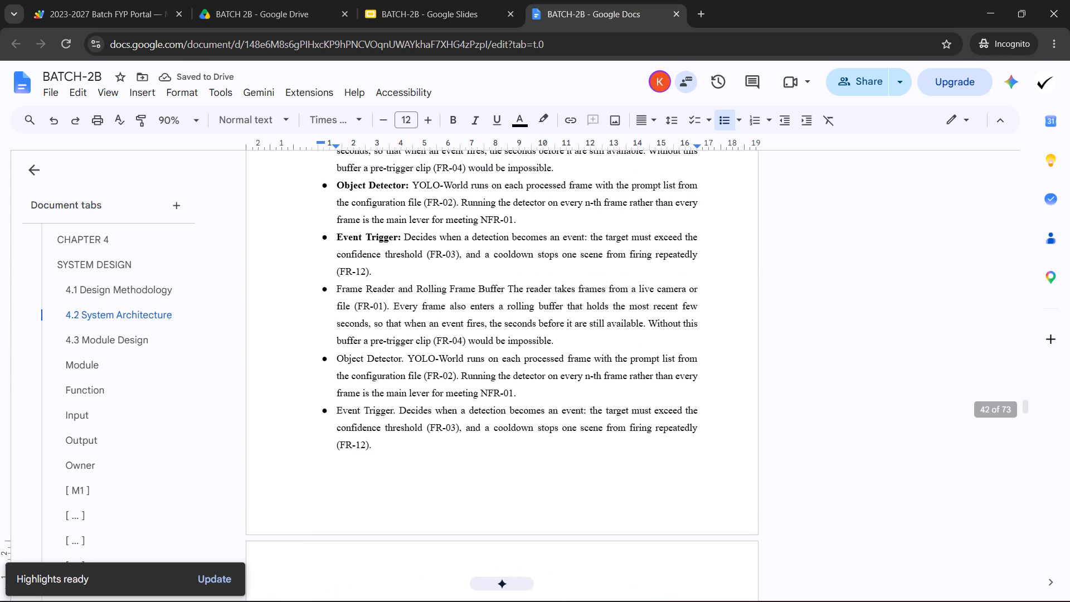
pyautogui.hotkey('ctrl', 'z')
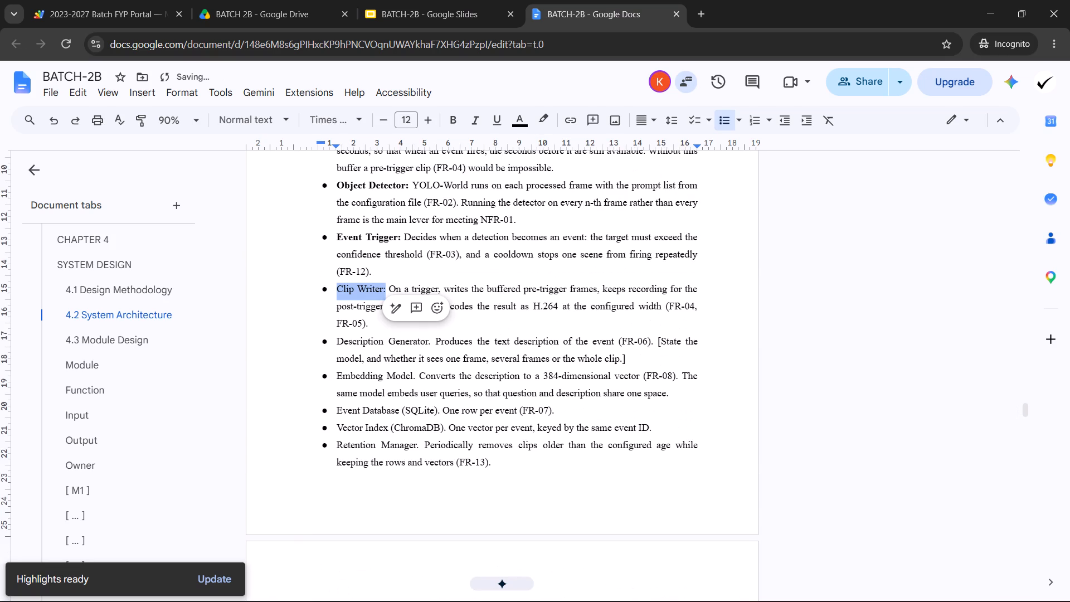
pyautogui.hotkey('ctrl', 'b')
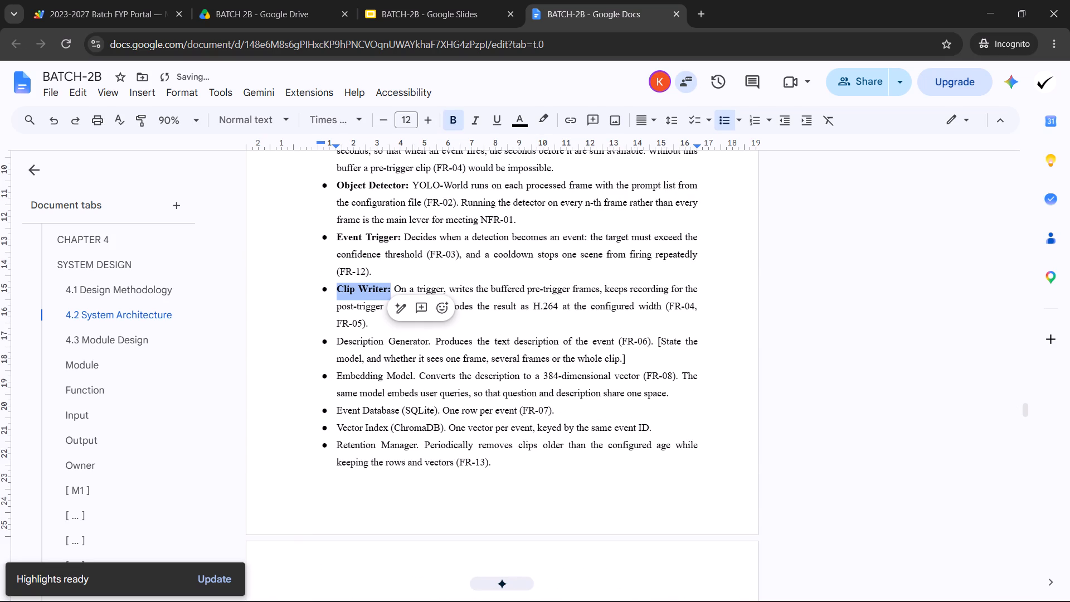
# Replace the period after "Description Generator" with a colon and bold the label.
pyautogui.click(429, 343)
pyautogui.press('Right')
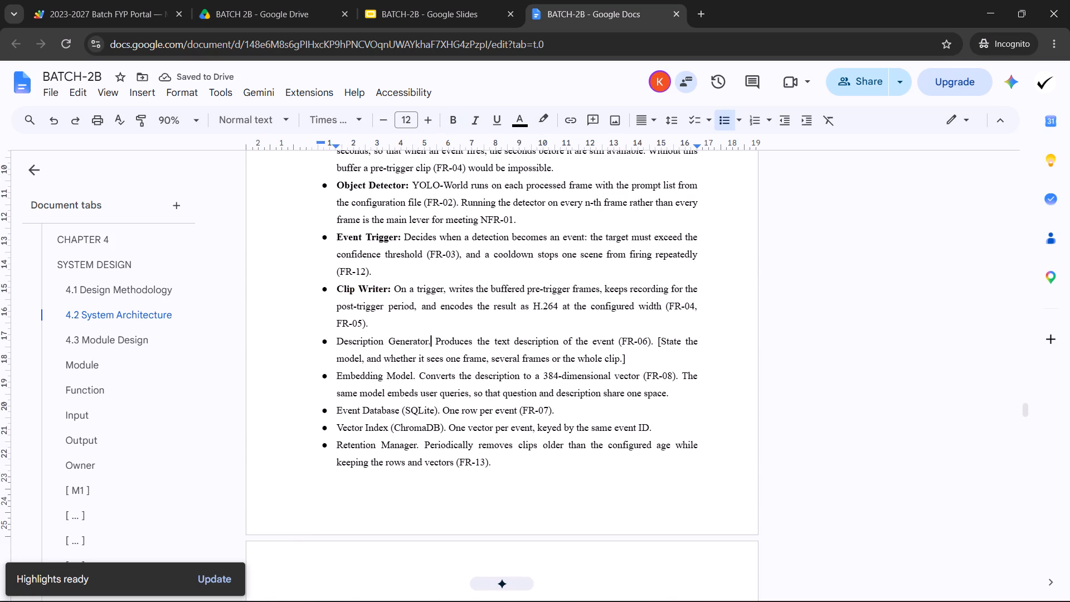
pyautogui.press('BackSpace')
pyautogui.hotkey('shift', ':')
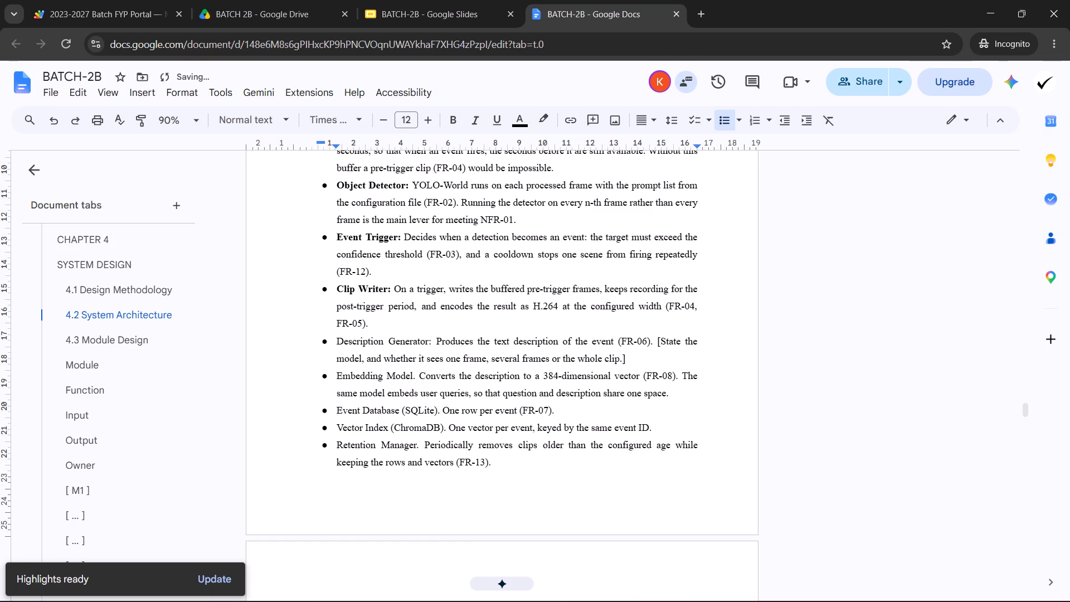
pyautogui.moveTo(432, 344); pyautogui.dragTo(333, 340)
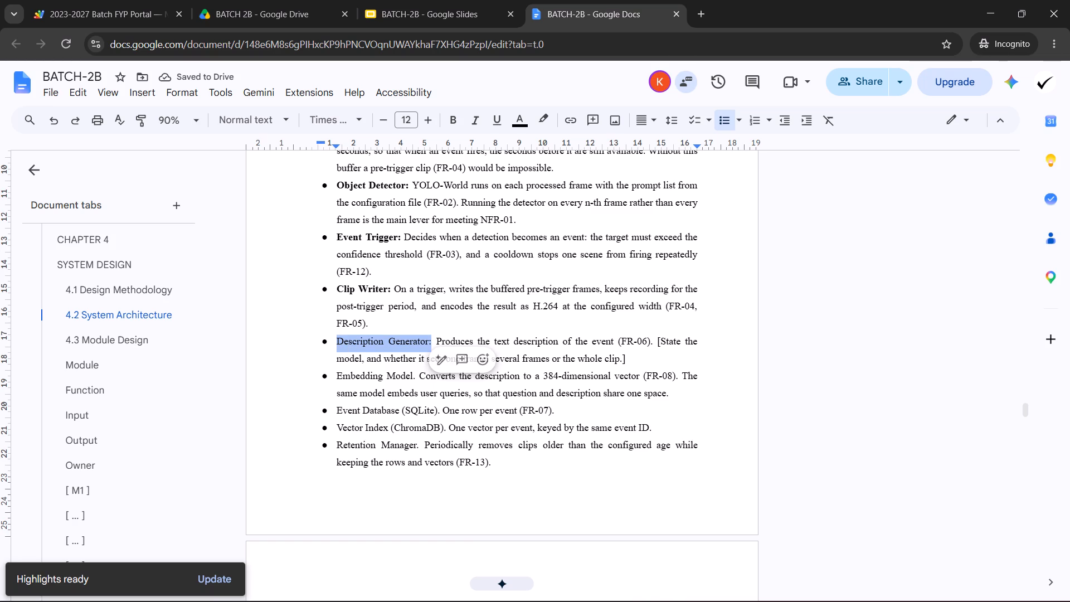
pyautogui.hotkey('ctrl', 'b')
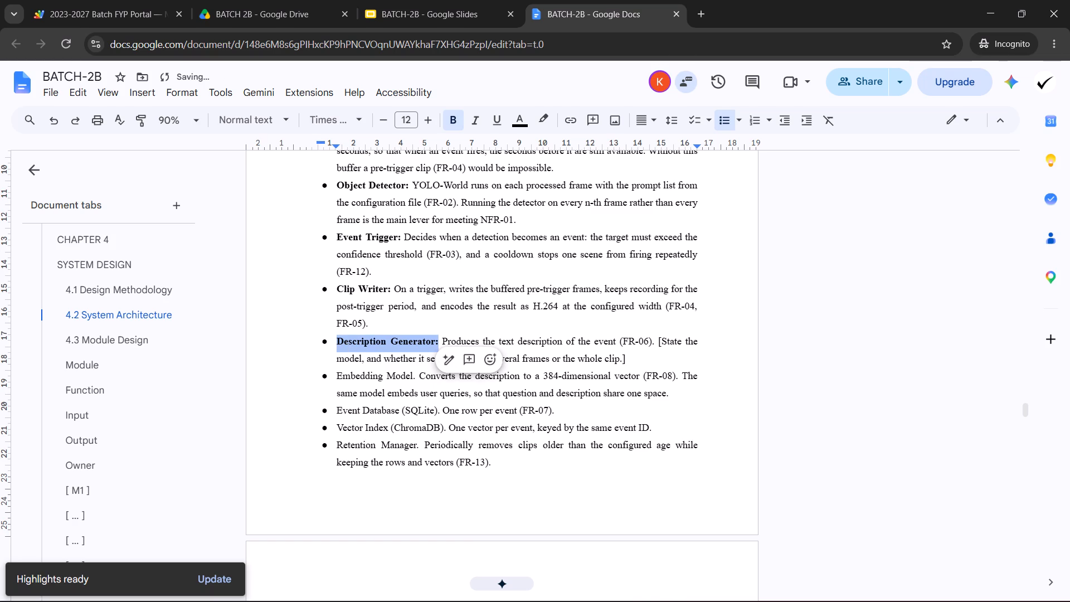
# Replace the period after "Embedding Model" with a colon and bold the label.
pyautogui.click(416, 377)
pyautogui.press('BackSpace')
pyautogui.hotkey('shift', ':')
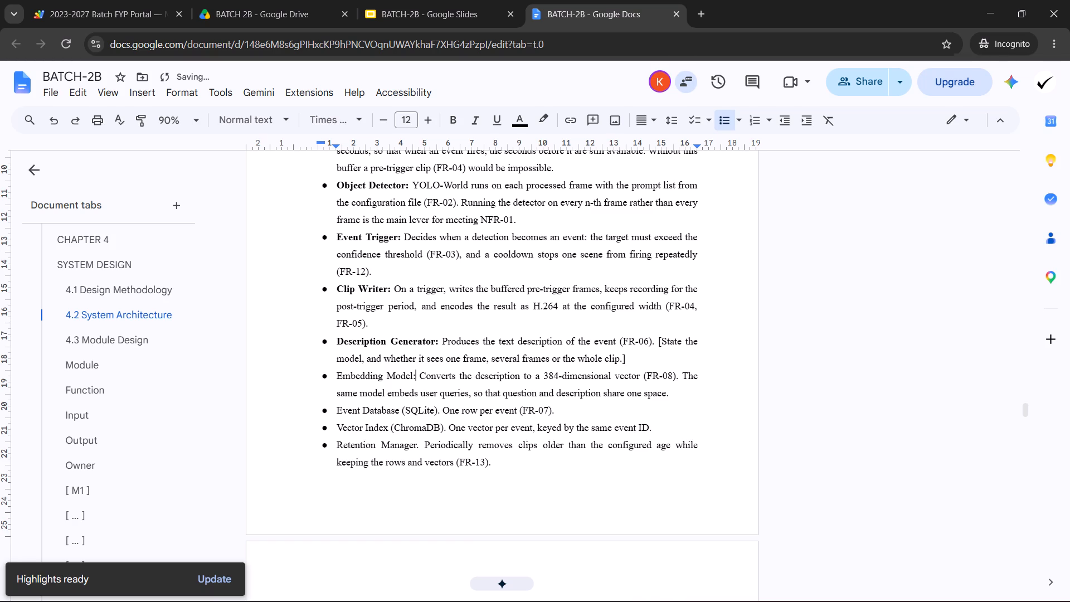
pyautogui.moveTo(415, 377); pyautogui.dragTo(343, 381)
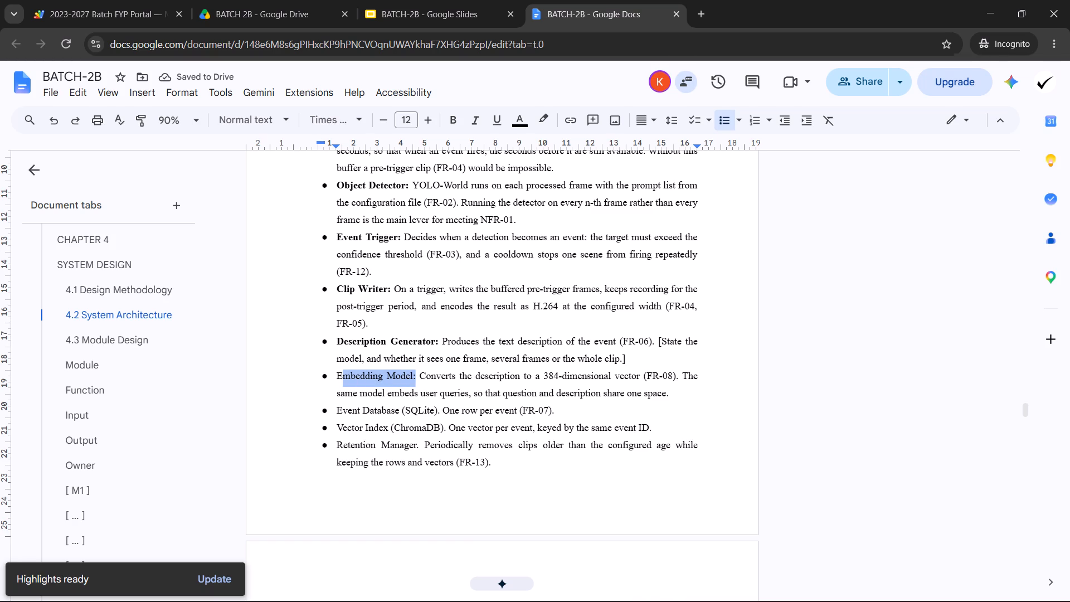
pyautogui.moveTo(343, 381); pyautogui.dragTo(337, 381)
pyautogui.hotkey('ctrl', 'b')
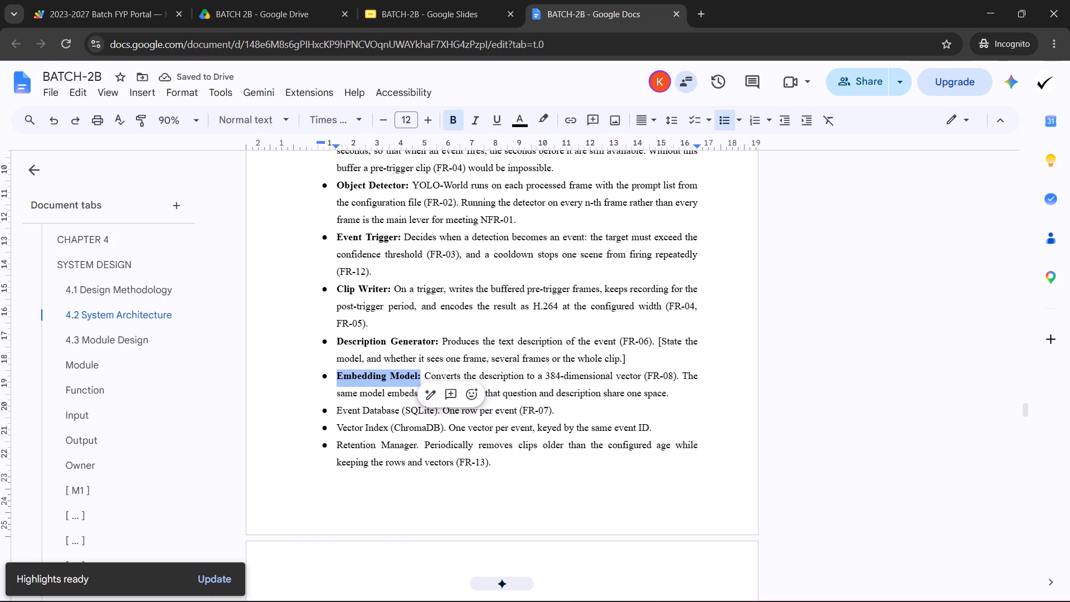
# Replace the period after "Event Database (SQLite)" with a colon.
pyautogui.click(408, 414)
pyautogui.click(439, 412)
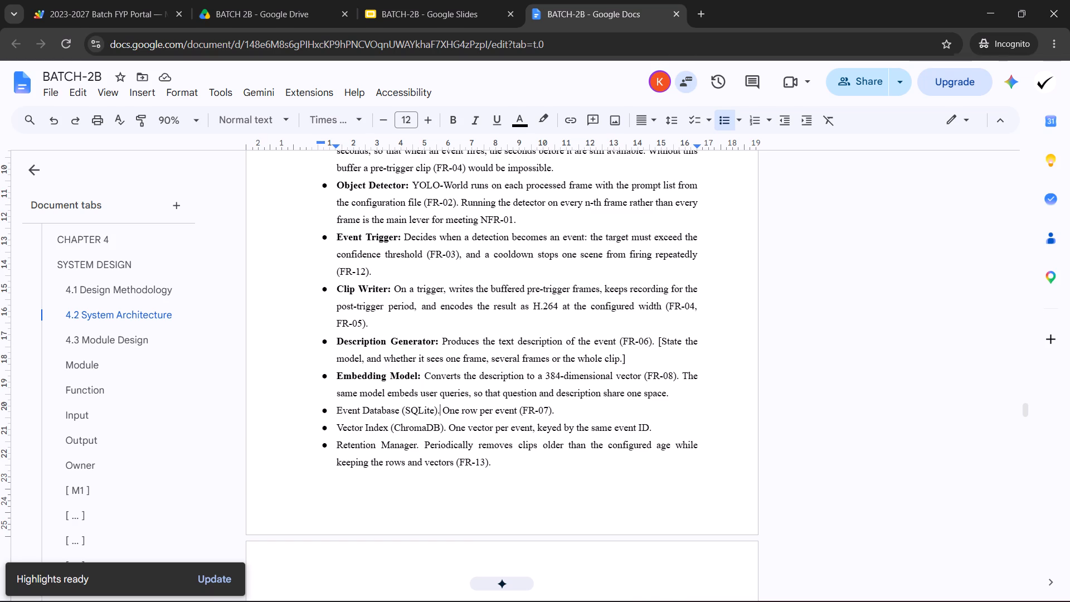
pyautogui.press('BackSpace')
pyautogui.hotkey('shift', ':')
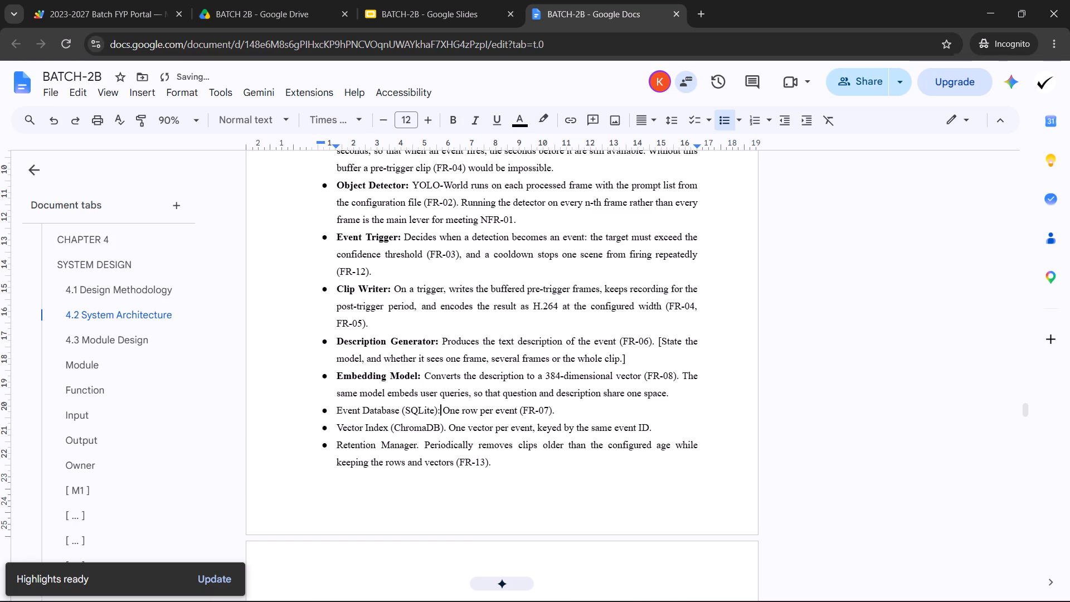
# Examine the start of Chapter 4 and the tables in sections 3.8 and 3.9 of Chapter 3.
pyautogui.scroll(5, 456, 397)
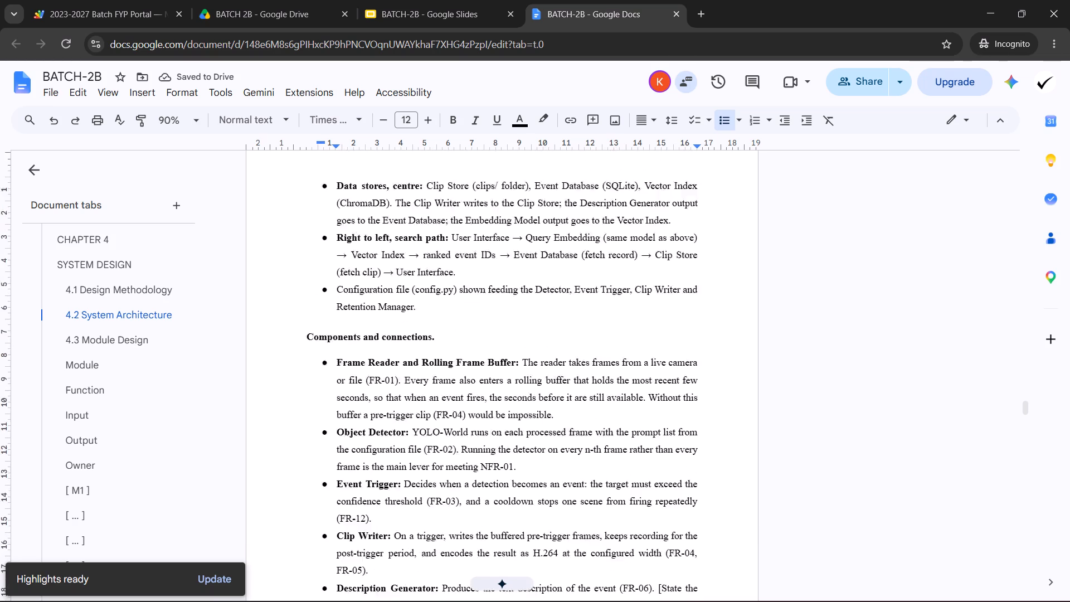
pyautogui.scroll(11, 472, 424)
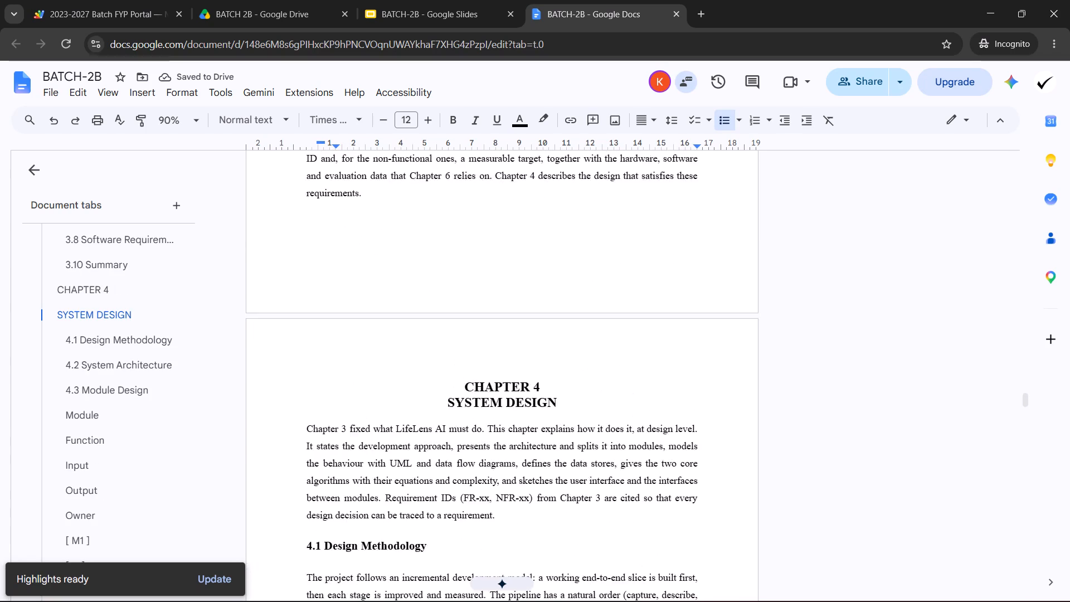
pyautogui.scroll(7, 471, 476)
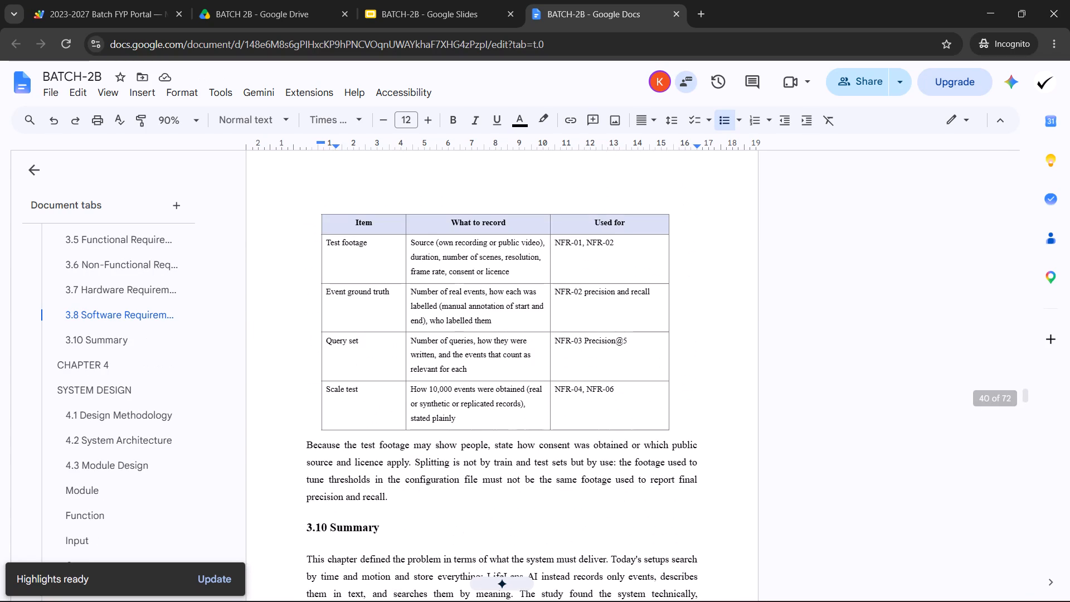
pyautogui.scroll(9, 483, 485)
pyautogui.scroll(-3, 489, 486)
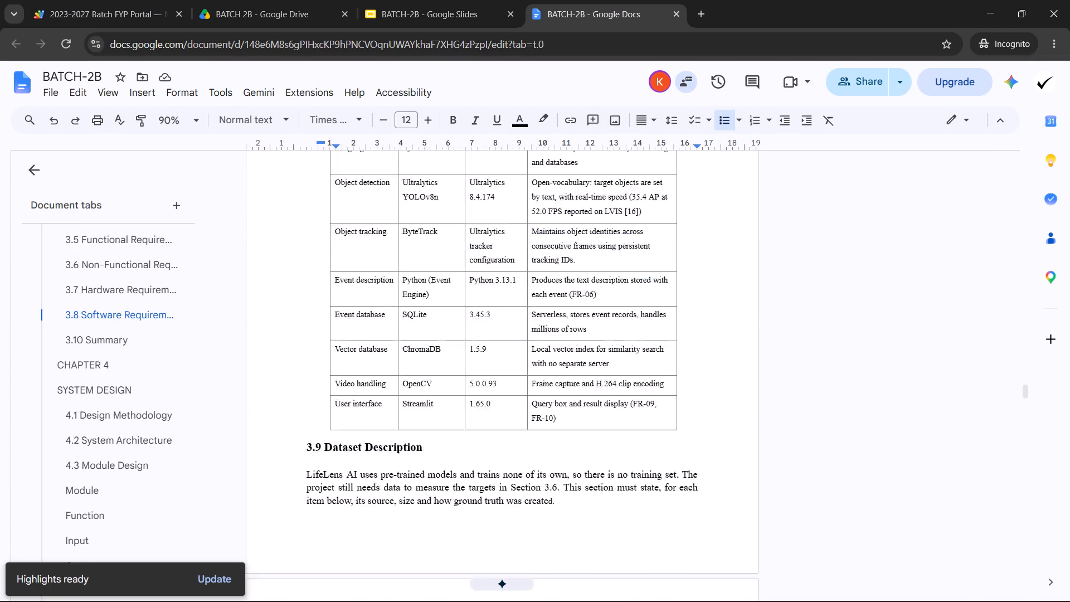
# Delete the Owner column from Table 4.1: Module Description in section 4.3.
pyautogui.scroll(-20, 489, 493)
pyautogui.scroll(-11, 489, 493)
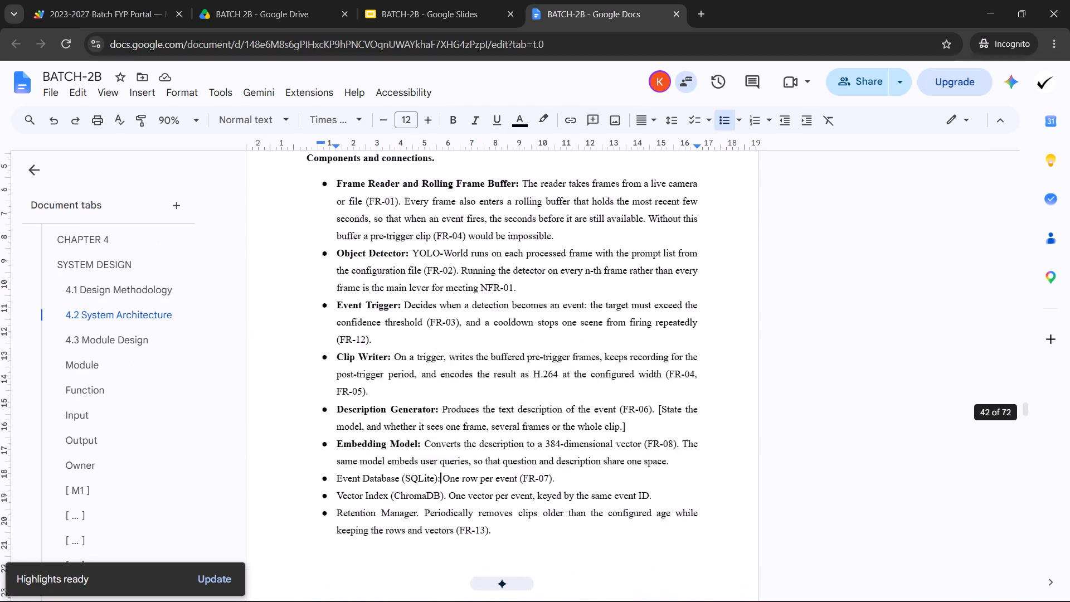
pyautogui.scroll(-9, 491, 476)
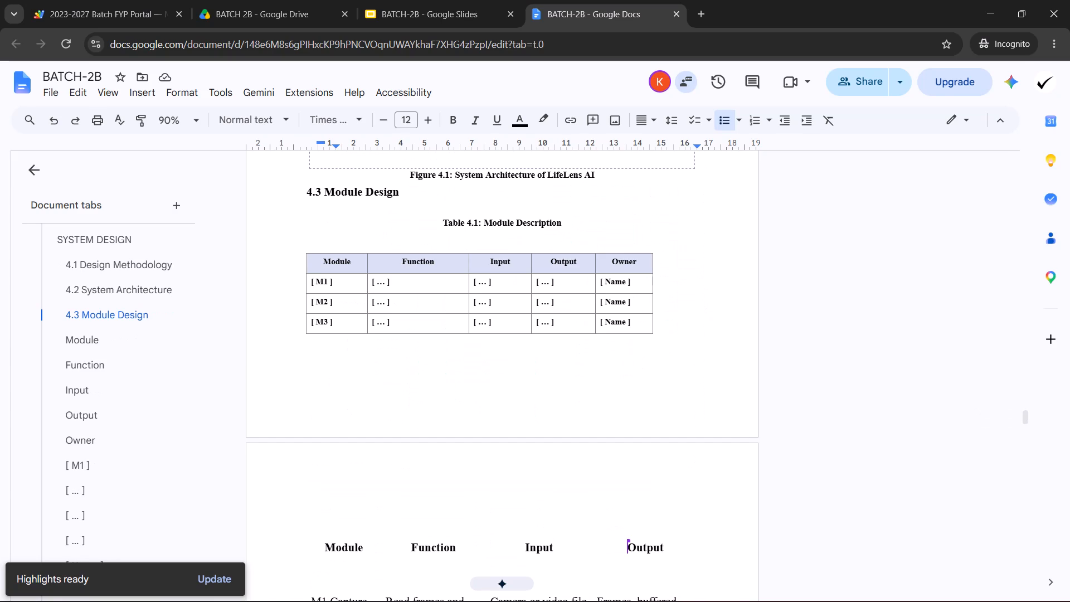
pyautogui.scroll(-2, 503, 470)
pyautogui.scroll(1, 504, 475)
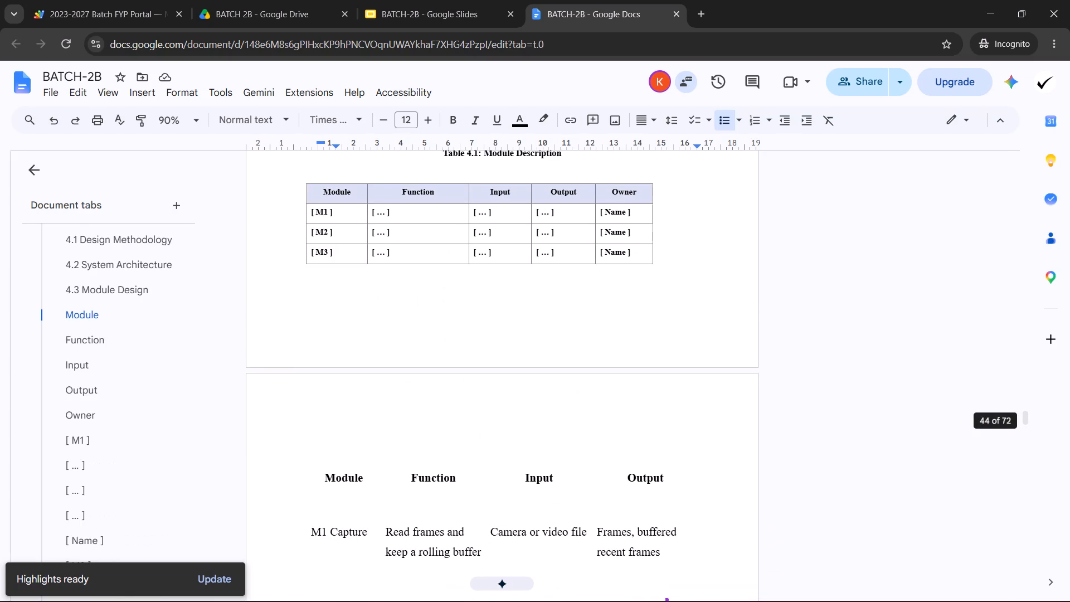
pyautogui.scroll(1, 550, 412)
pyautogui.scroll(-3, 557, 390)
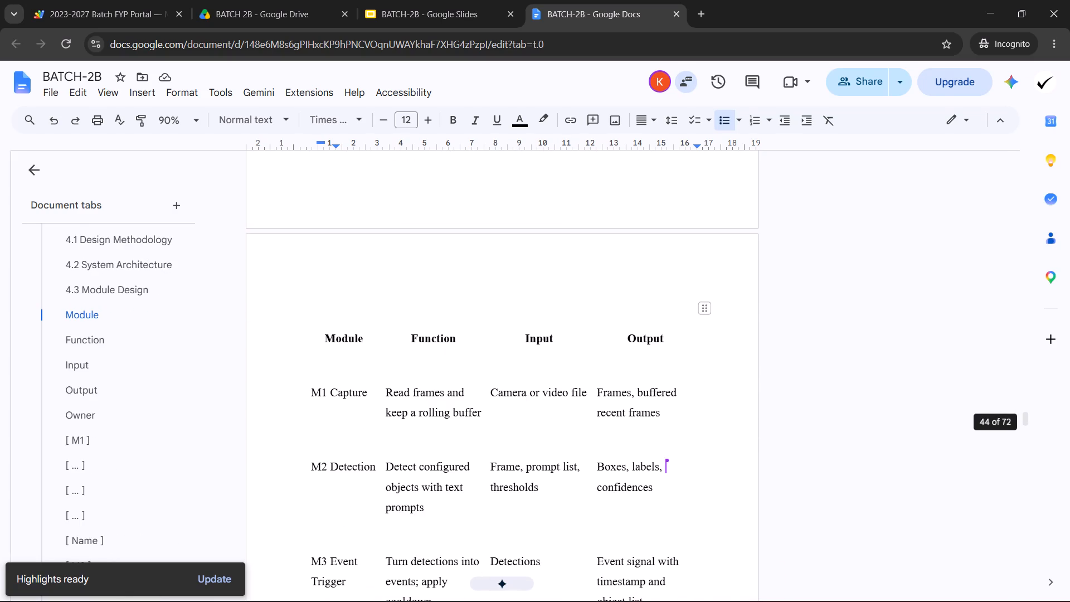
pyautogui.scroll(-3, 529, 414)
pyautogui.scroll(7, 559, 440)
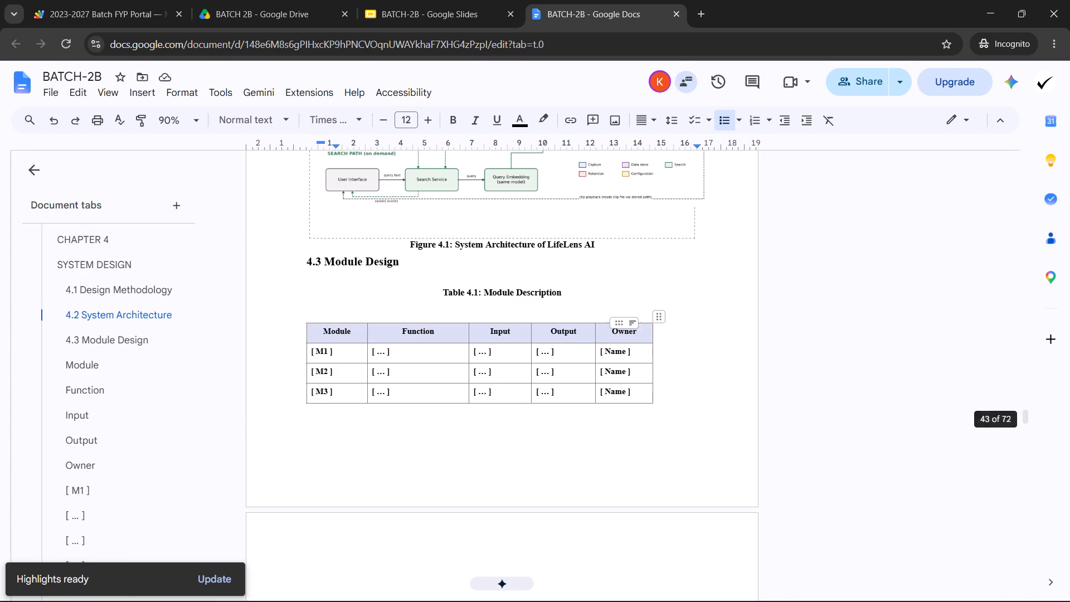
pyautogui.moveTo(605, 336); pyautogui.dragTo(623, 389)
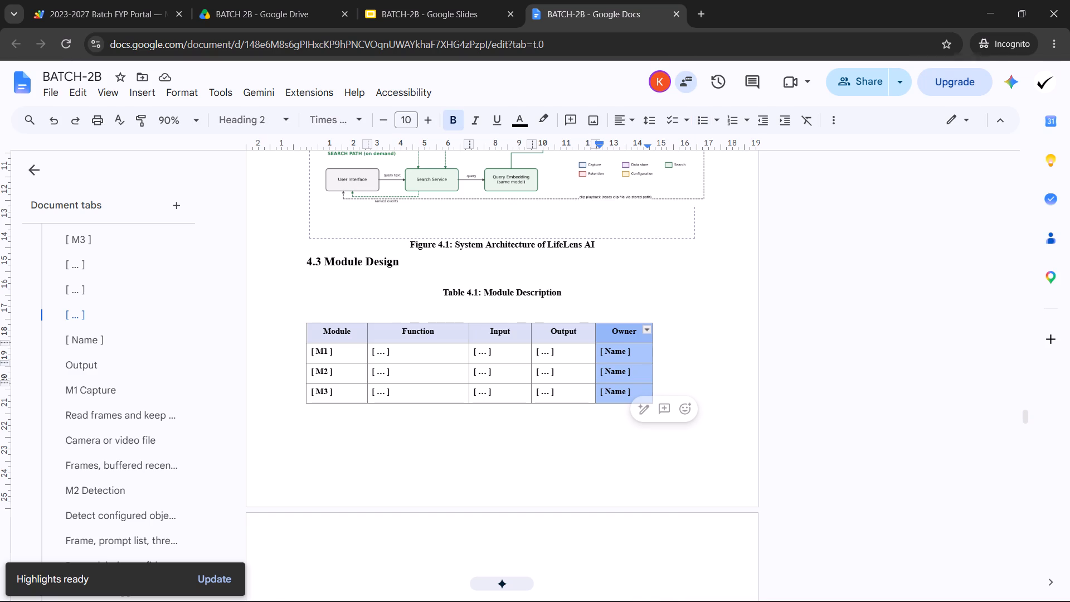
pyautogui.rightClick(614, 367)
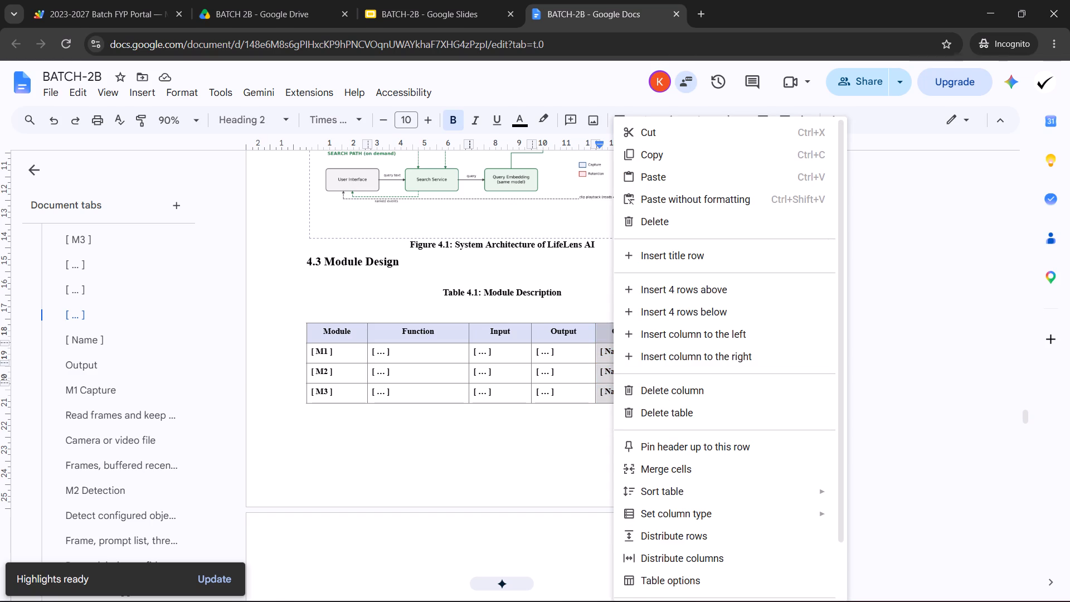
pyautogui.click(659, 390)
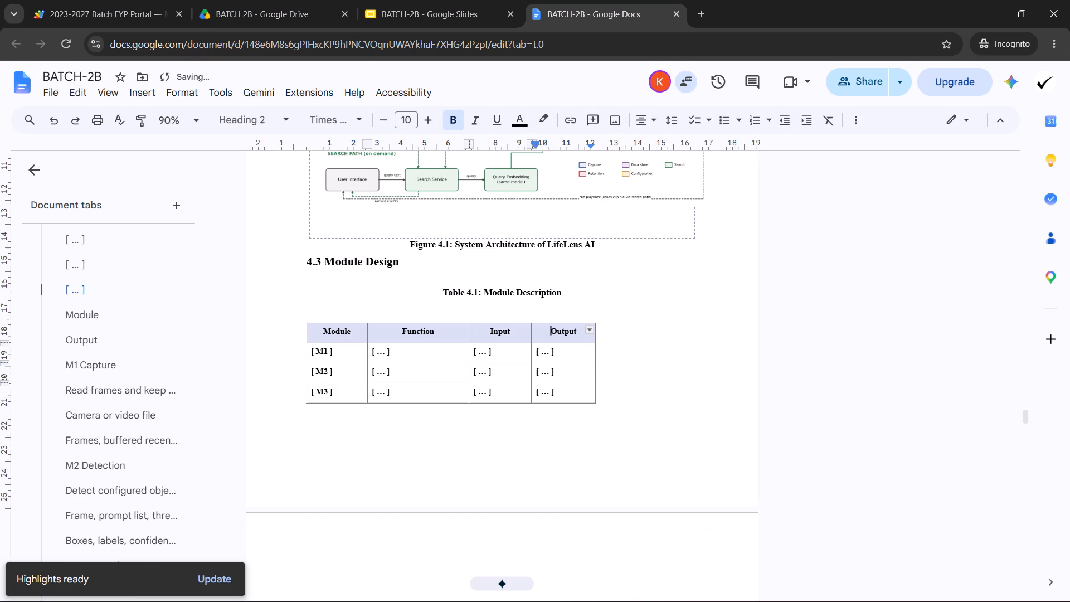
pyautogui.hotkey('ctrl', 'z')
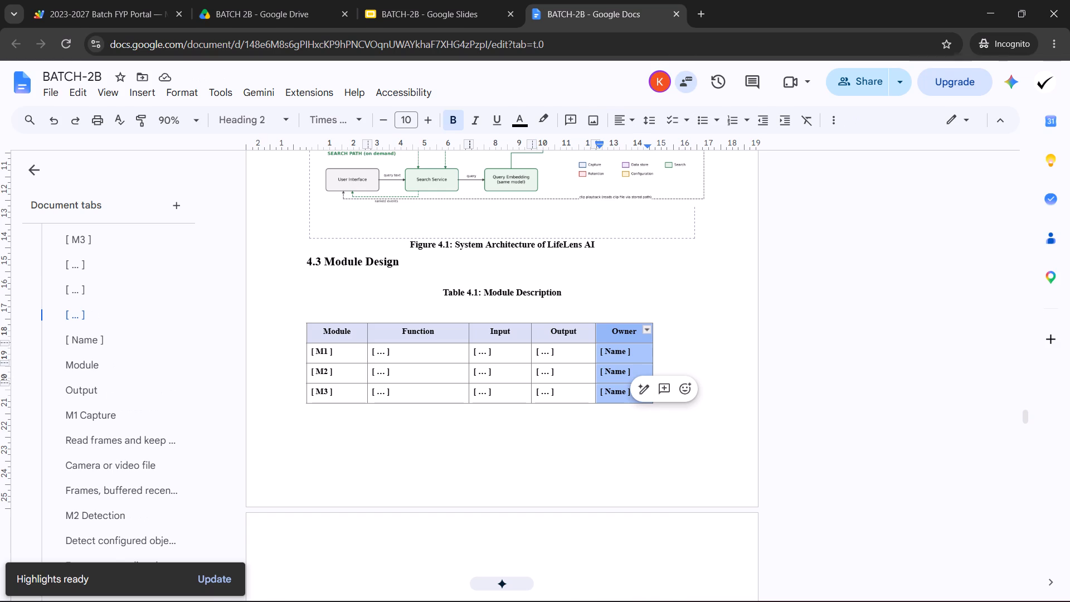
pyautogui.hotkey('ctrl', 'y')
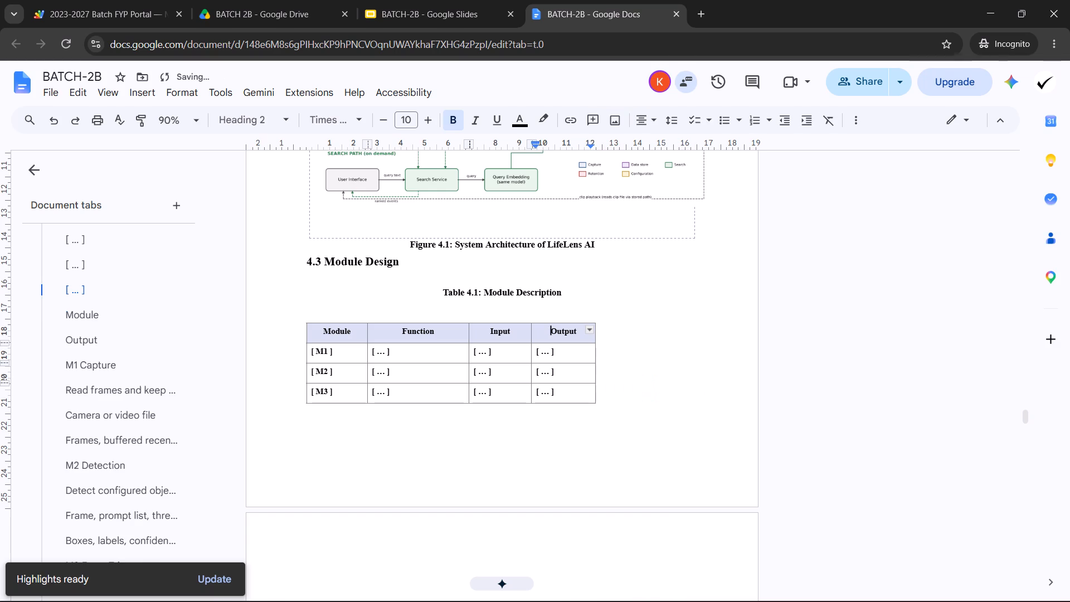
# Widen the Output column of Table 4.1 until the table's outer edge reaches about the 14 mark on the ruler.
pyautogui.scroll(1, 179, 400)
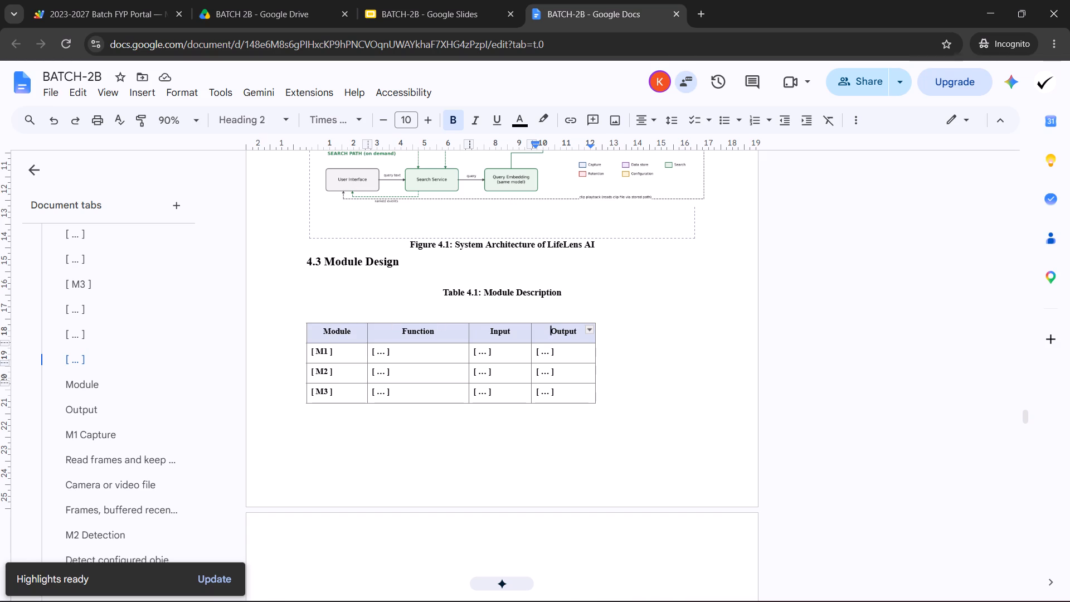
pyautogui.moveTo(595, 353); pyautogui.dragTo(643, 359)
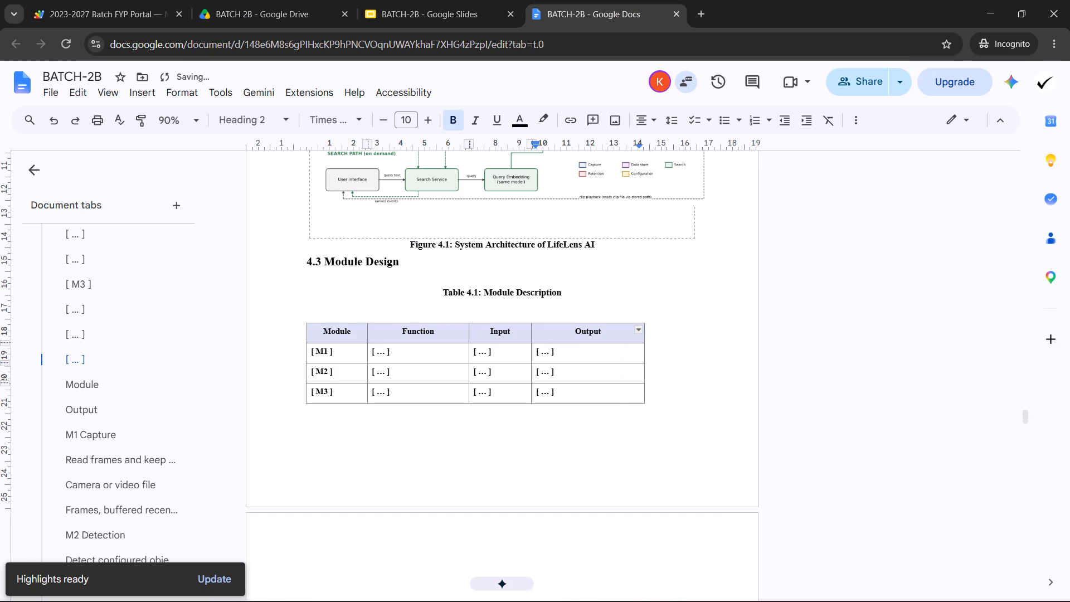
# Examine the unformatted module rows after Table 4.1 and the UML diagrams in section 4.4.
pyautogui.scroll(-4, 525, 366)
pyautogui.scroll(1, 525, 375)
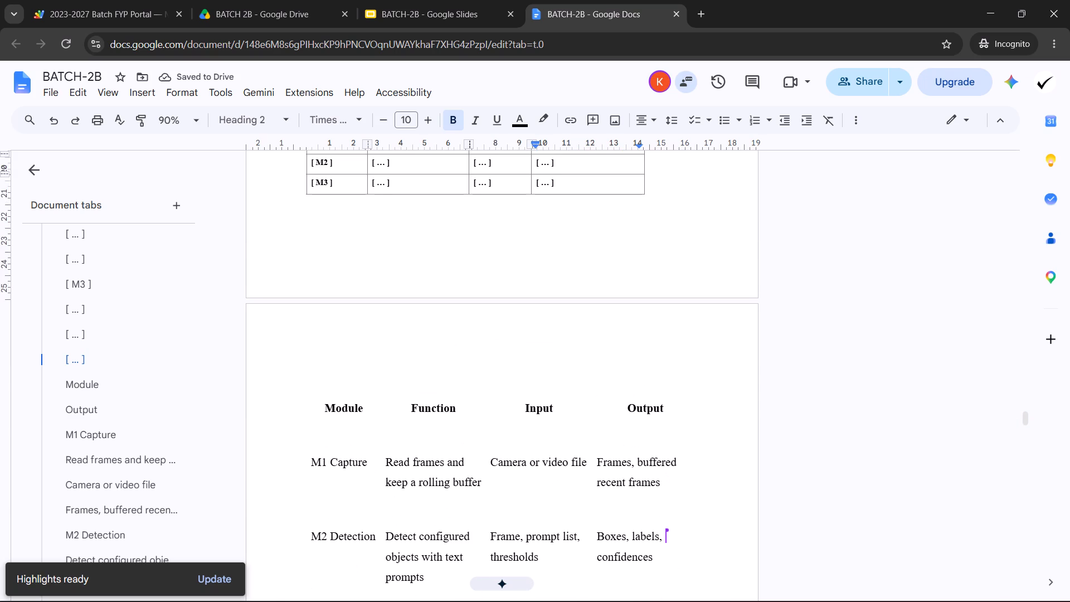
pyautogui.scroll(2, 525, 375)
pyautogui.scroll(-12, 553, 324)
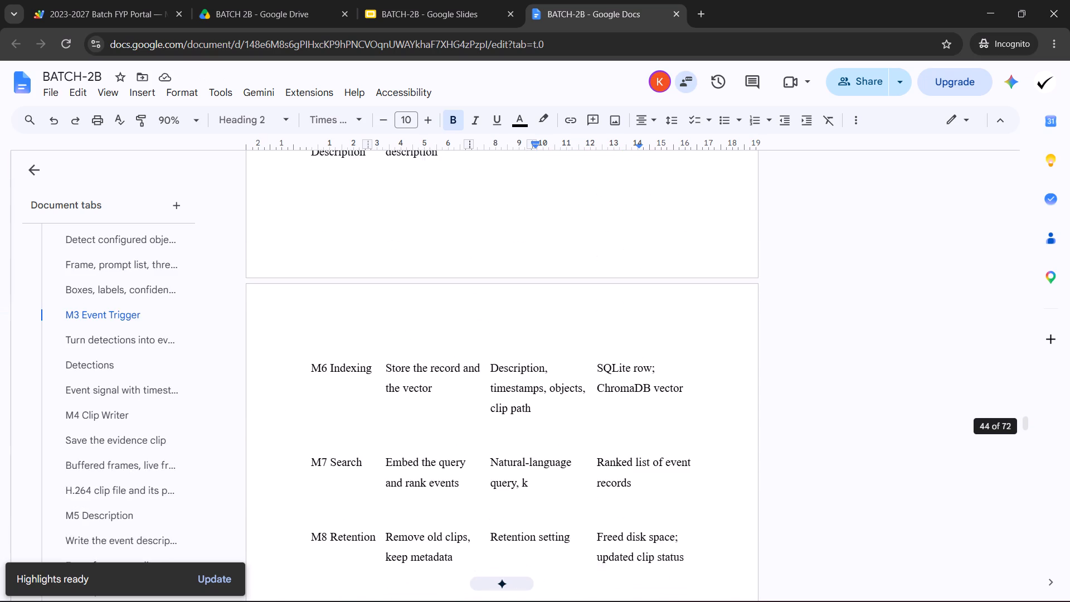
pyautogui.scroll(-15, 559, 345)
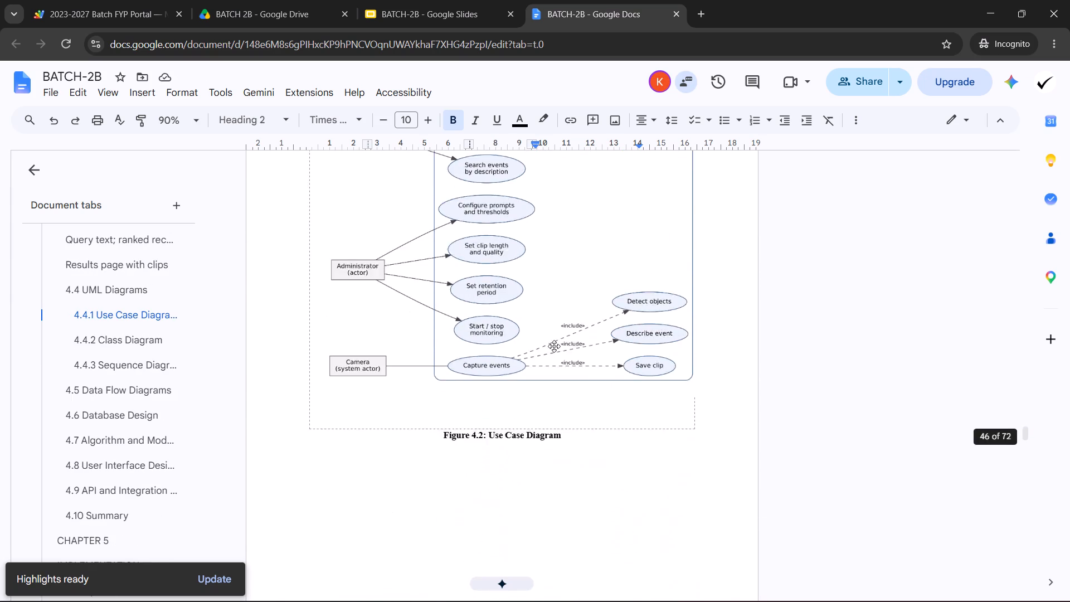
pyautogui.scroll(-14, 554, 346)
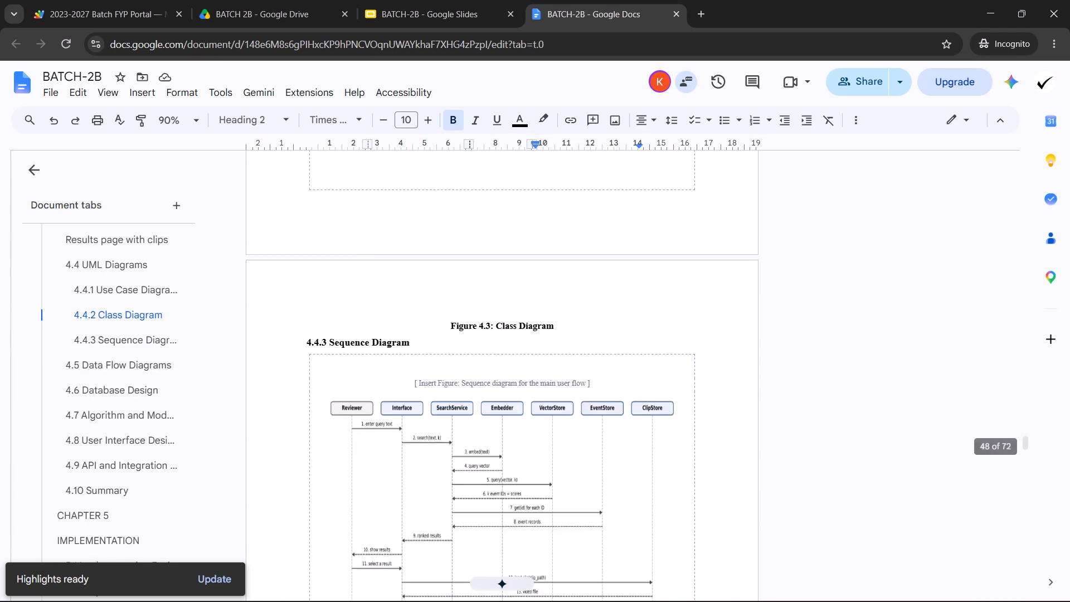
pyautogui.scroll(-20, 549, 353)
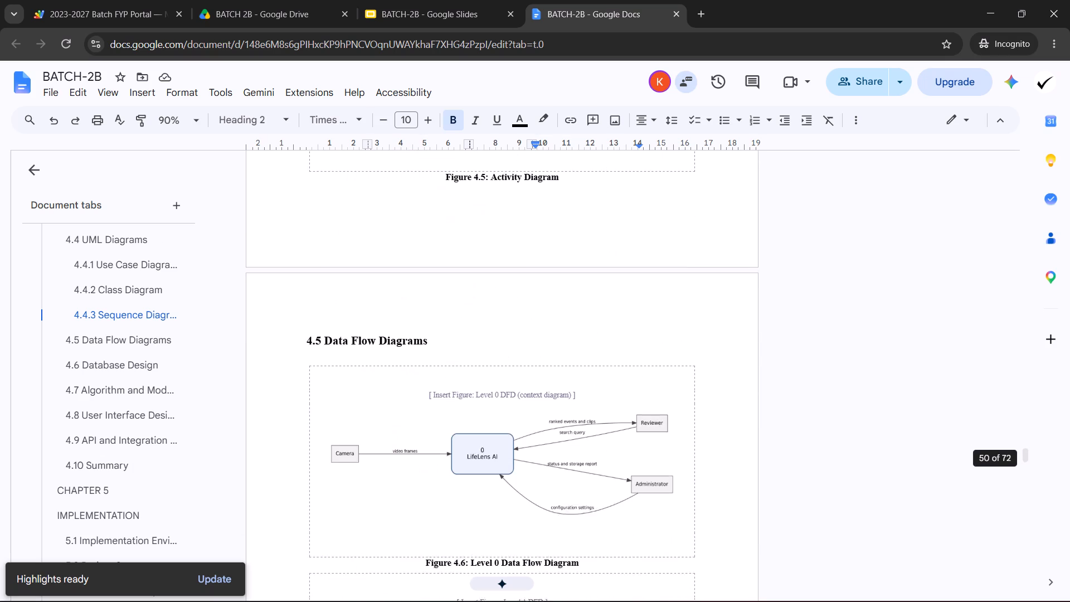
# Examine the rest of Chapter 4, from the data flow diagrams and database schema through the 4.10 Summary.
pyautogui.scroll(-15, 553, 357)
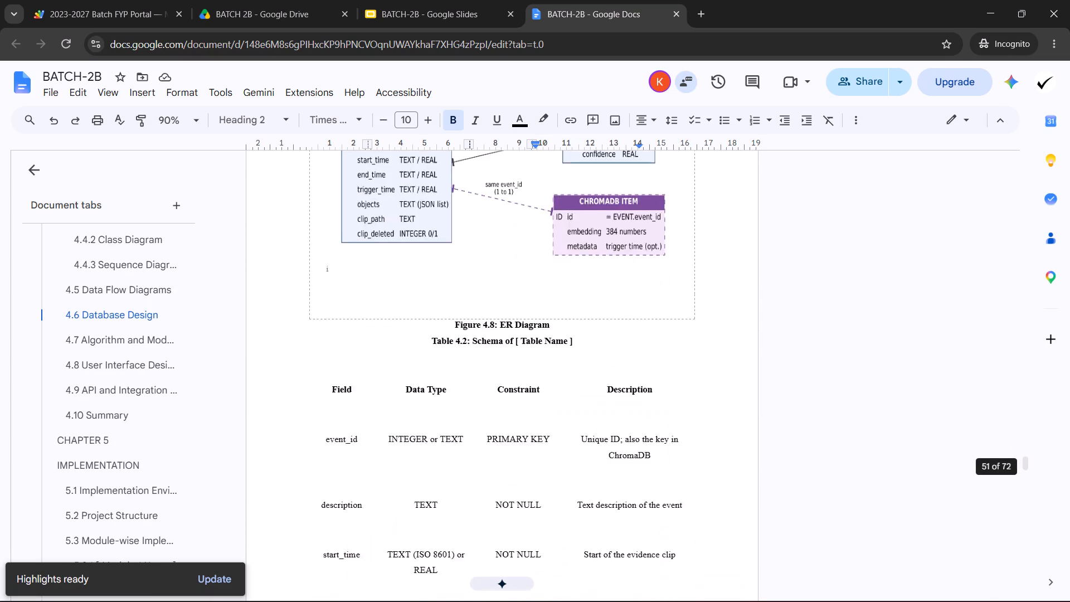
pyautogui.scroll(2, 570, 389)
pyautogui.scroll(-7, 570, 387)
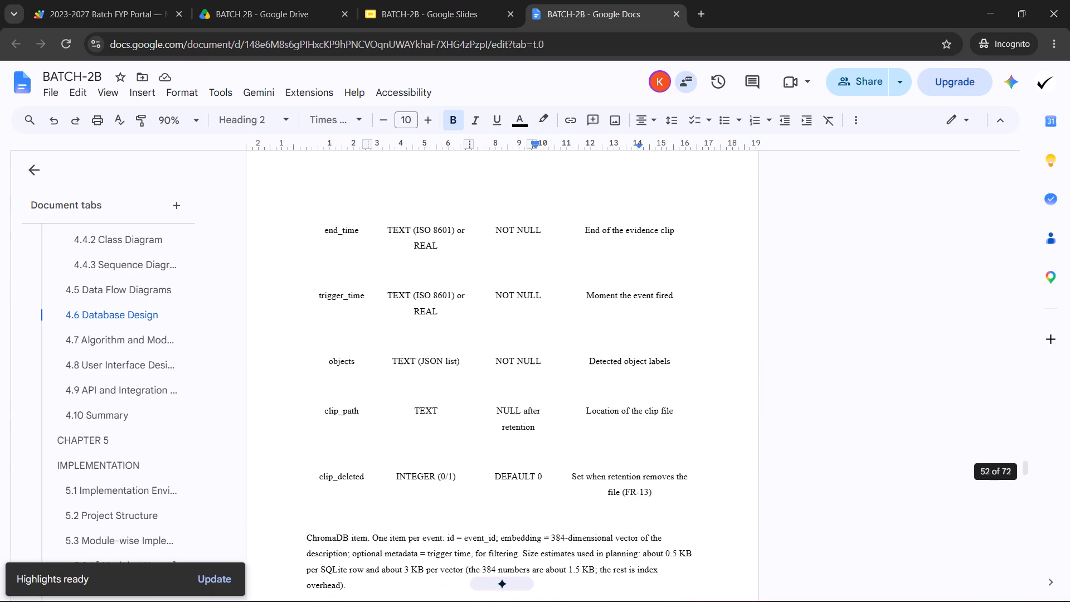
pyautogui.scroll(-15, 557, 385)
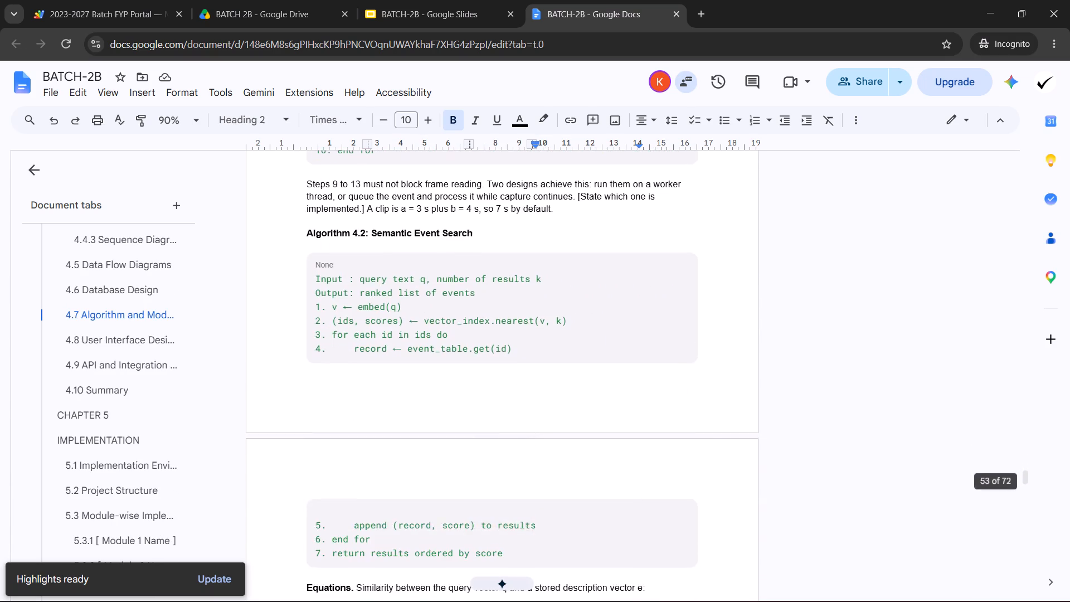
pyautogui.scroll(-12, 555, 382)
pyautogui.scroll(-13, 550, 379)
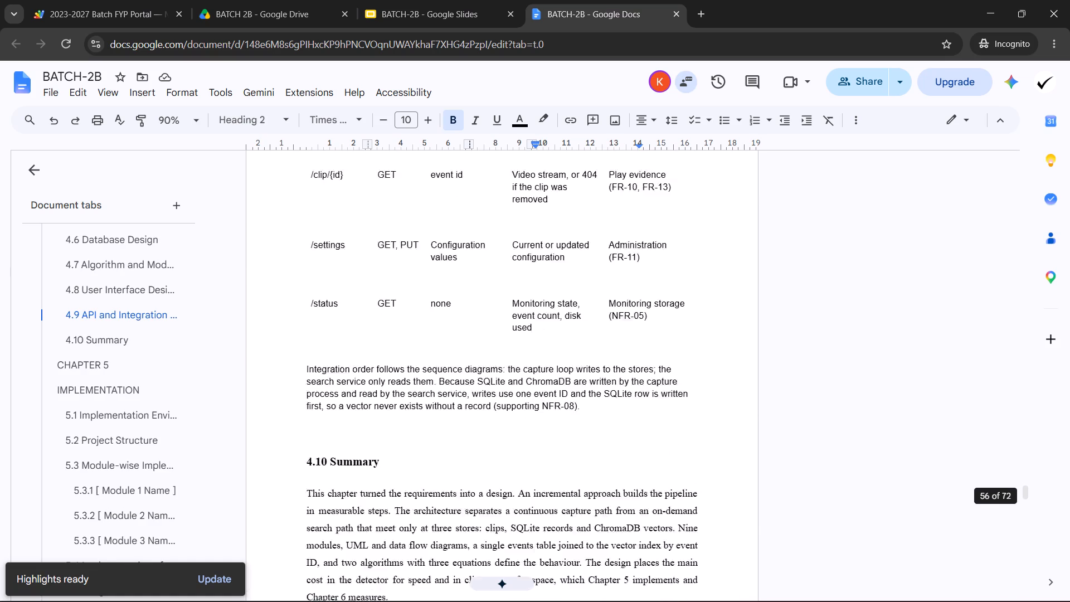
# Examine the placeholder tables and guidance notes in Chapter 6, from testing through the discussion and summary.
pyautogui.scroll(-20, 546, 385)
pyautogui.scroll(-7, 546, 385)
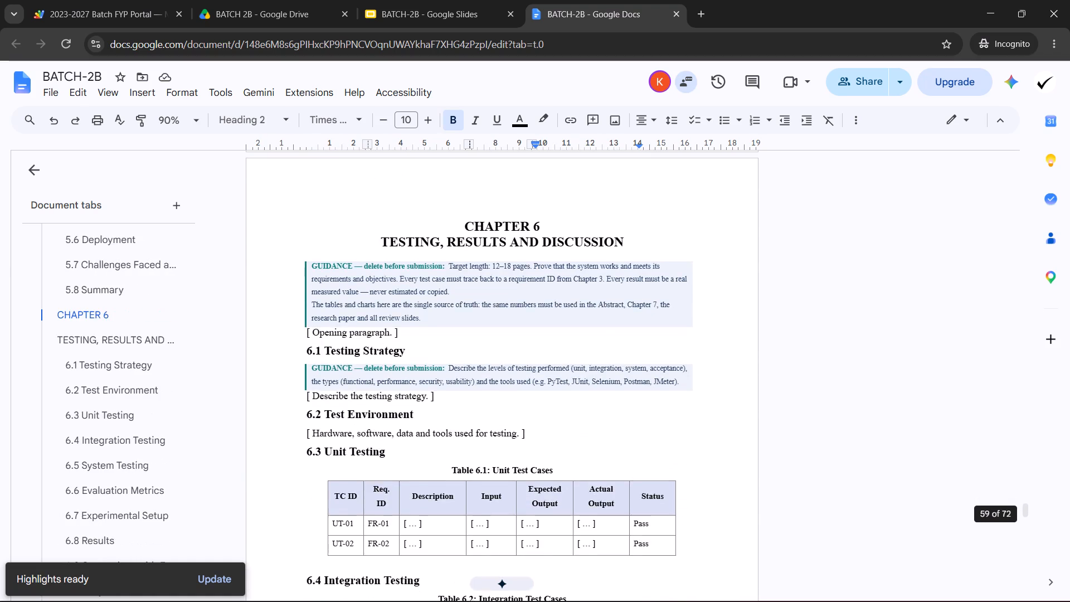
pyautogui.scroll(-20, 560, 423)
pyautogui.scroll(-4, 563, 422)
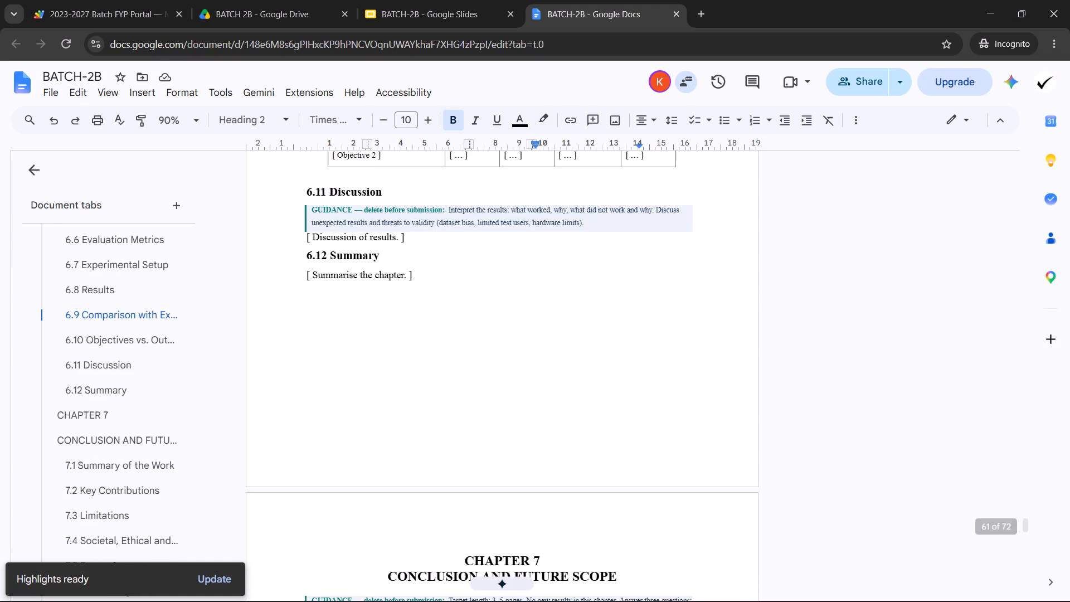
pyautogui.scroll(-3, 563, 422)
pyautogui.scroll(9, 570, 433)
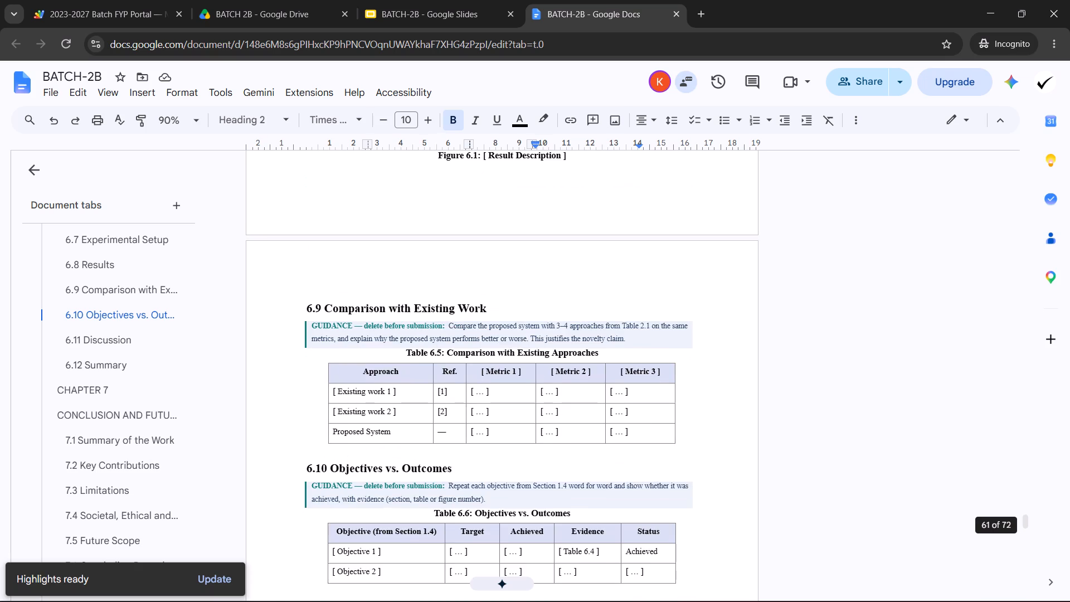
pyautogui.scroll(15, 573, 452)
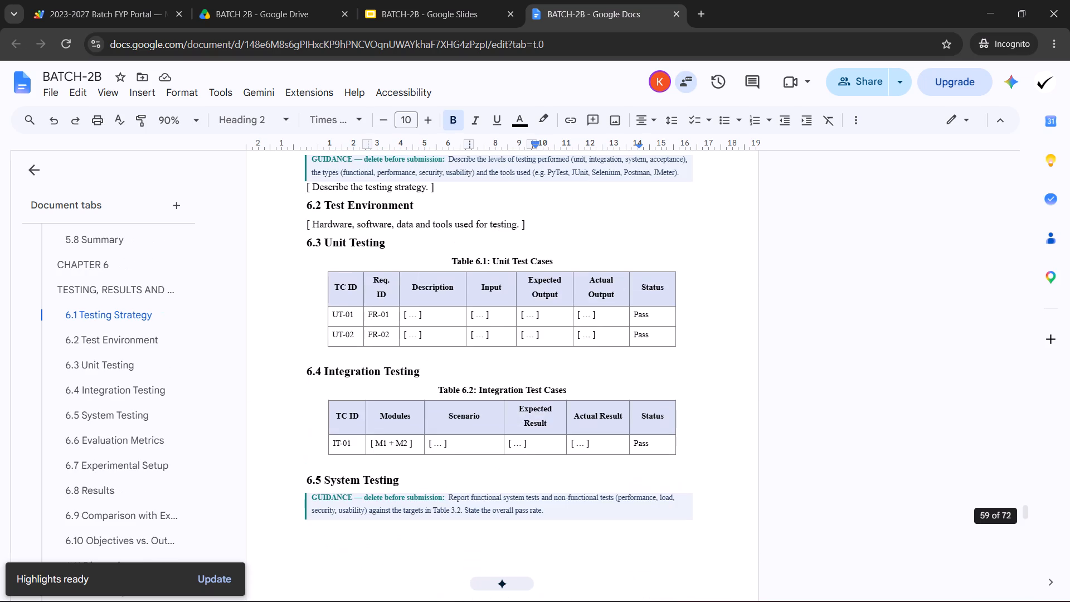
# Examine the user interface wireframes in section 4.8 and the API specification table in section 4.9.
pyautogui.scroll(15, 581, 457)
pyautogui.scroll(17, 602, 443)
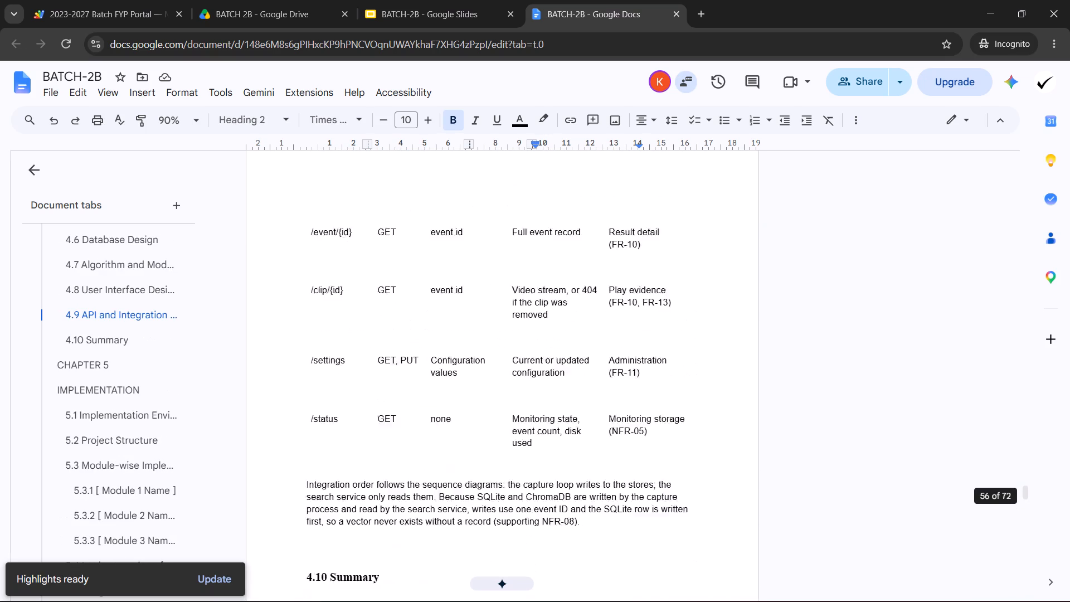
pyautogui.scroll(17, 602, 453)
pyautogui.scroll(-10, 587, 470)
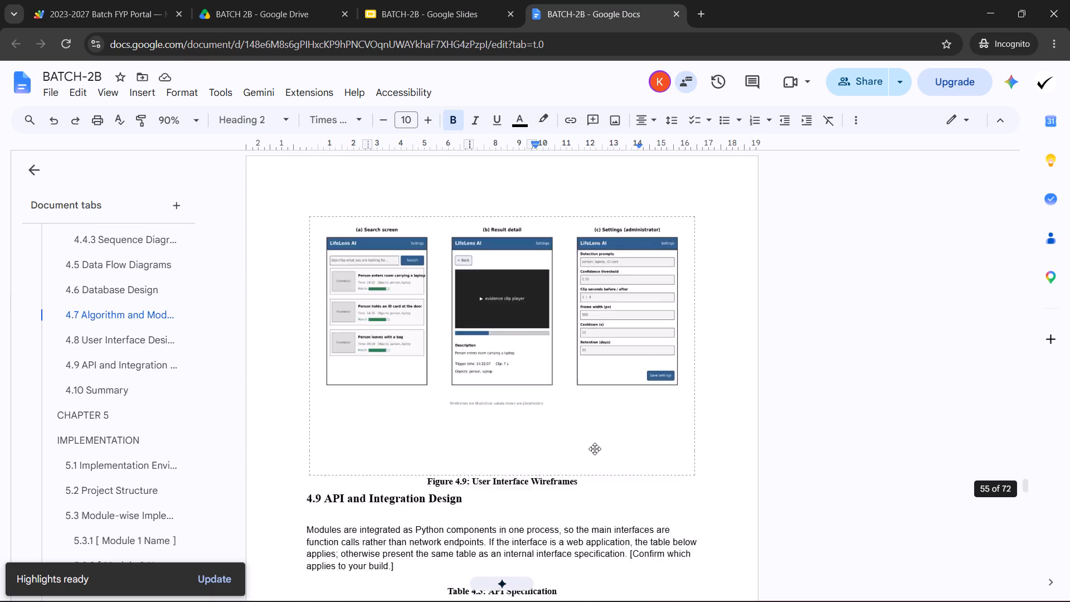
pyautogui.scroll(-4, 591, 439)
pyautogui.scroll(9, 587, 440)
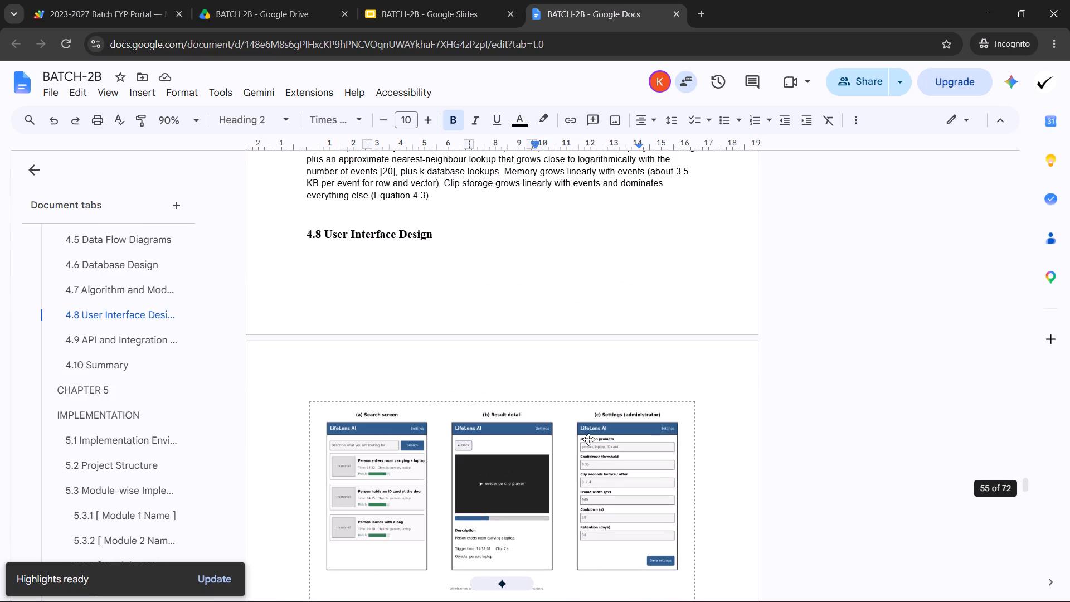
pyautogui.scroll(-8, 589, 439)
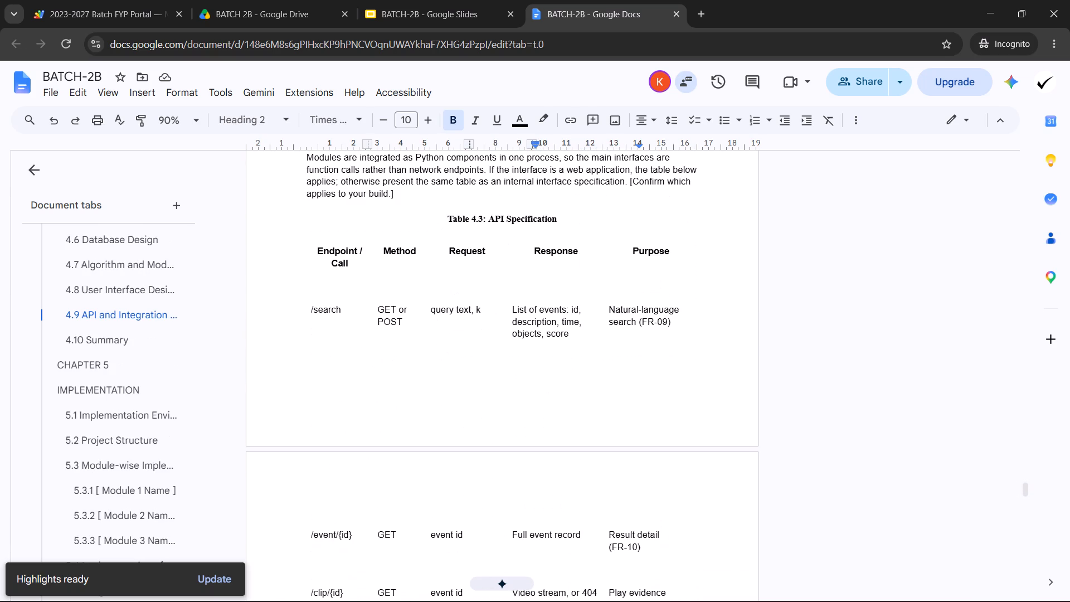
pyautogui.scroll(-7, 589, 439)
pyautogui.scroll(16, 591, 441)
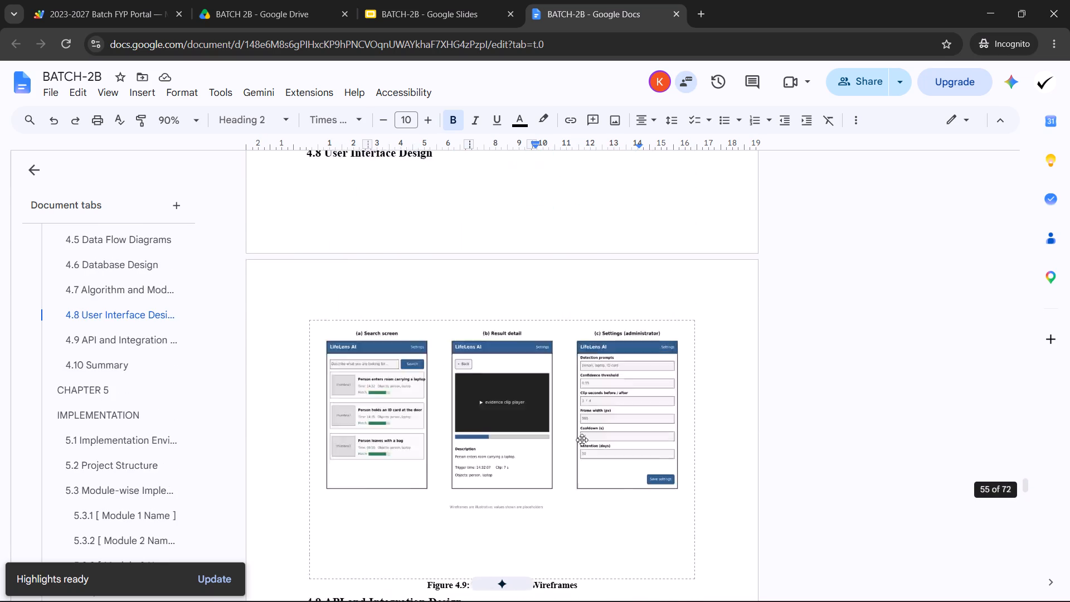
pyautogui.scroll(12, 582, 440)
# Return to section 4.3 and compare the unformatted module rows with the placeholder rows of Table 4.1.
pyautogui.moveTo(1027, 479); pyautogui.dragTo(1027, 471)
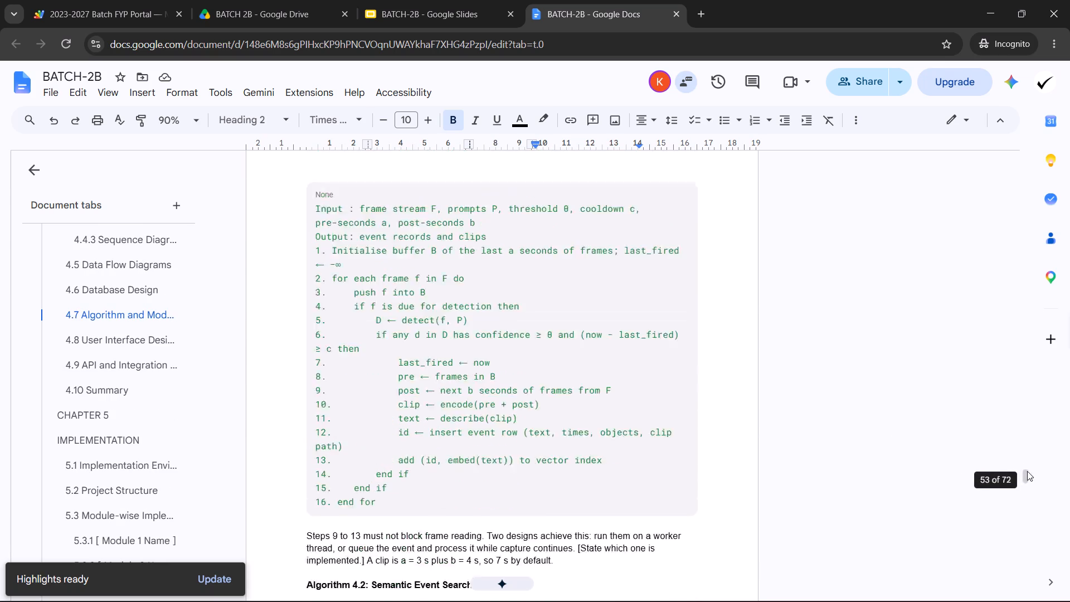
pyautogui.moveTo(1027, 471); pyautogui.dragTo(1023, 448)
pyautogui.moveTo(1025, 449); pyautogui.dragTo(1021, 405)
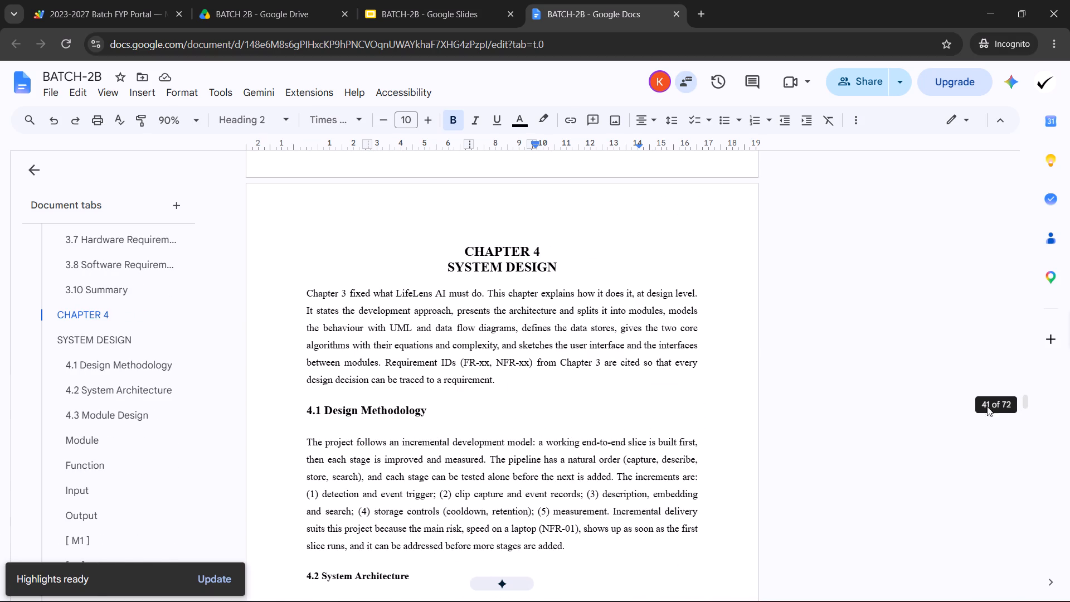
pyautogui.scroll(3, 726, 411)
pyautogui.scroll(-20, 723, 413)
pyautogui.scroll(-6, 723, 413)
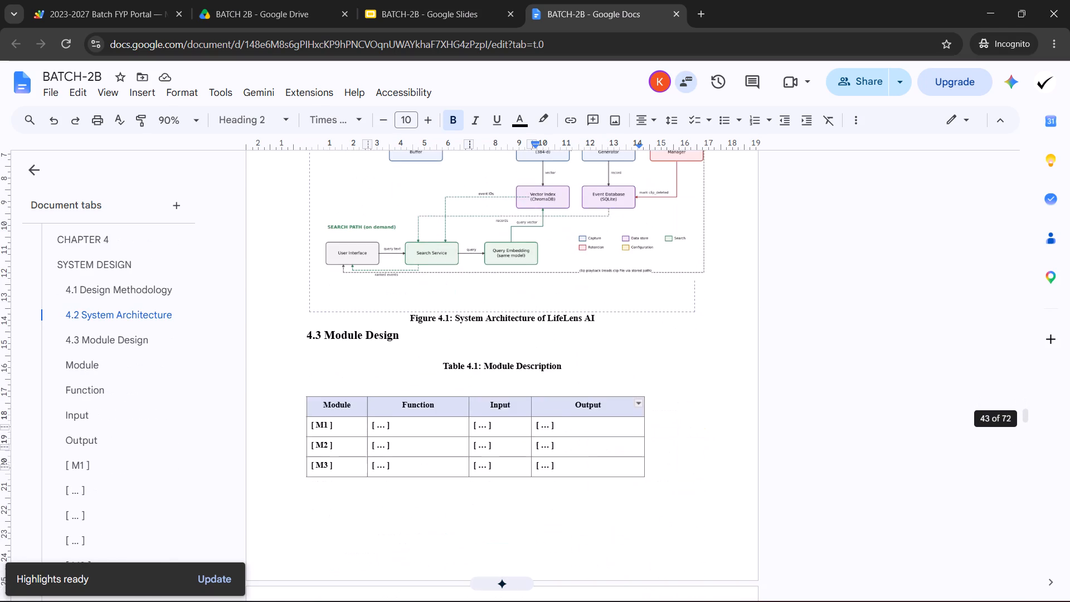
pyautogui.scroll(-11, 691, 432)
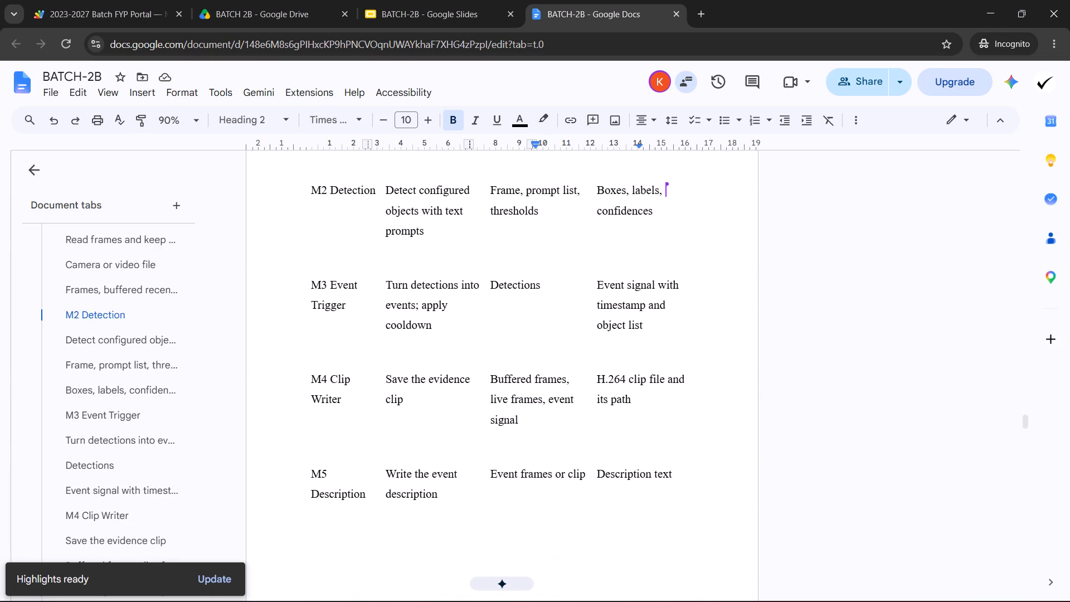
pyautogui.scroll(-6, 690, 428)
pyautogui.scroll(6, 679, 426)
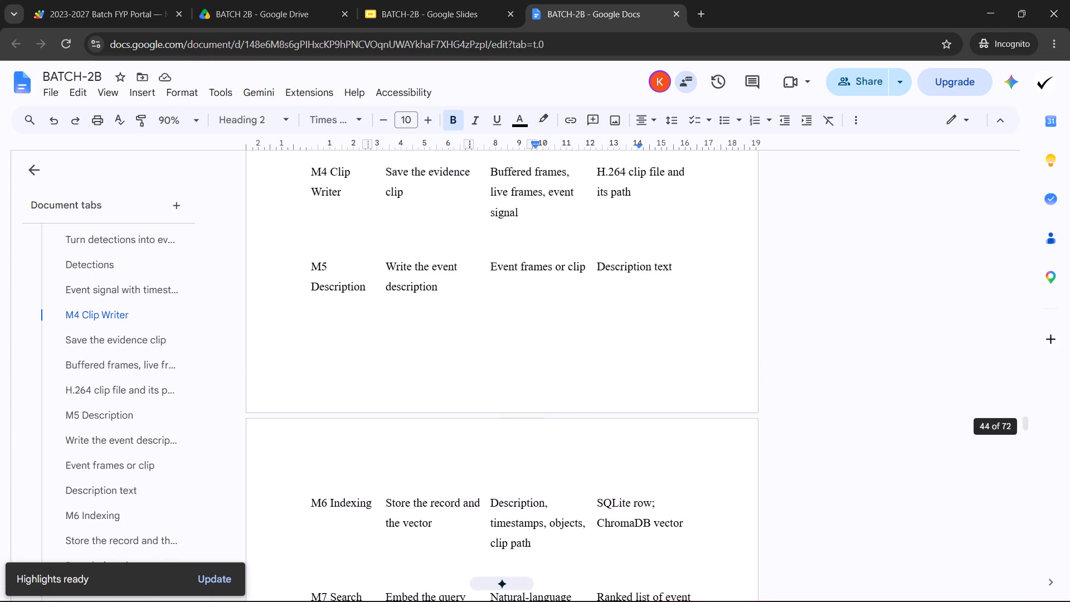
pyautogui.scroll(10, 663, 429)
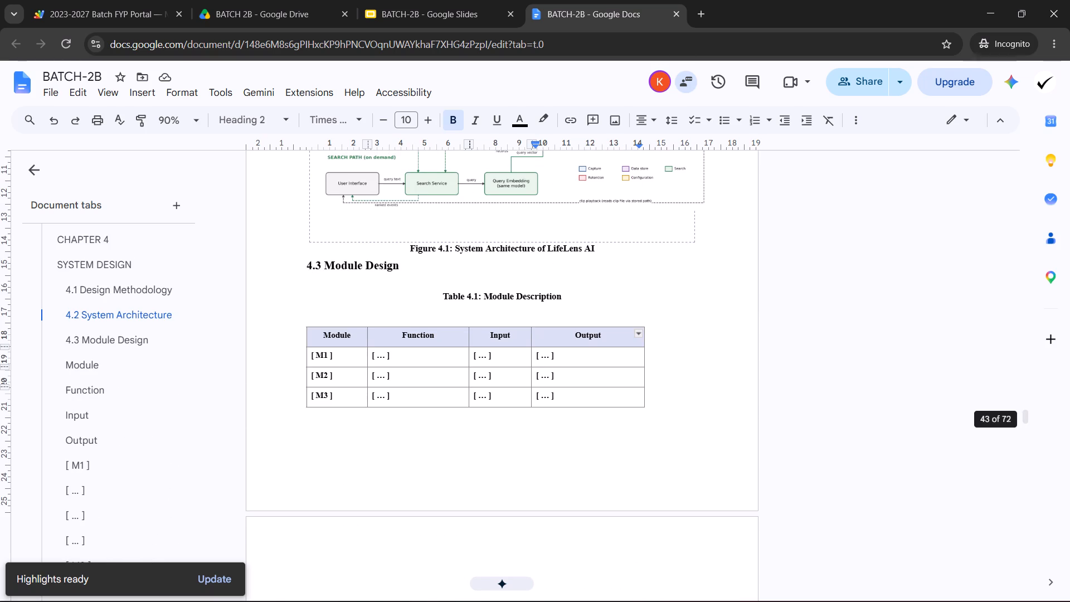
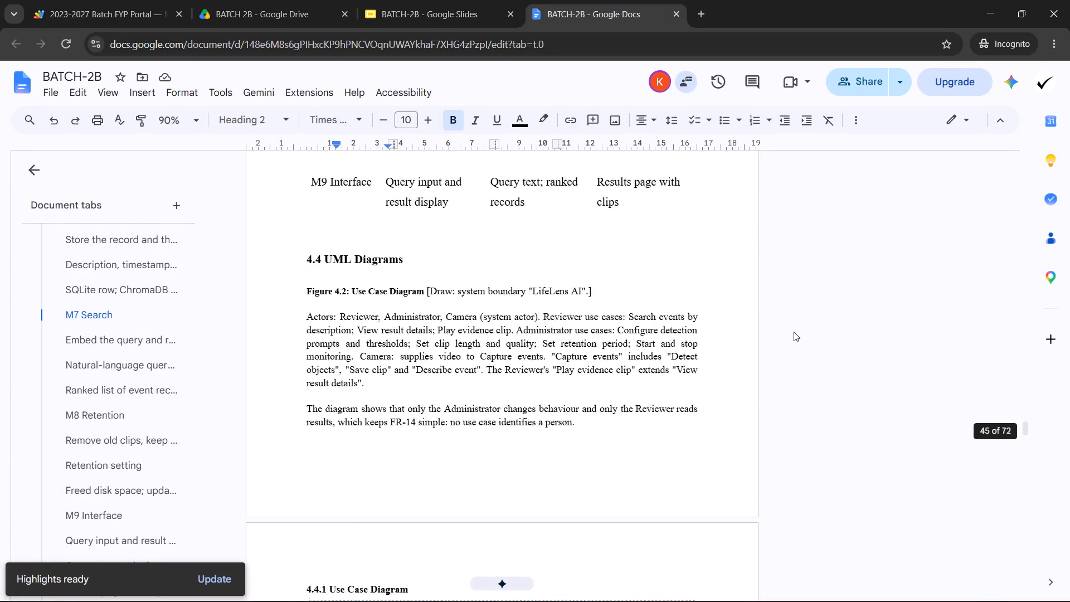
# Examine sections 4.4 to 4.10, from the UML diagrams through the API specification, and the opening placeholders of Chapter 5.
pyautogui.scroll(-5, 794, 332)
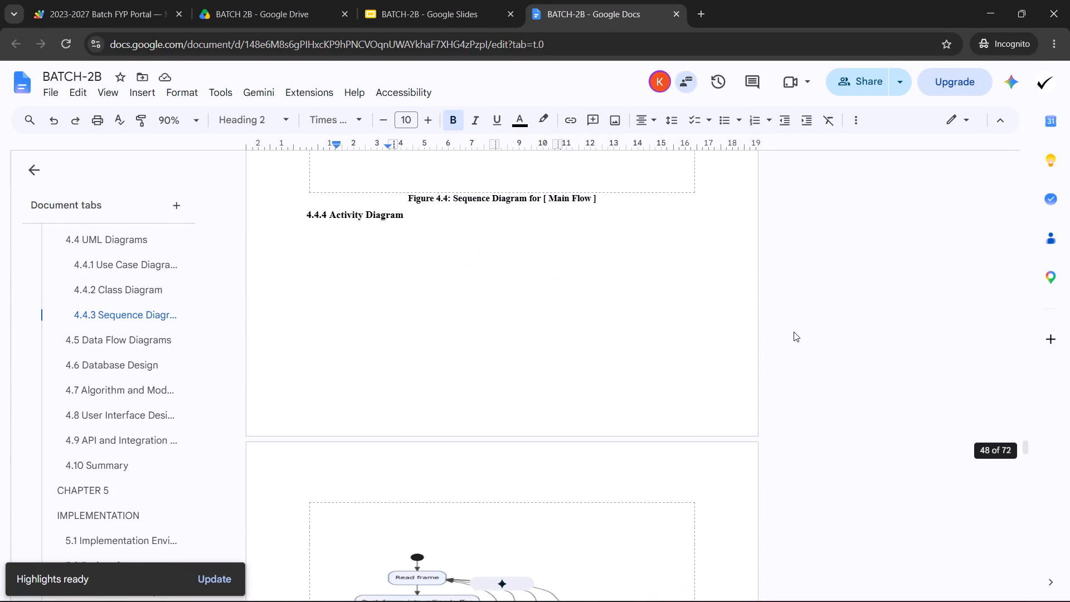
pyautogui.scroll(-4, 794, 332)
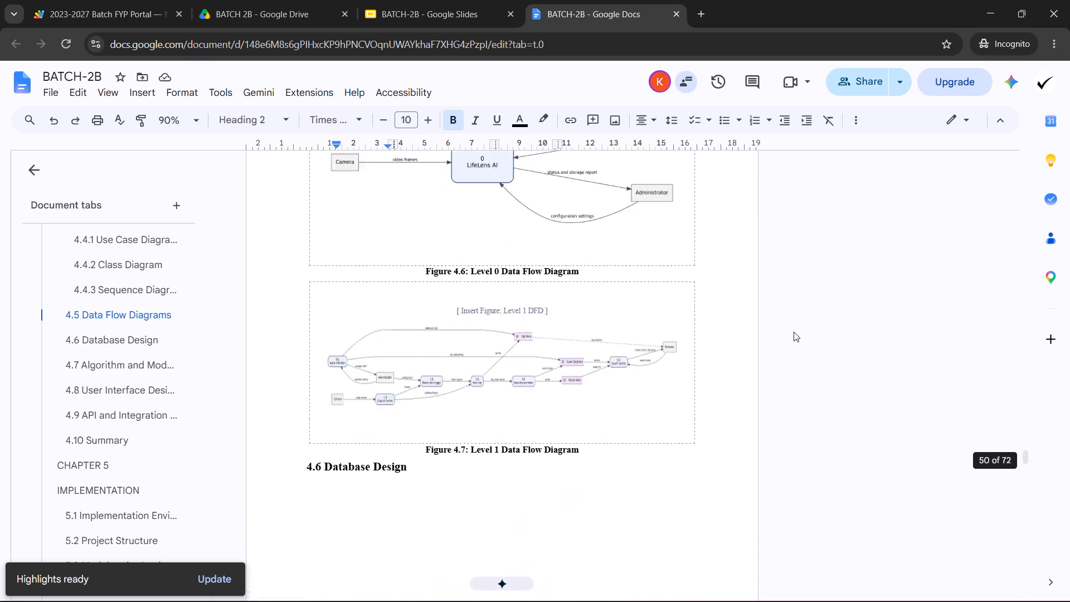
pyautogui.scroll(-8, 794, 332)
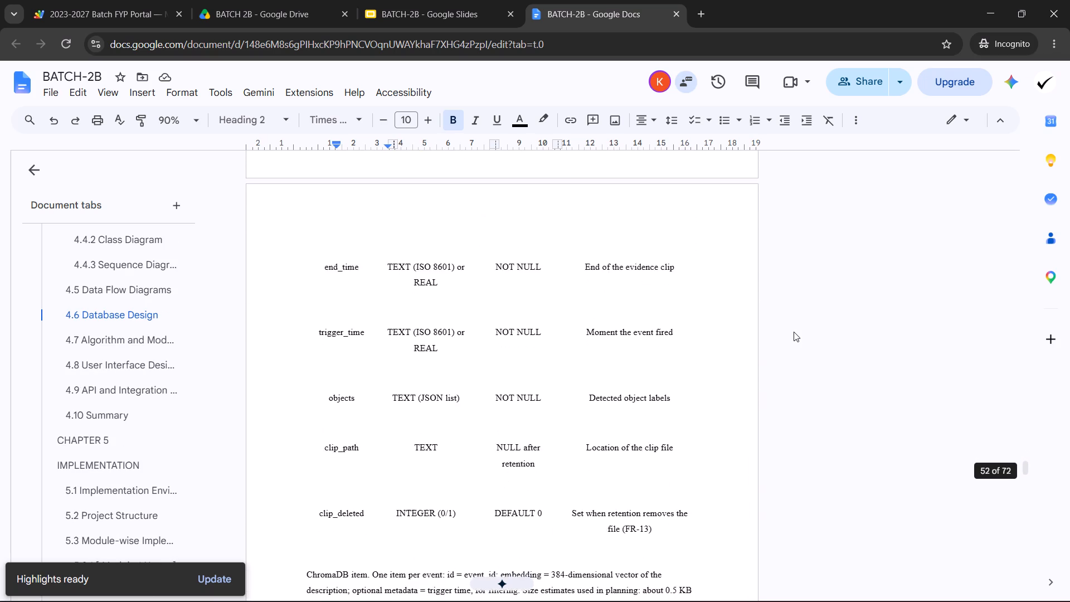
pyautogui.scroll(-6, 794, 332)
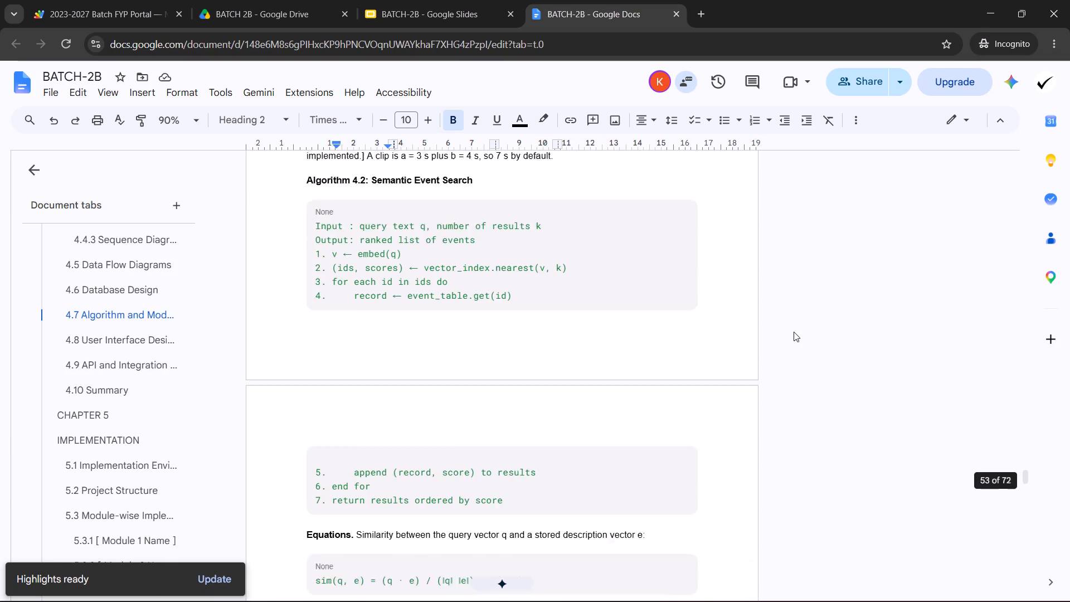
pyautogui.scroll(-6, 794, 332)
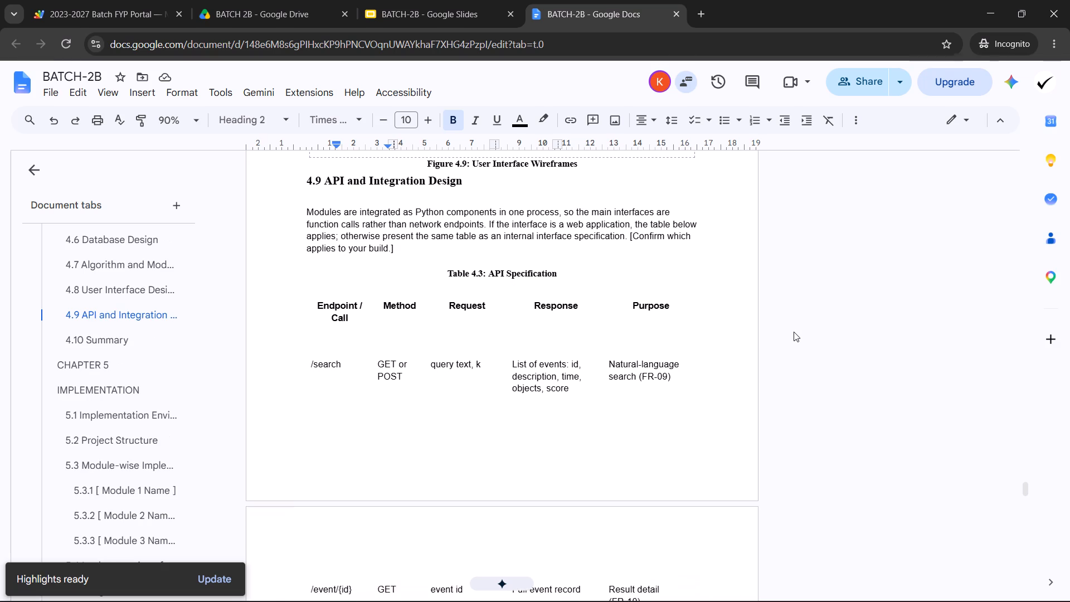
pyautogui.scroll(-4, 794, 332)
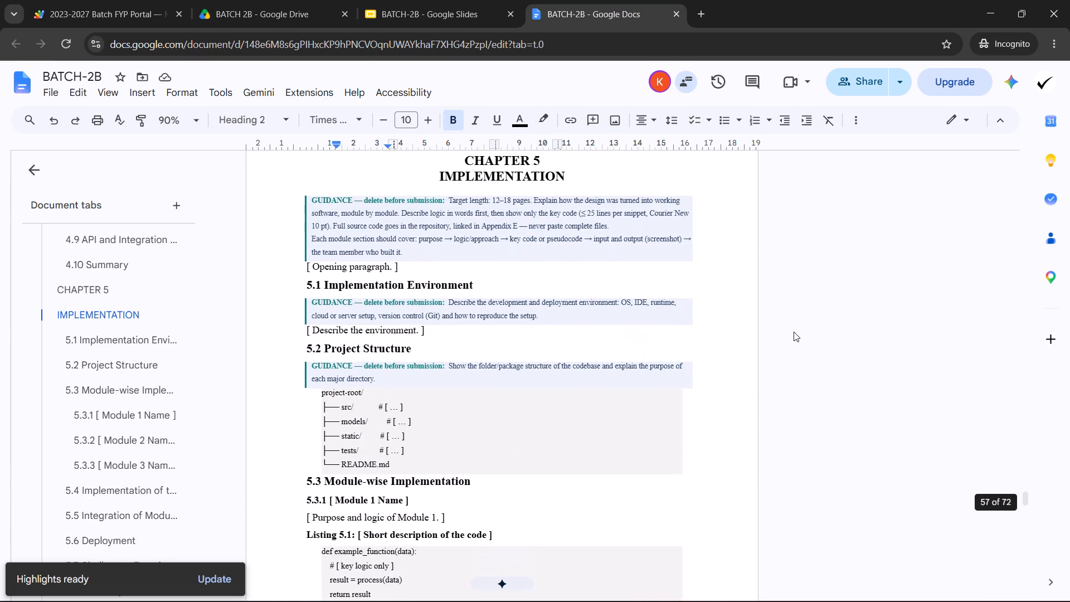
pyautogui.scroll(-1, 794, 332)
# Review Chapter 4 backwards from the 4.10 Summary to the system architecture, continuing back to section 3.8 in Chapter 3.
pyautogui.scroll(5, 794, 332)
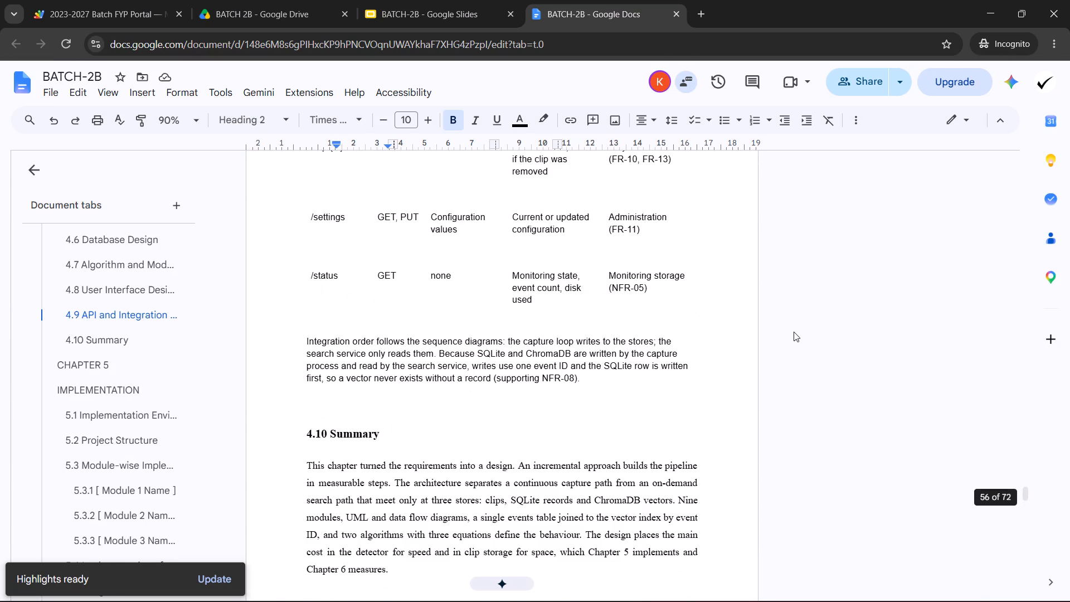
pyautogui.scroll(5, 794, 332)
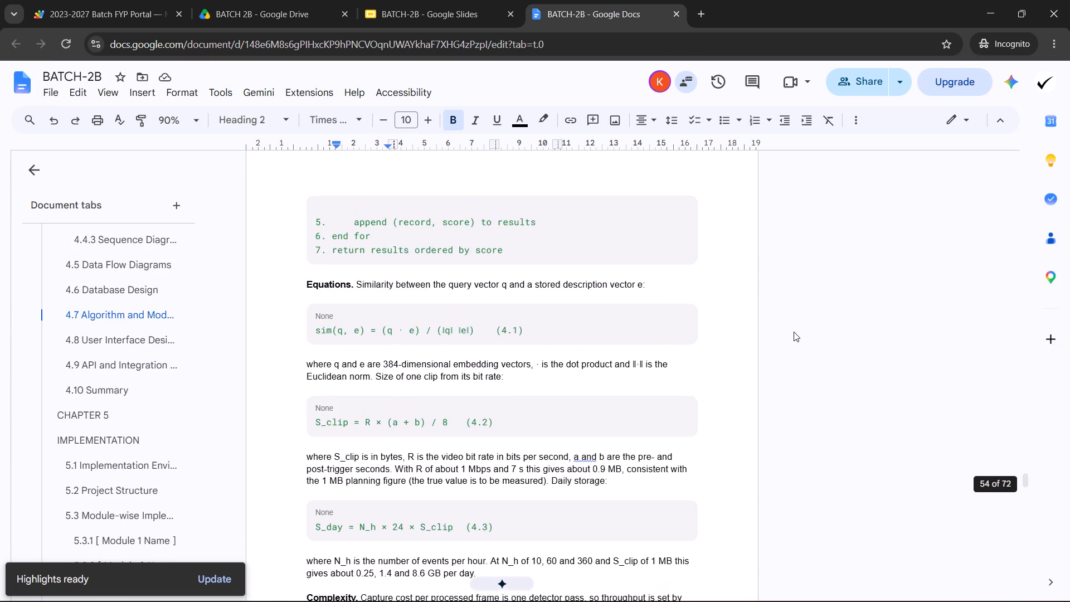
pyautogui.scroll(7, 794, 332)
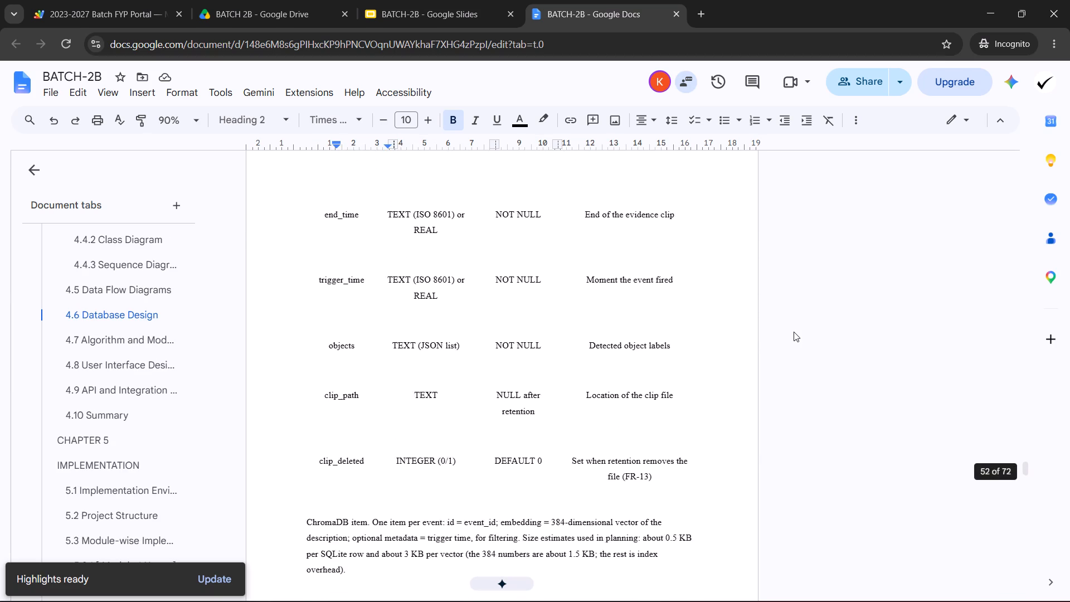
pyautogui.scroll(4, 794, 332)
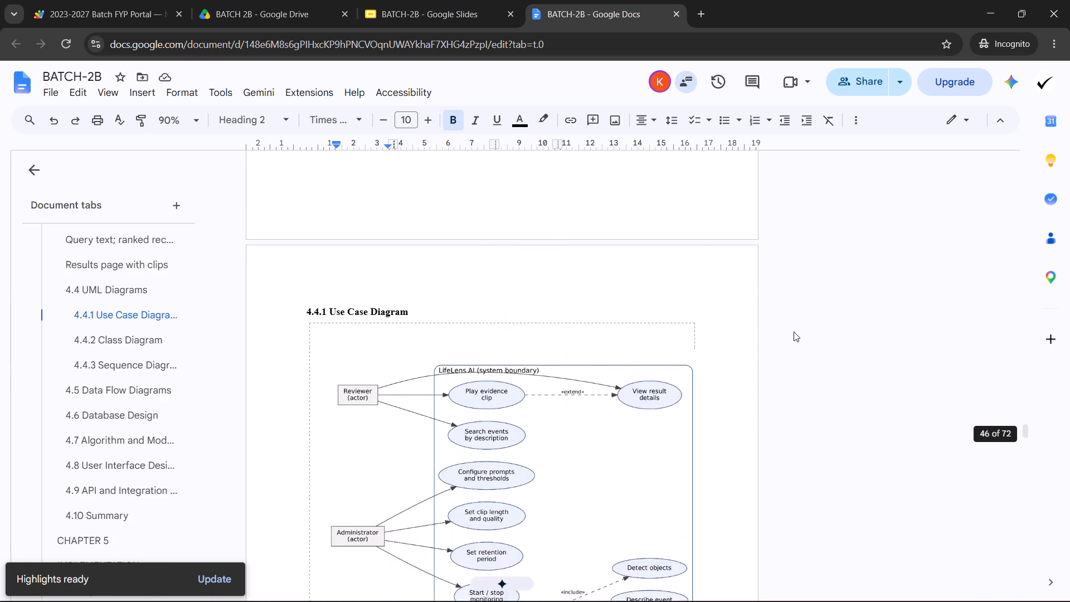
pyautogui.scroll(3, 794, 332)
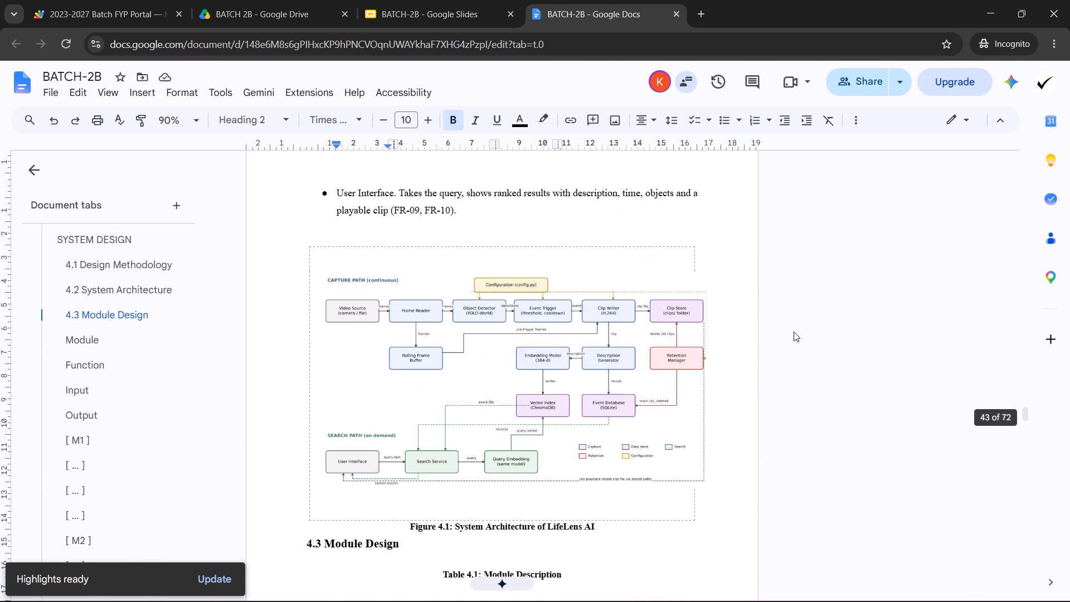
pyautogui.scroll(7, 794, 332)
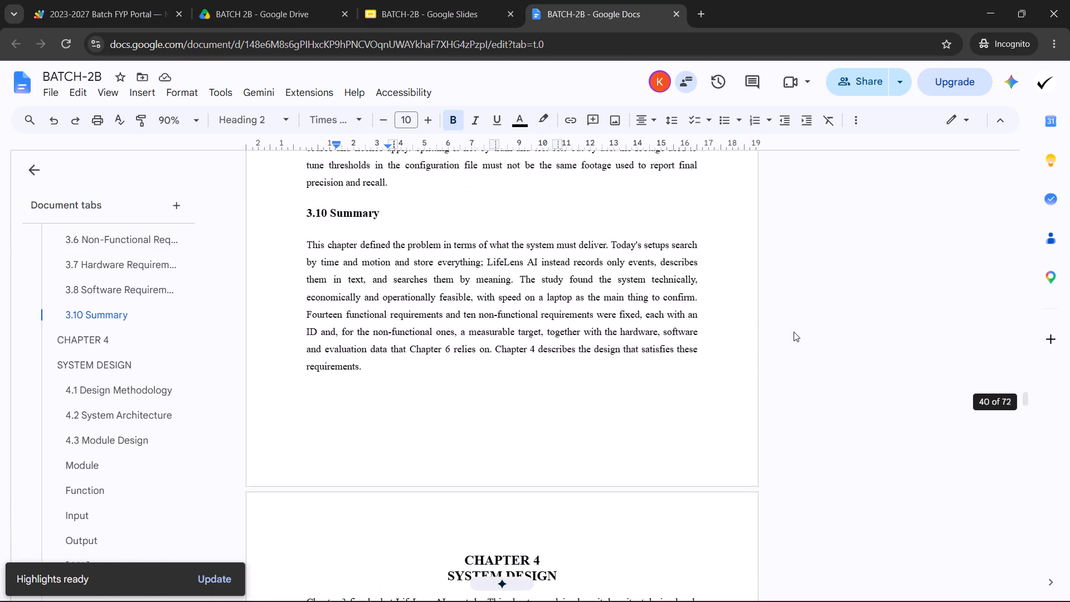
pyautogui.scroll(3, 794, 332)
pyautogui.scroll(2, 817, 419)
# Examine the dataset description in 3.9, the 3.10 Summary, and the component bullets in section 4.2 System Architecture.
pyautogui.scroll(-5, 817, 419)
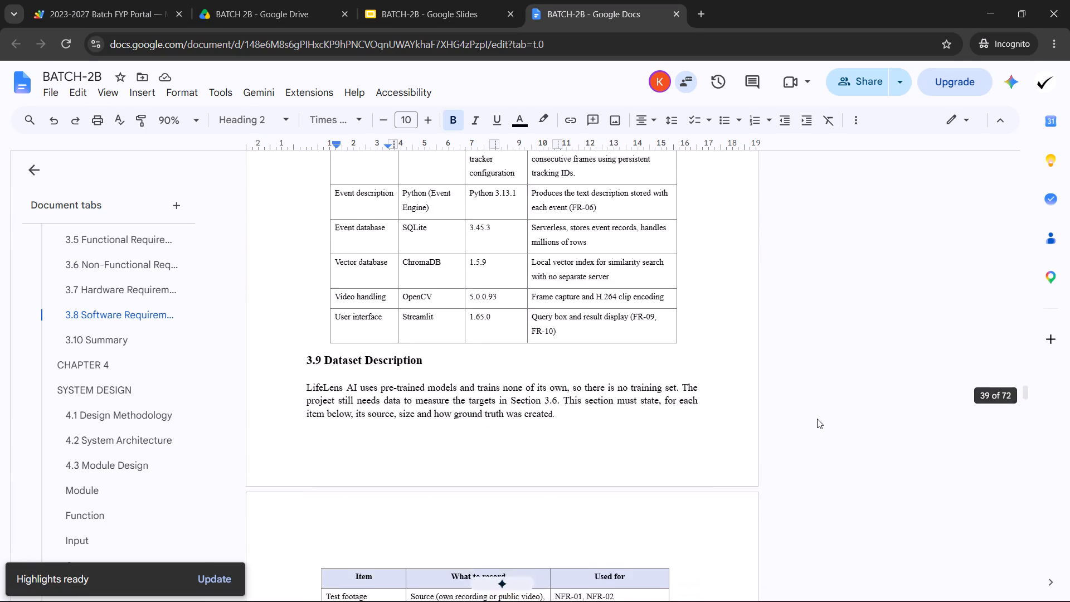
pyautogui.scroll(-5, 817, 419)
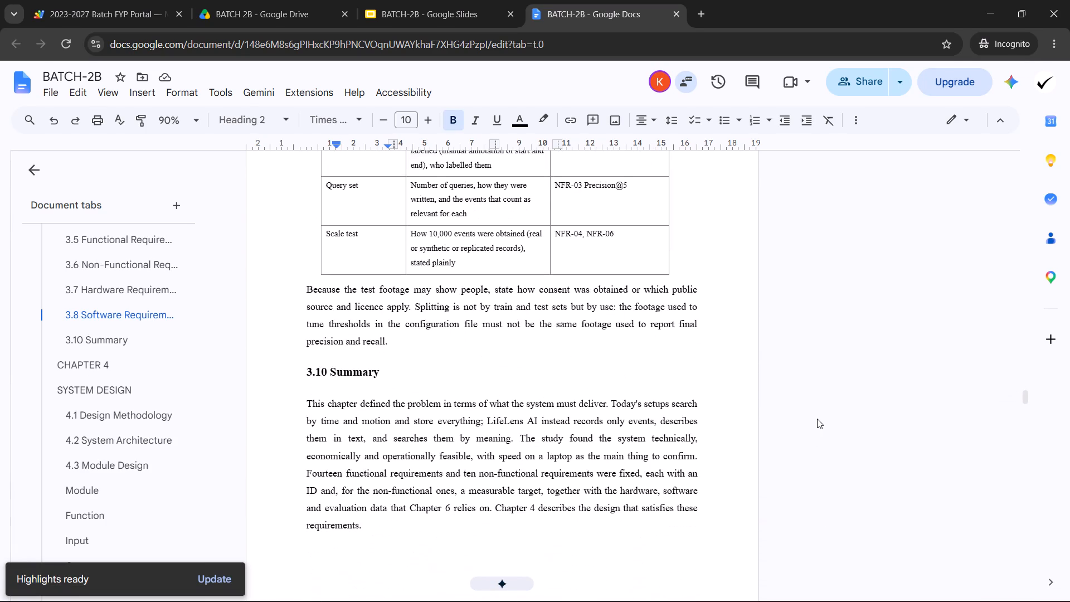
pyautogui.scroll(-4, 817, 419)
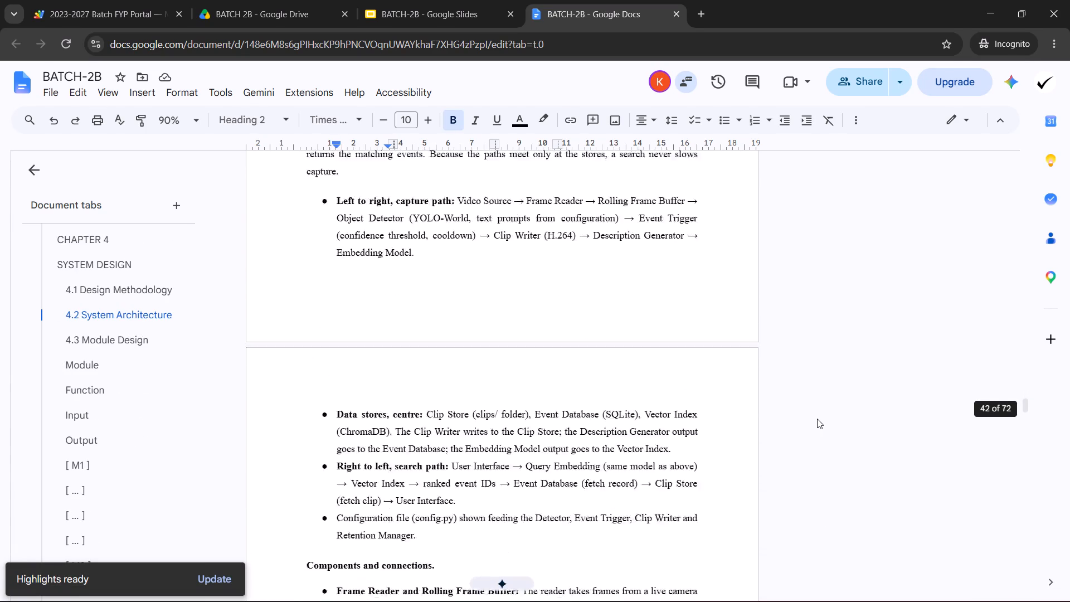
pyautogui.scroll(-2, 817, 419)
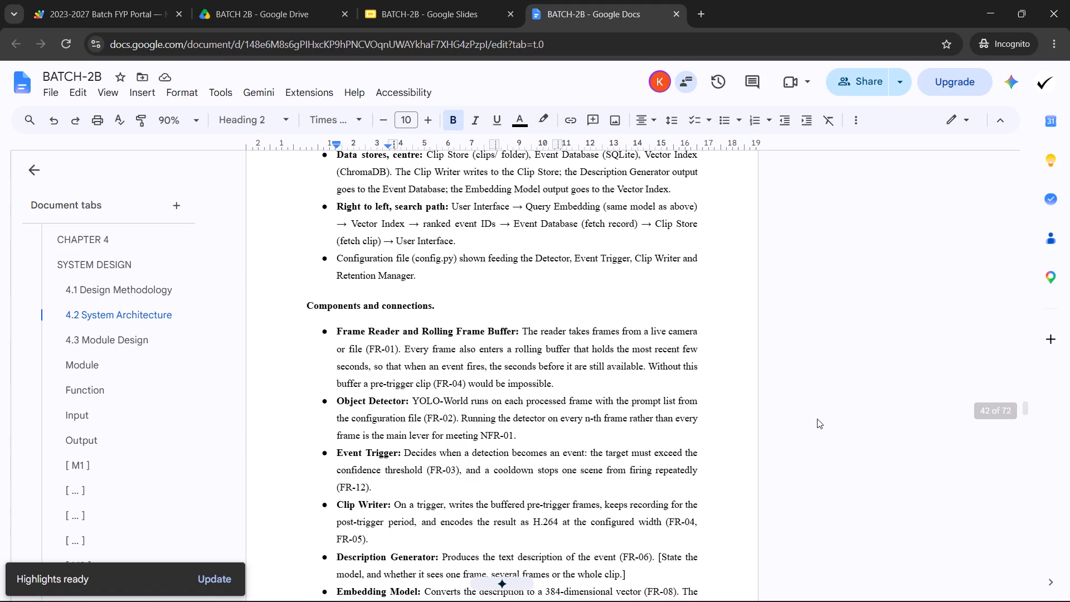